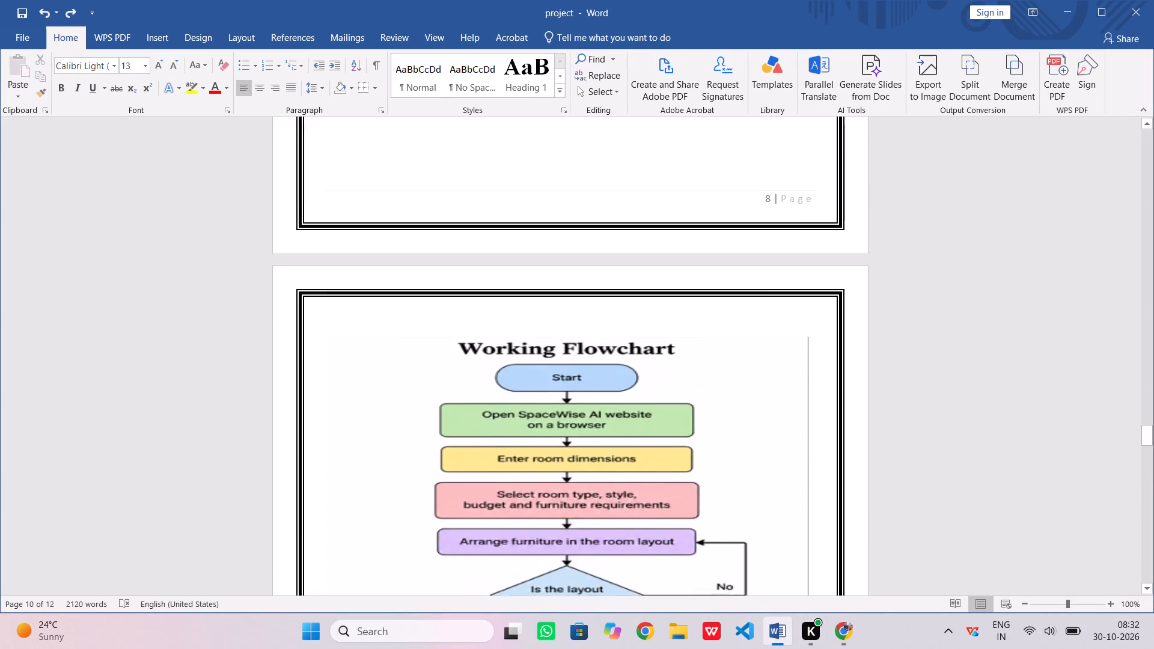
scroll(524, 443, "up", 19)
scroll(534, 435, "up", 5)
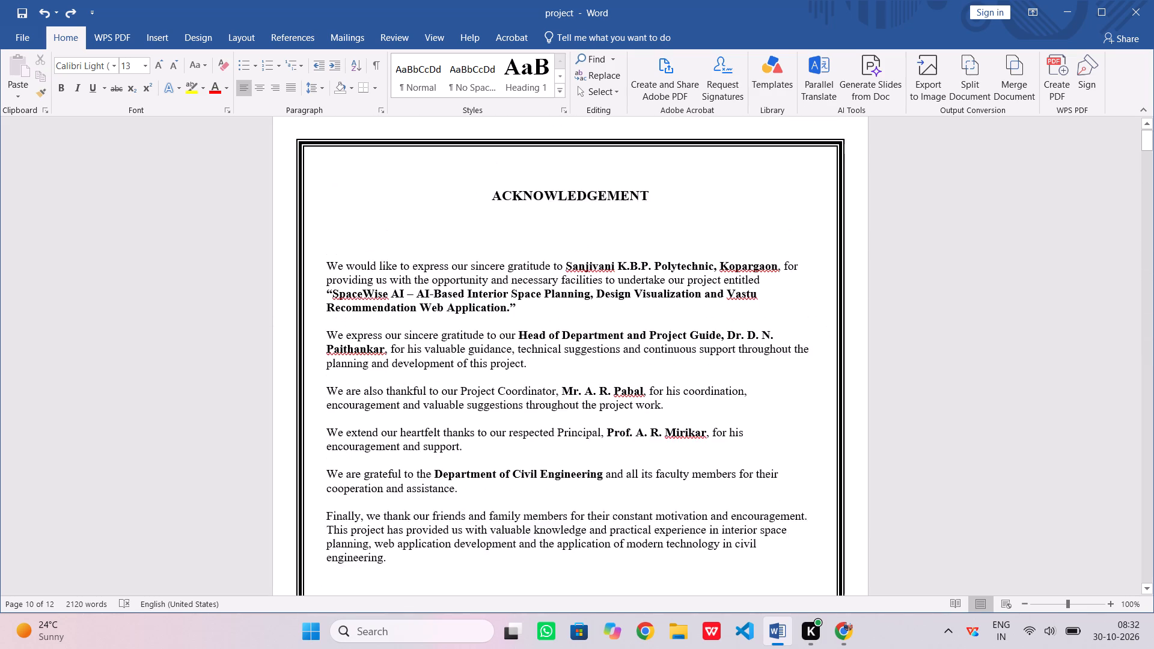
scroll(534, 435, "down", 7)
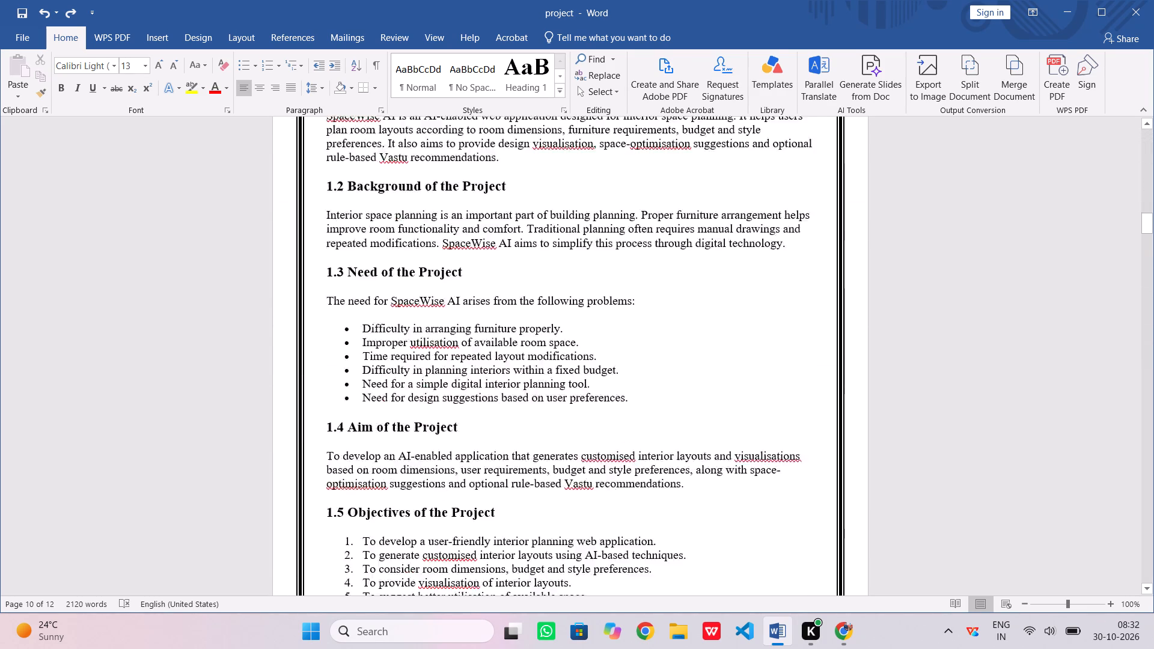
scroll(524, 439, "down", 2)
scroll(466, 392, "up", 1)
scroll(463, 388, "down", 1)
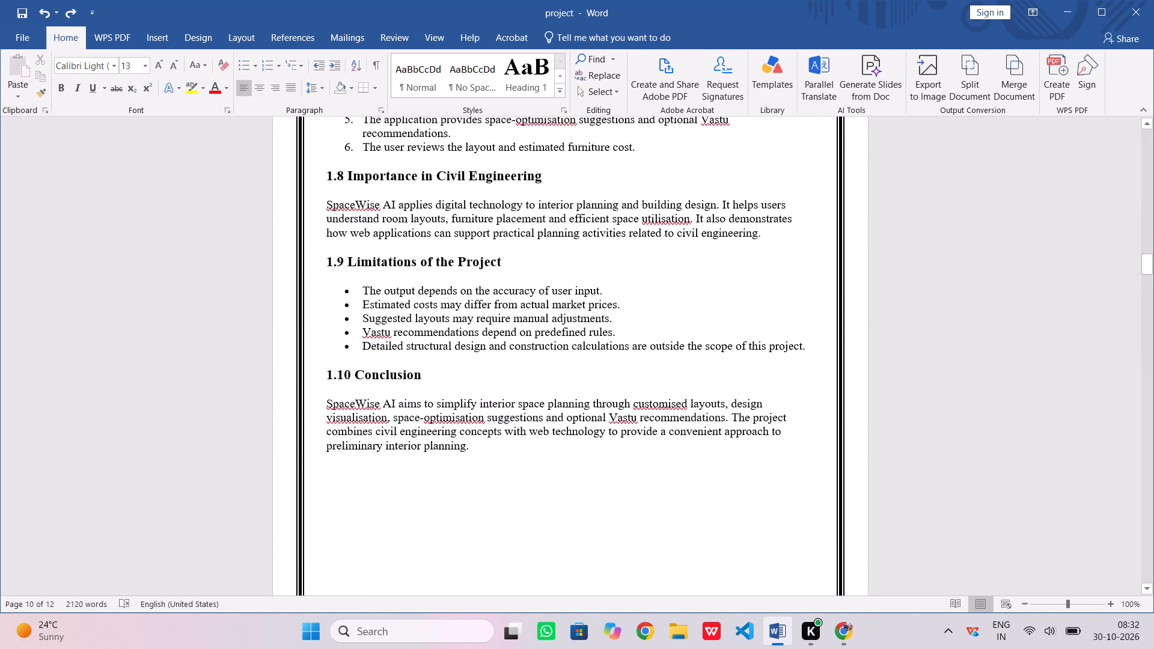
scroll(367, 471, "down", 1)
Delete the entire section 1.9 Limitations of the Project, including its heading and all bullet points.
left_click(805, 448)
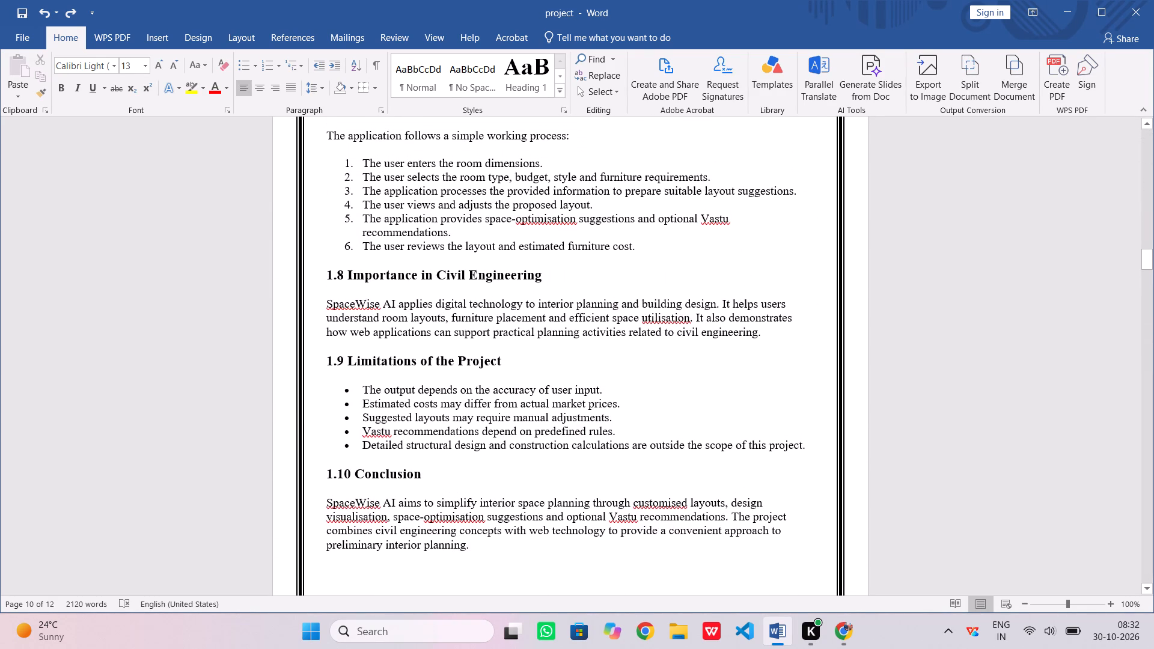
key("BackSpace")
key("BackSpace")
key("BackSpace")
key("BackSpace")
key("BackSpace")
key("BackSpace")
key("BackSpace")
key("BackSpace")
key("BackSpace")
key("BackSpace")
key("BackSpace")
key("BackSpace")
key("BackSpace")
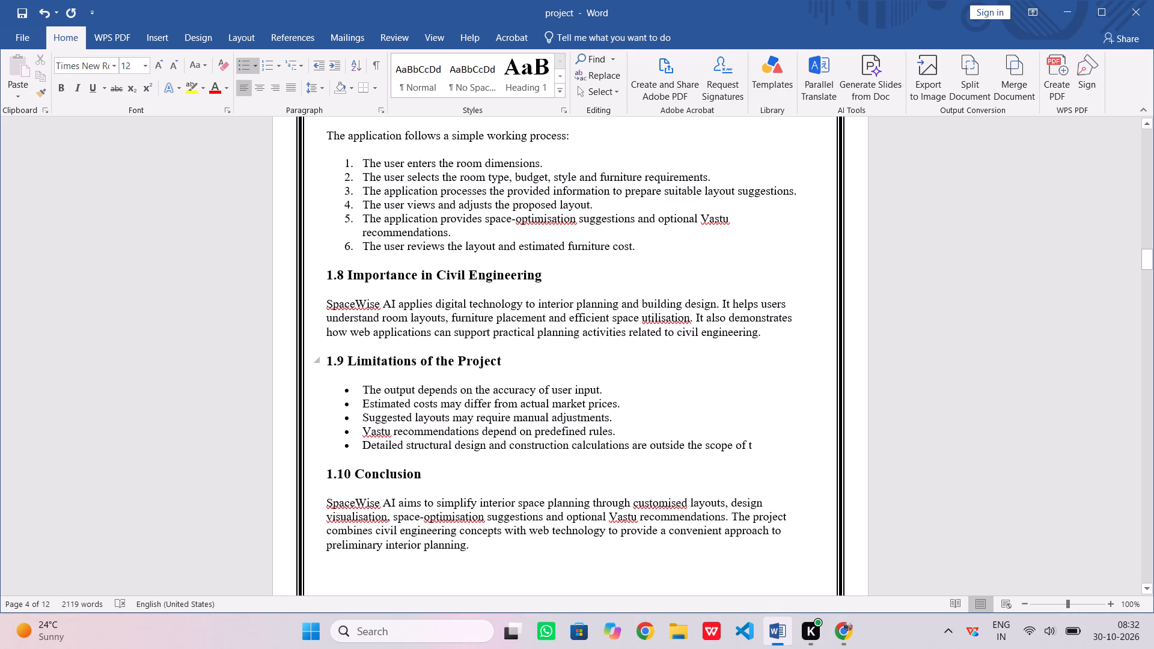
left_click_drag(326, 359, 392, 368)
left_click_drag(392, 368, 773, 458)
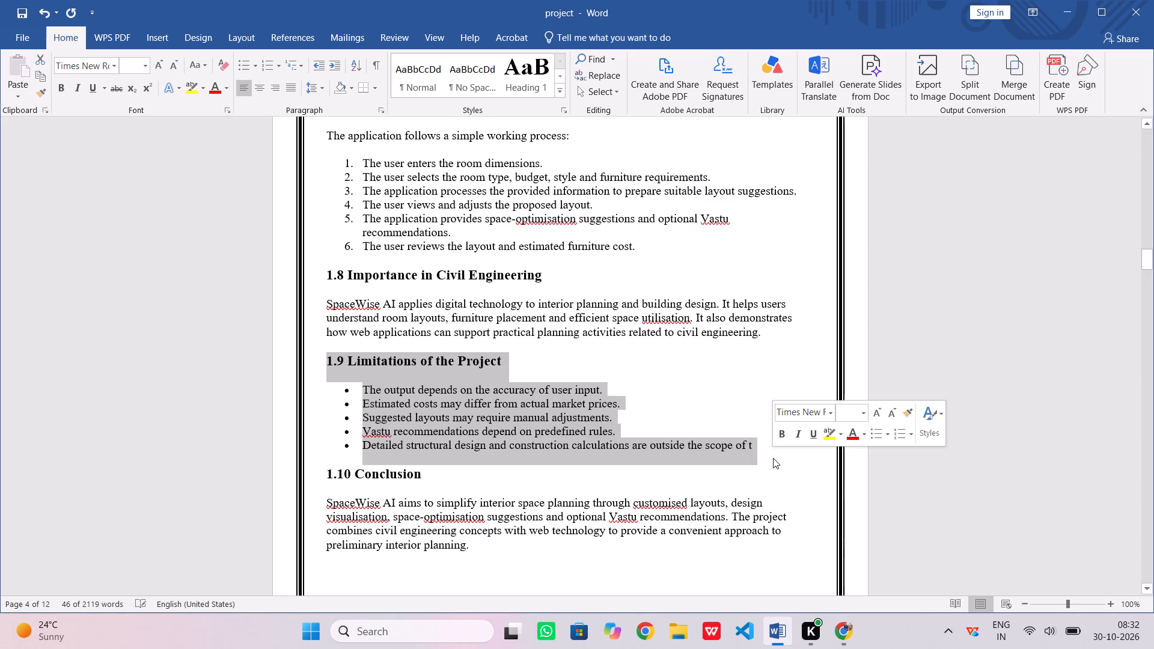
key("Delete")
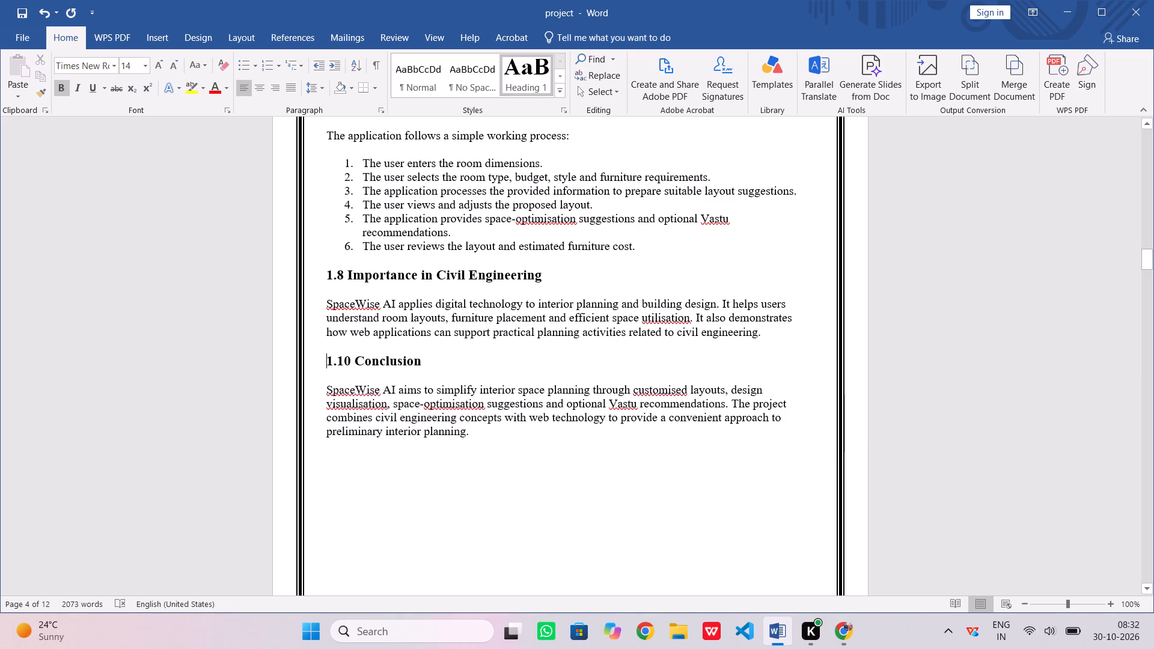
Renumber the Chapter 1 Conclusion heading as 1.9.
double_click(351, 361)
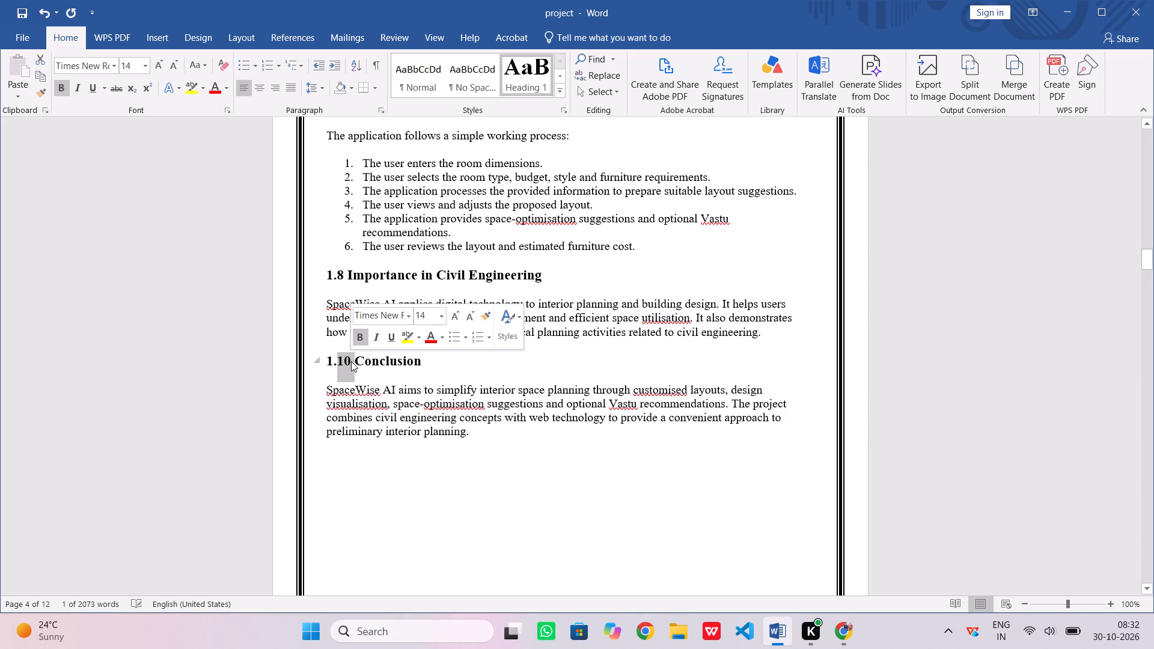
key("9")
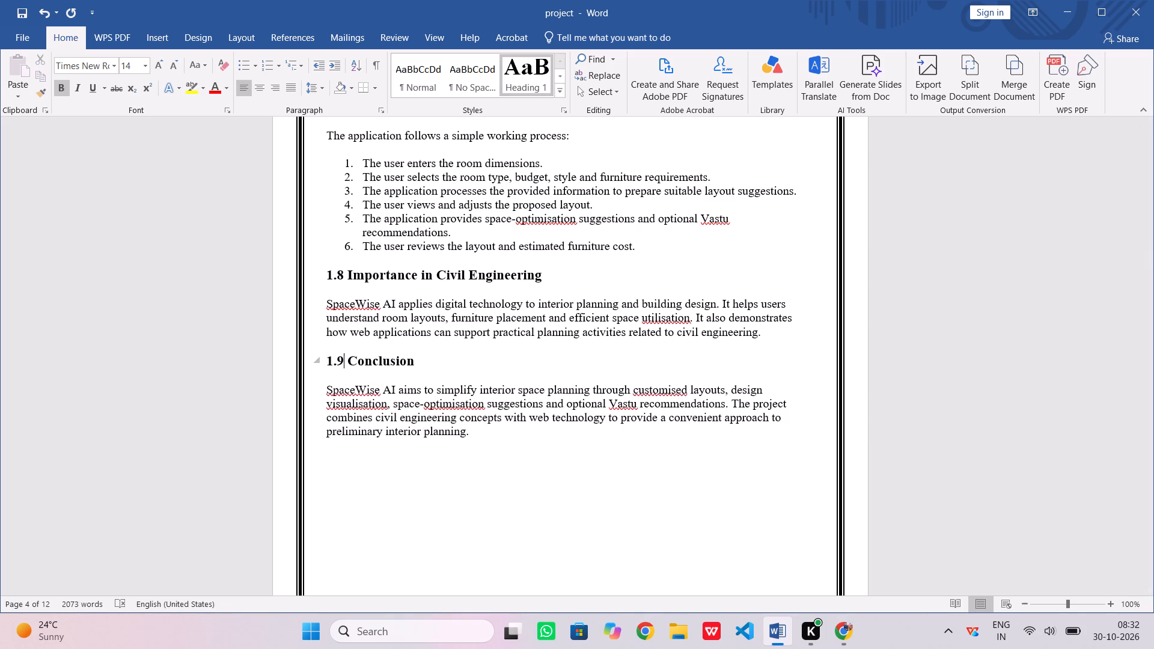
Review the rest of the report from Chapter 2 onward, checking section content and heading formatting through Chapter 4.
scroll(351, 361, "down", 9)
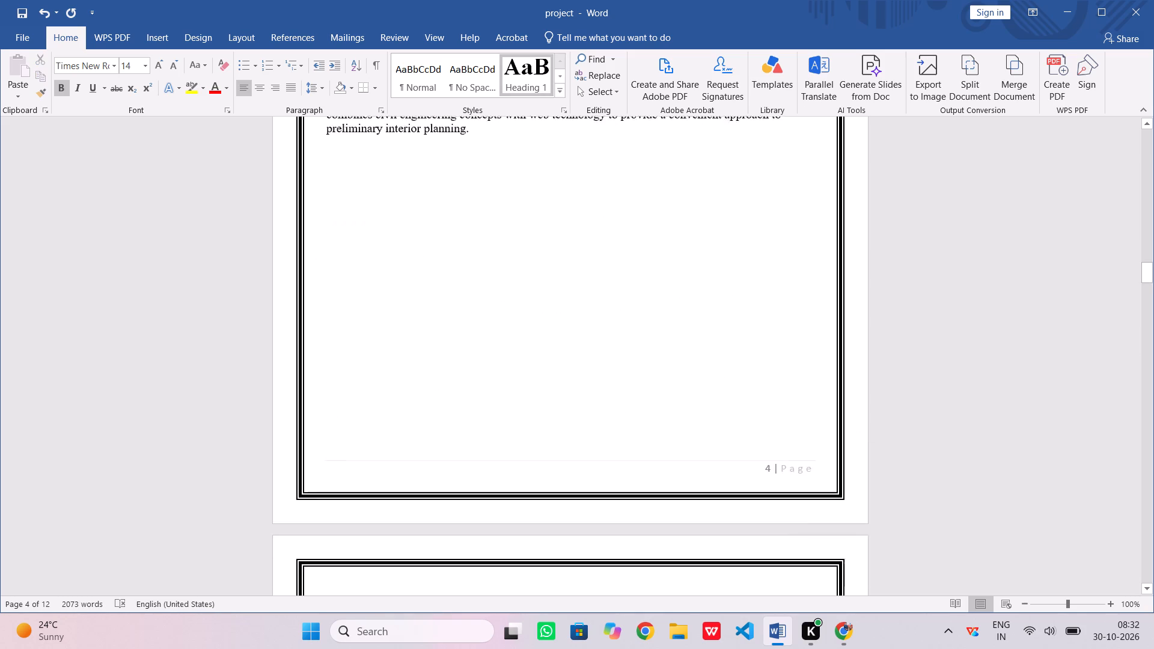
scroll(351, 361, "down", 18)
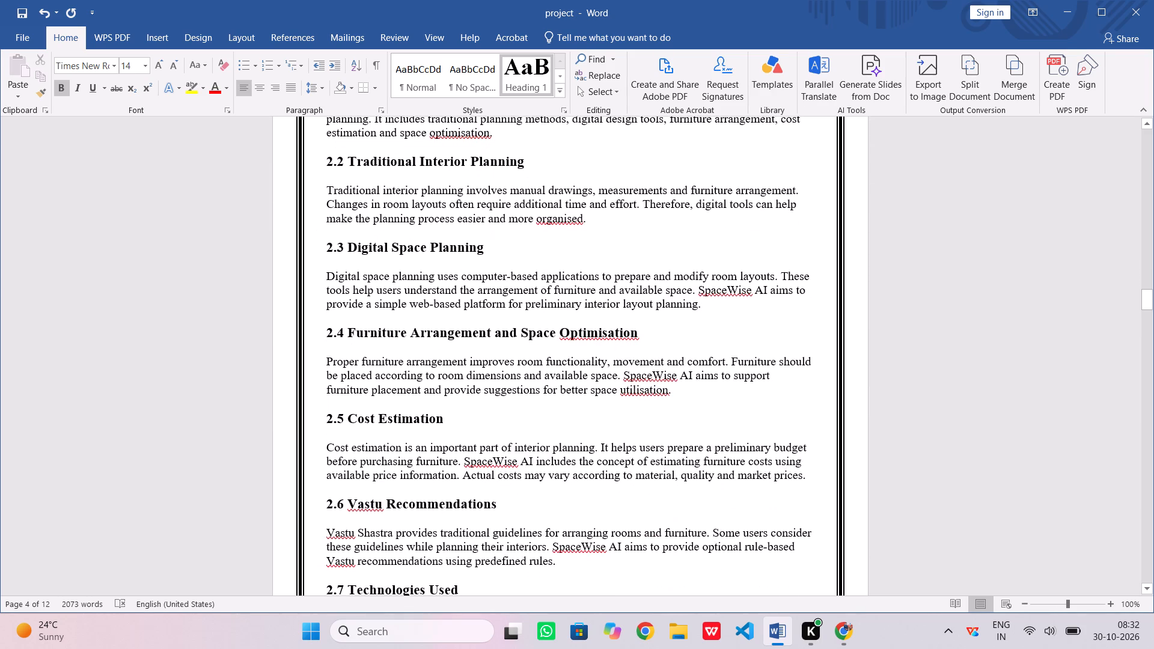
scroll(351, 361, "down", 10)
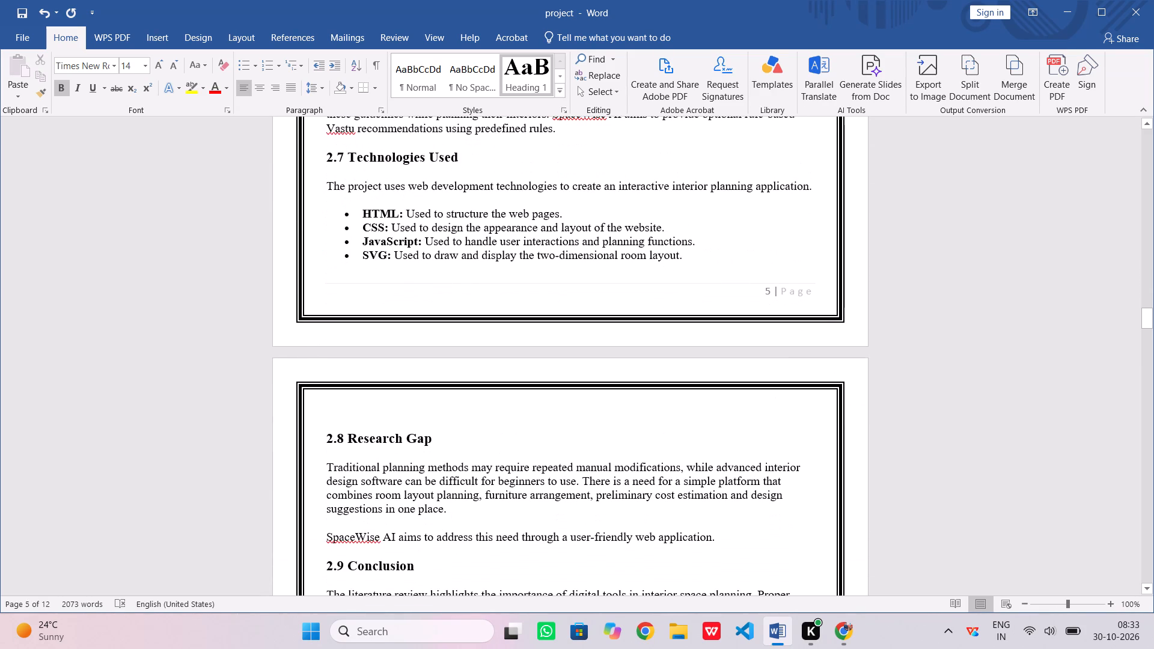
scroll(351, 361, "down", 17)
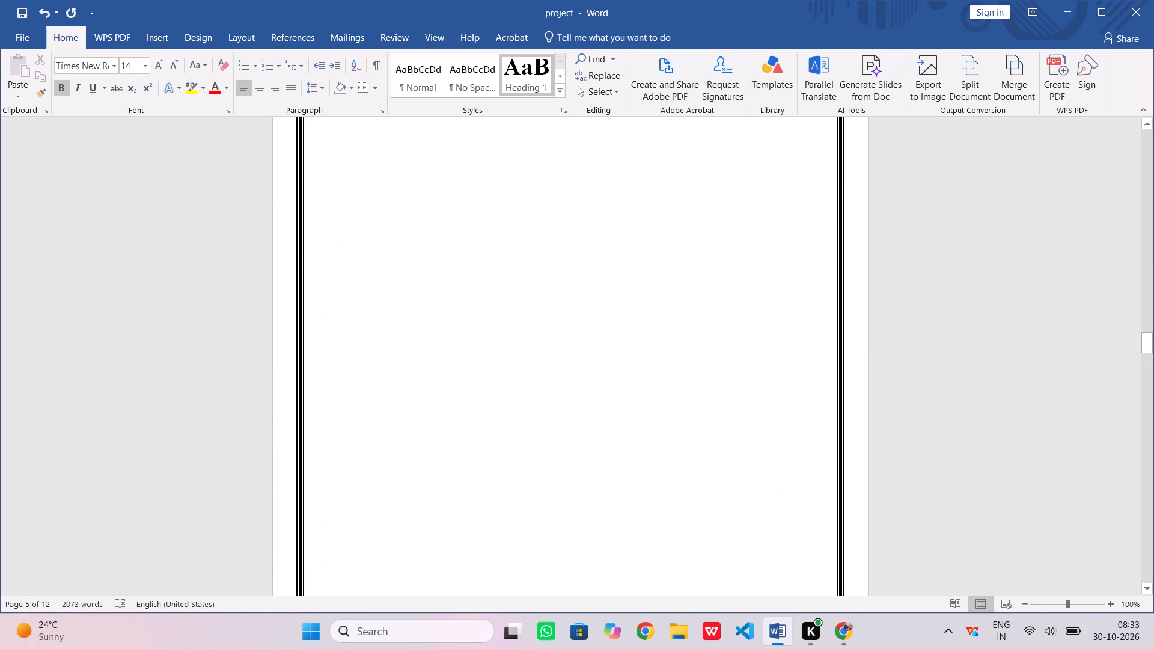
scroll(351, 361, "down", 16)
scroll(351, 361, "down", 8)
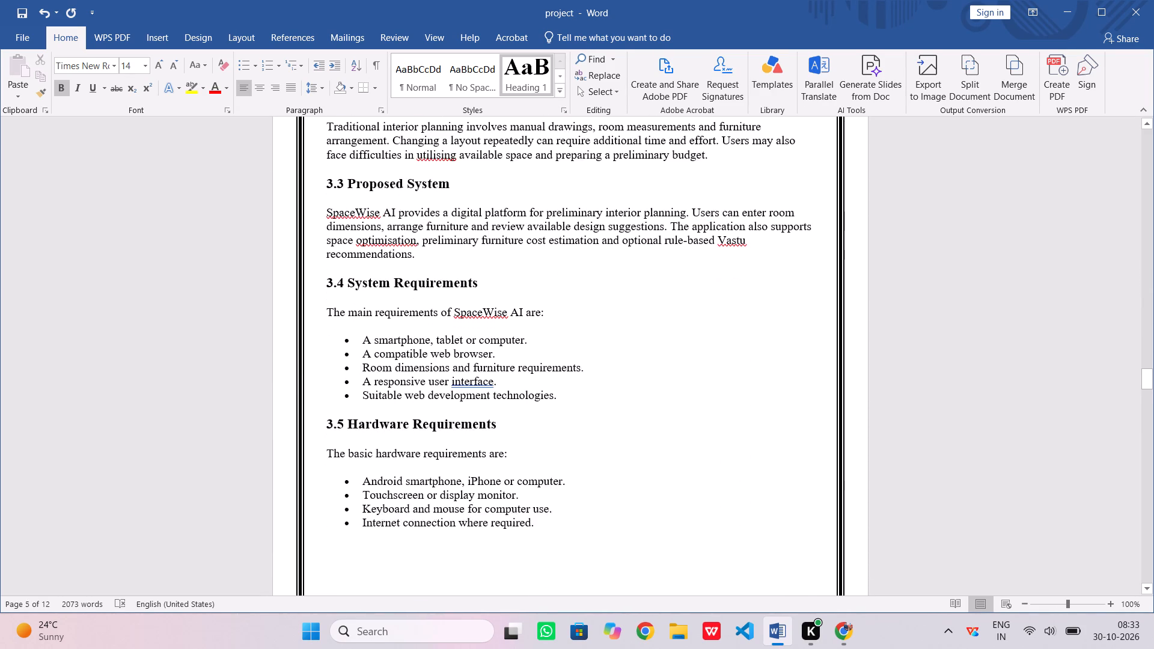
scroll(351, 361, "down", 20)
scroll(351, 361, "down", 8)
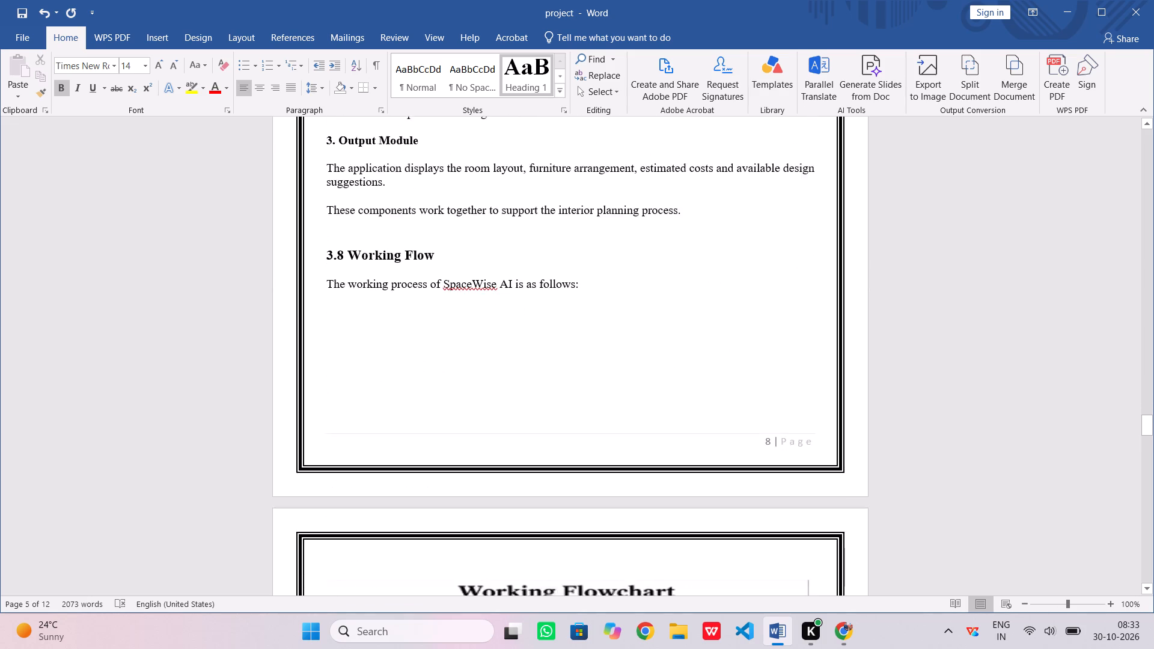
scroll(351, 361, "down", 4)
scroll(351, 361, "down", 20)
scroll(351, 361, "down", 8)
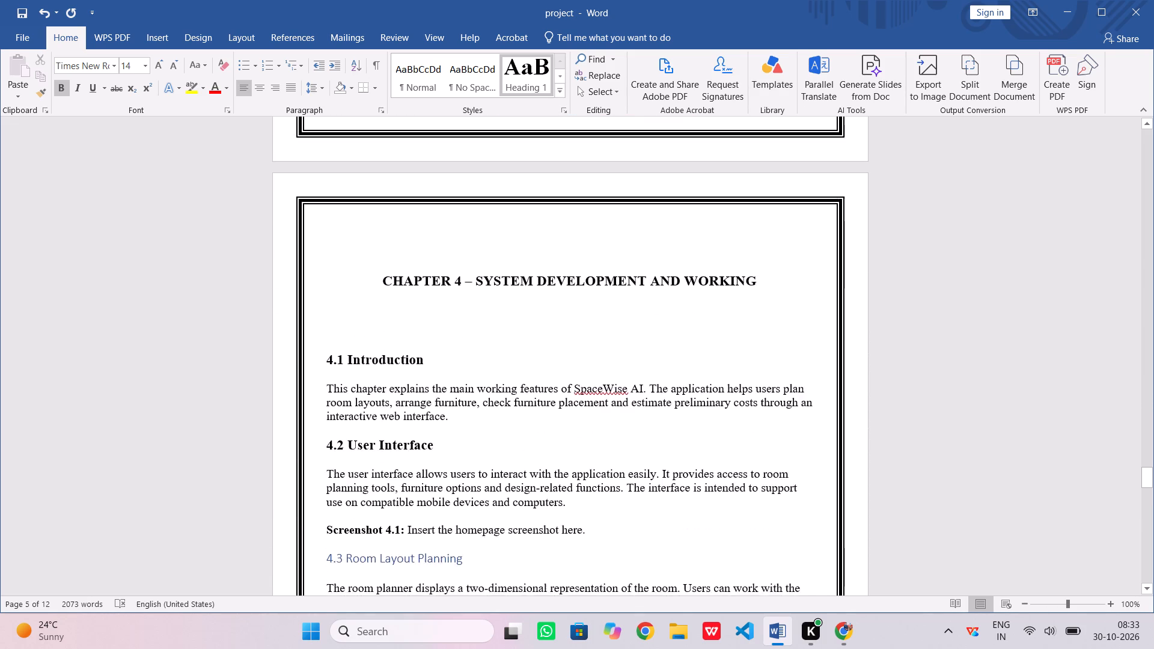
scroll(351, 361, "down", 6)
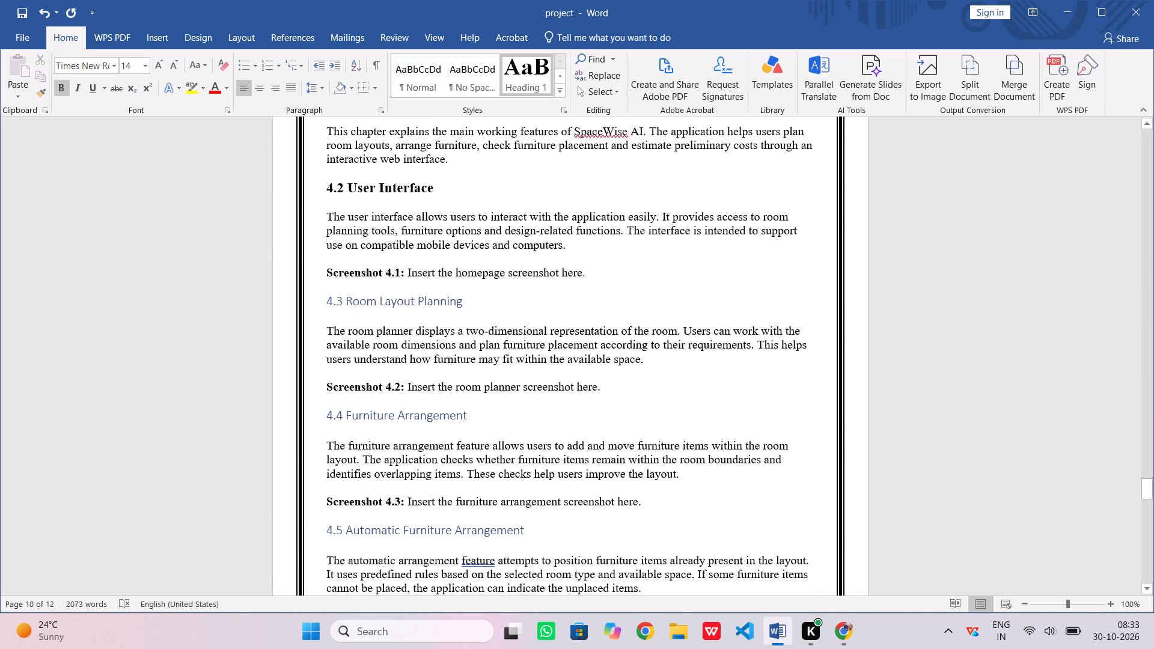
scroll(351, 361, "up", 2)
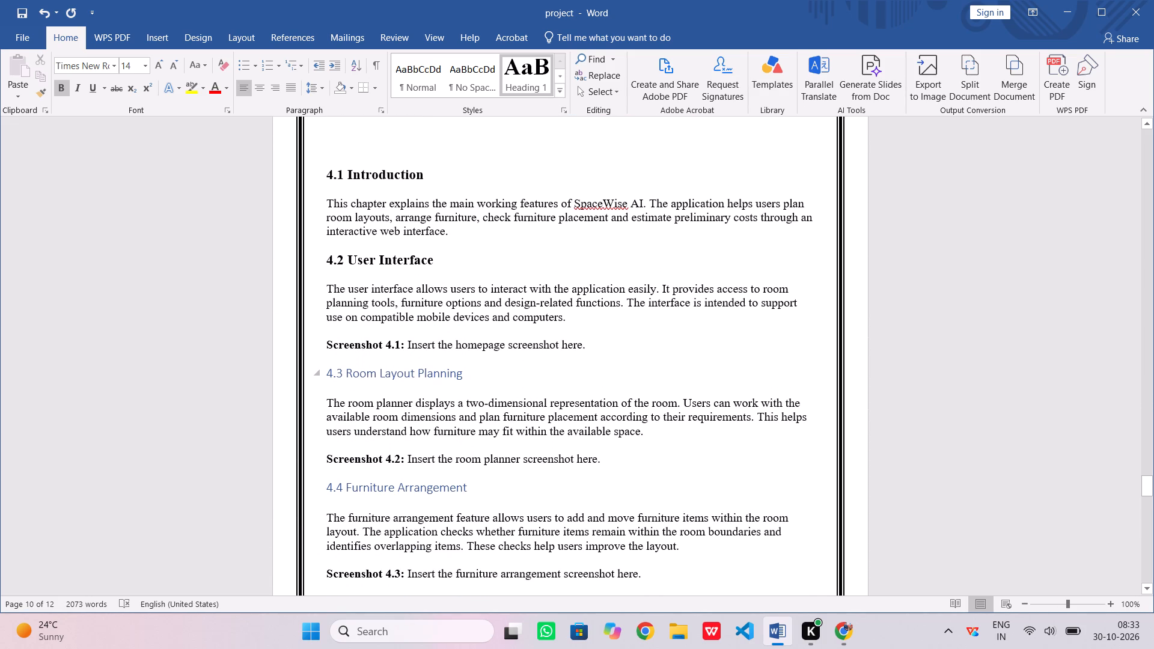
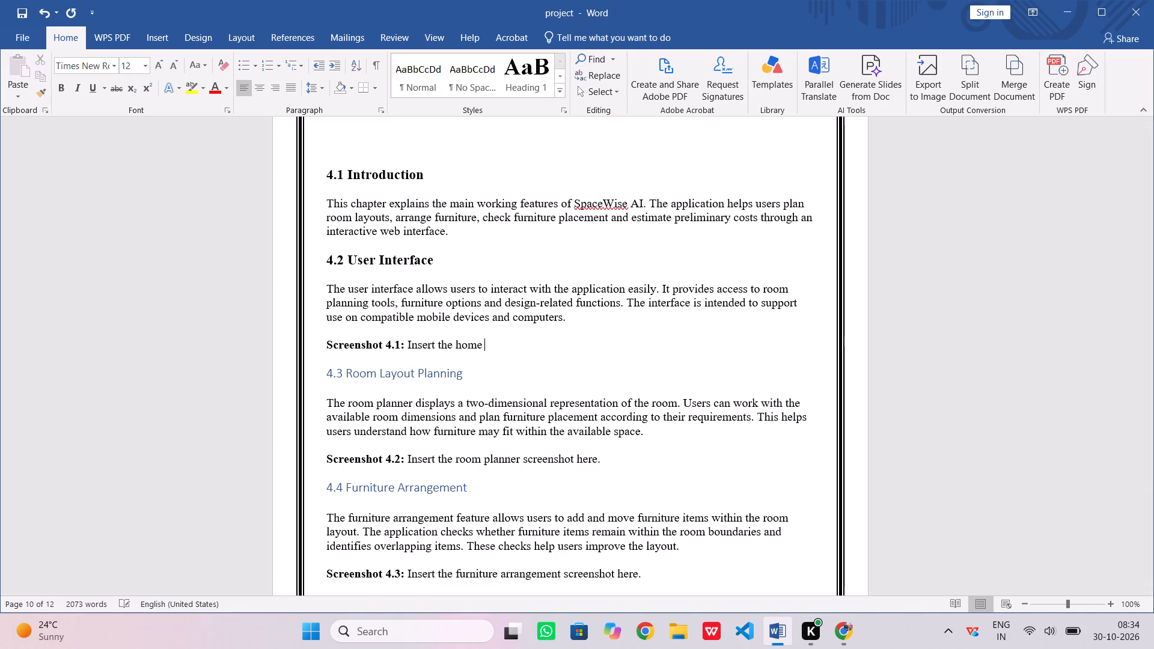
key("BackSpace")
key("BackSpace")
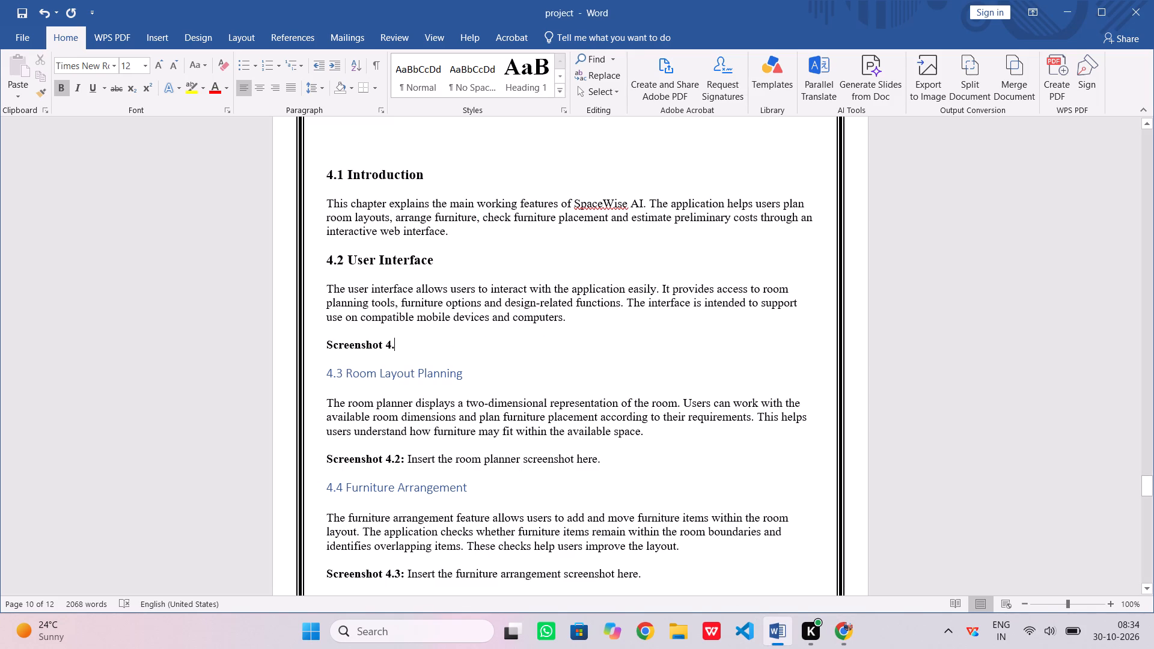
triple_click(343, 348)
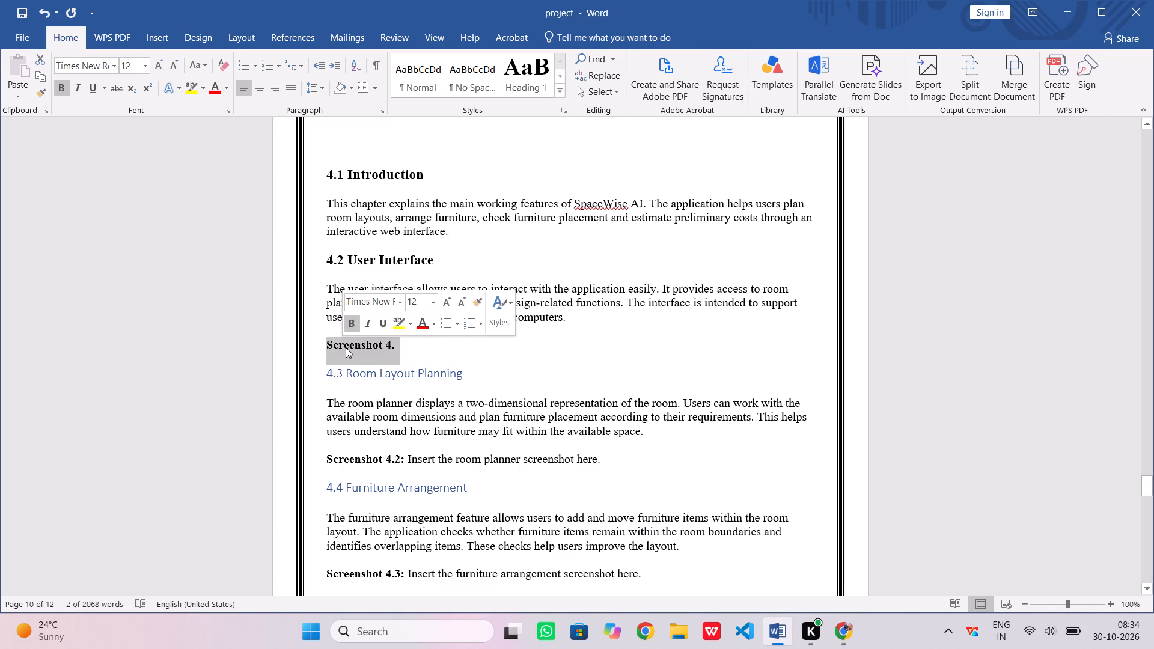
key("Delete")
Delete the remaining screenshot placeholder lines 4.2, 4.3 and 4.4 in Chapter 4.
triple_click(379, 431)
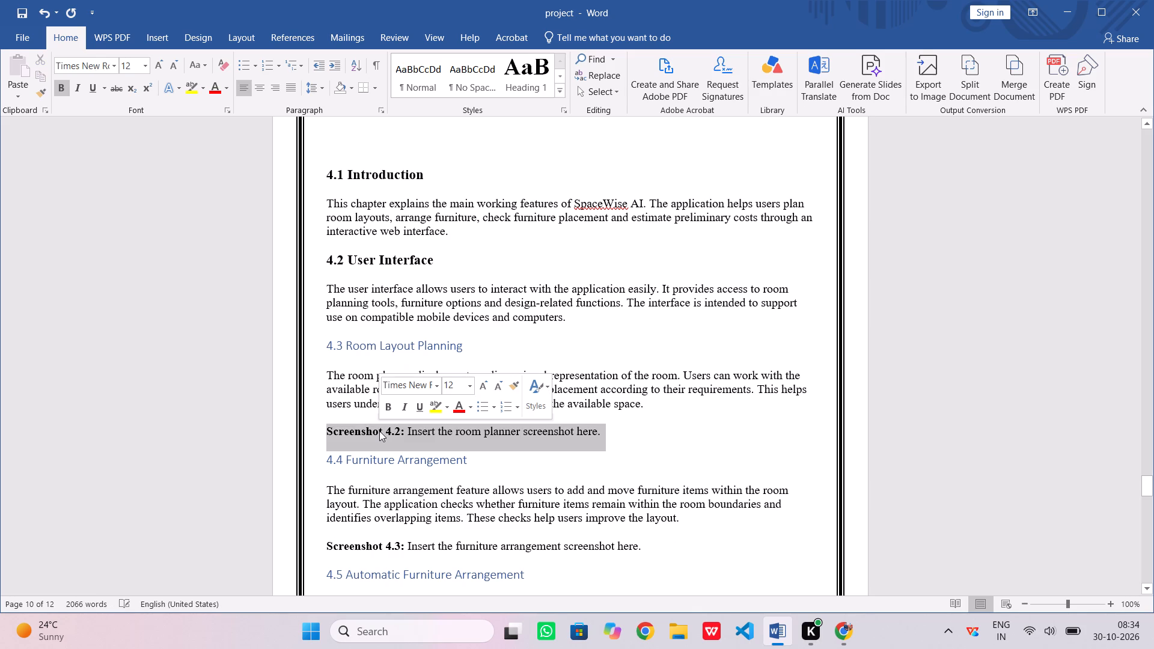
key("Delete")
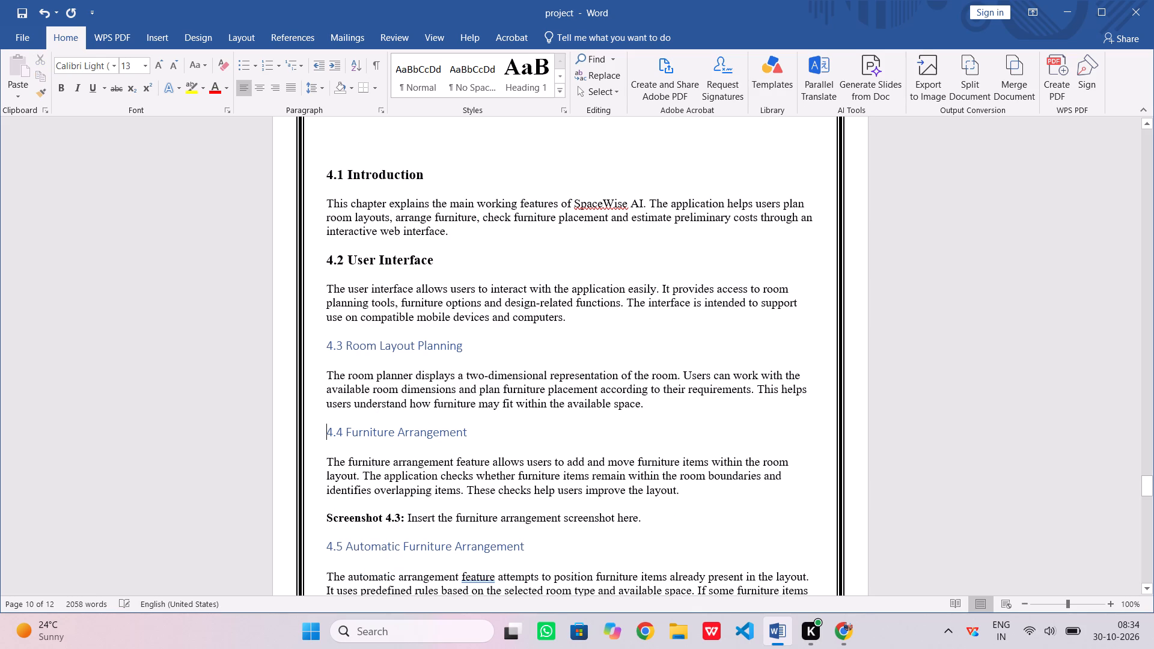
triple_click(442, 520)
left_click(442, 520)
triple_click(442, 517)
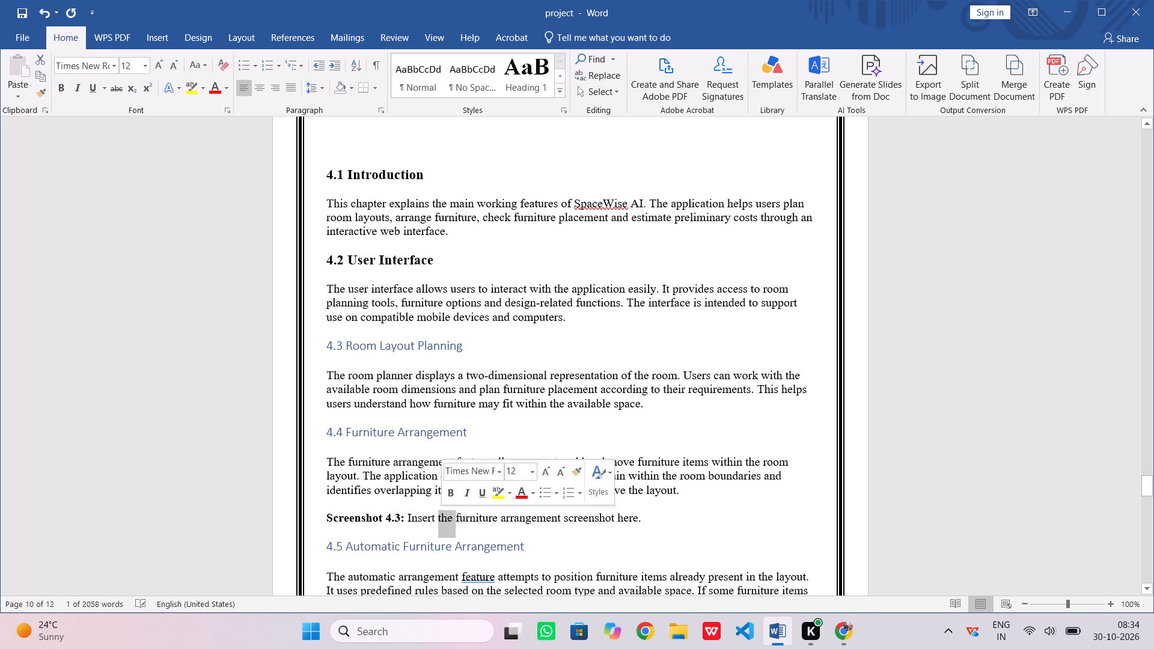
key("Delete")
scroll(523, 526, "down", 2)
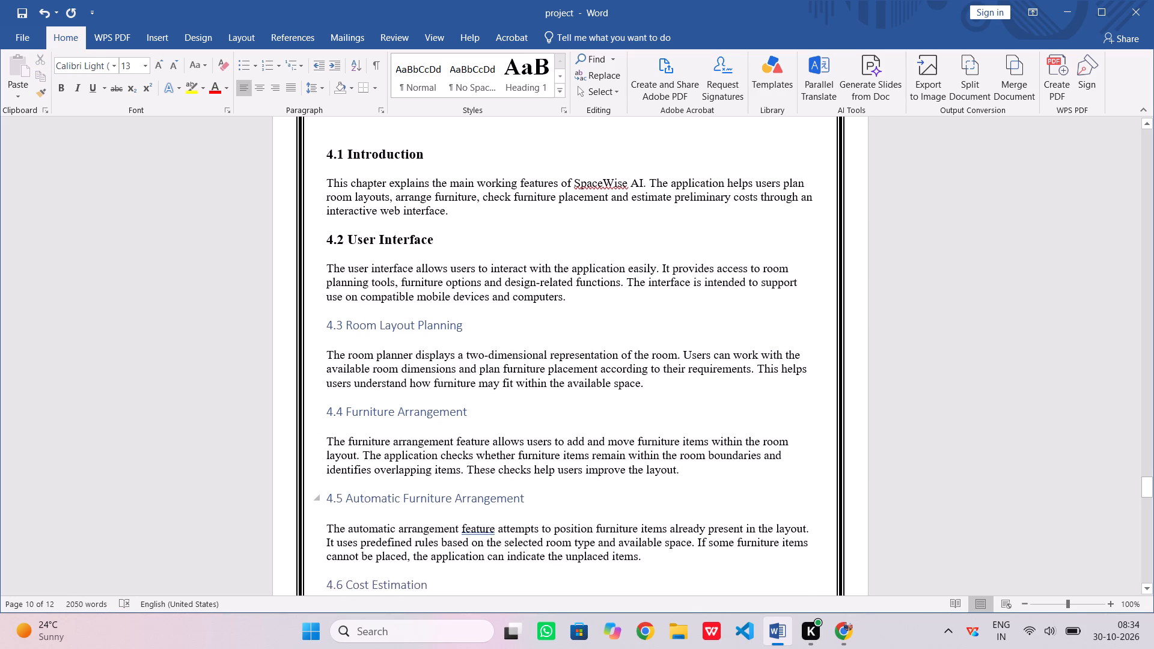
scroll(523, 527, "down", 1)
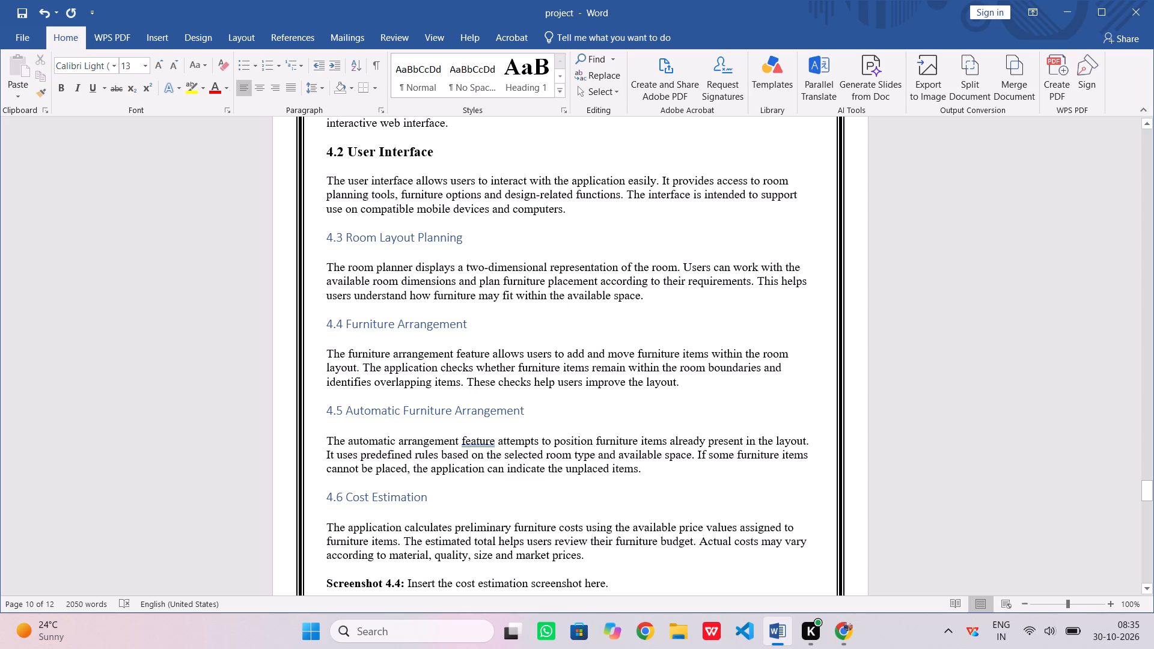
scroll(398, 492, "down", 3)
double_click(421, 475)
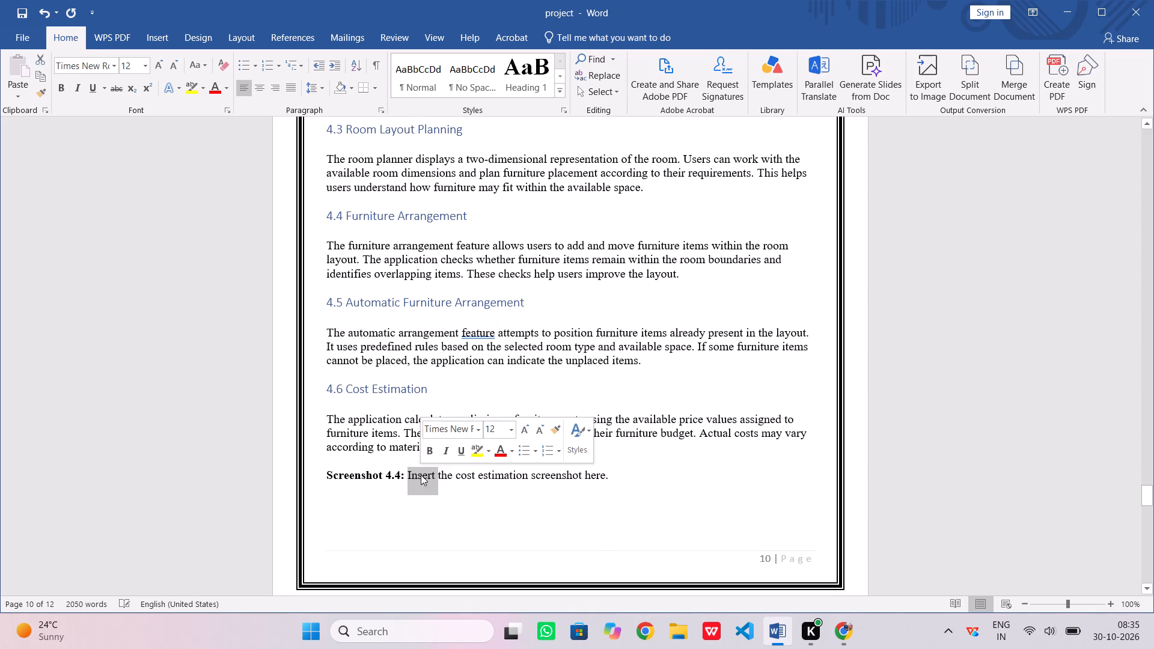
triple_click(421, 475)
key("Delete")
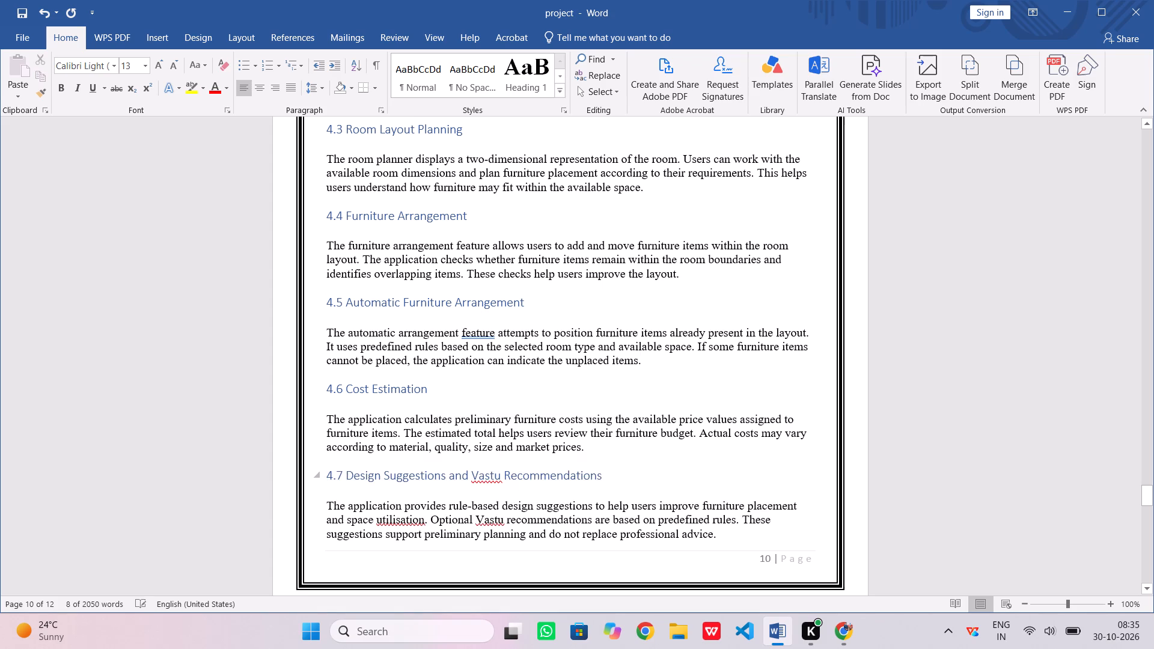
Apply the Heading 1 style to the 4.3 Room Layout Planning heading.
scroll(421, 477, "down", 11)
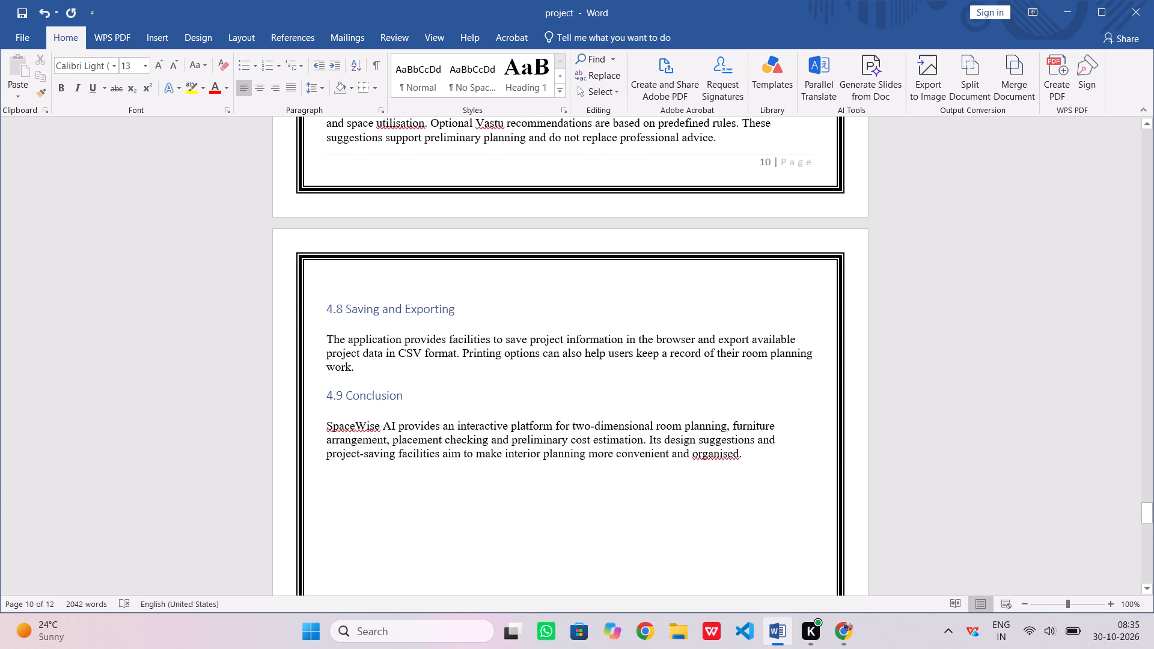
scroll(389, 477, "up", 10)
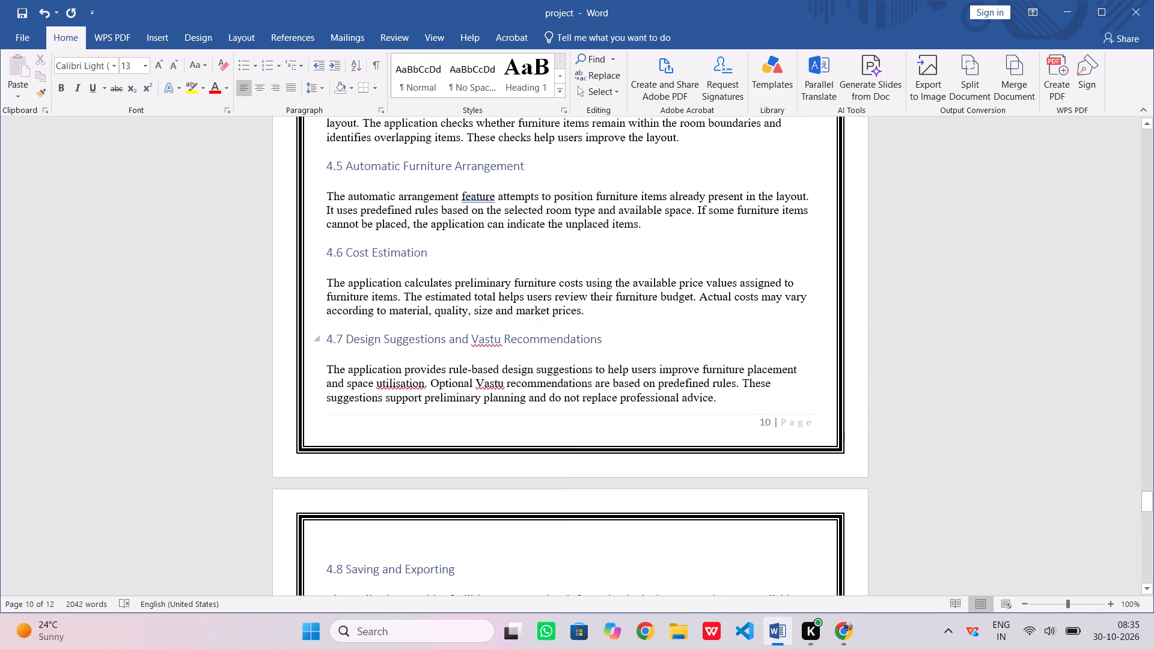
scroll(389, 477, "up", 9)
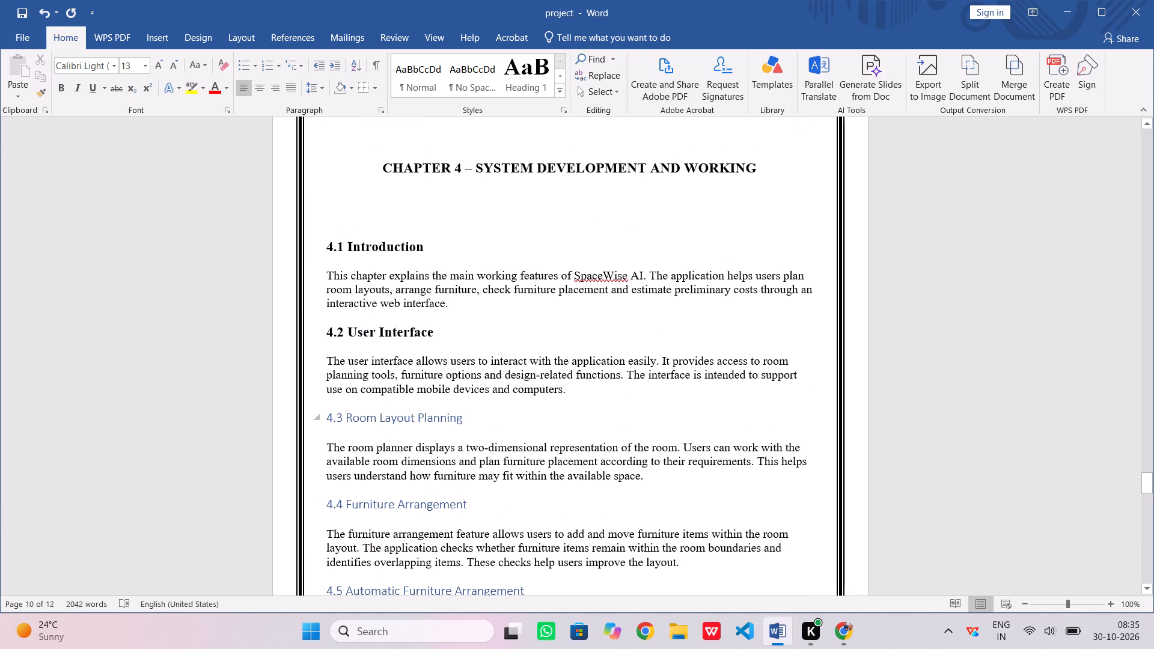
left_click_drag(328, 418, 460, 428)
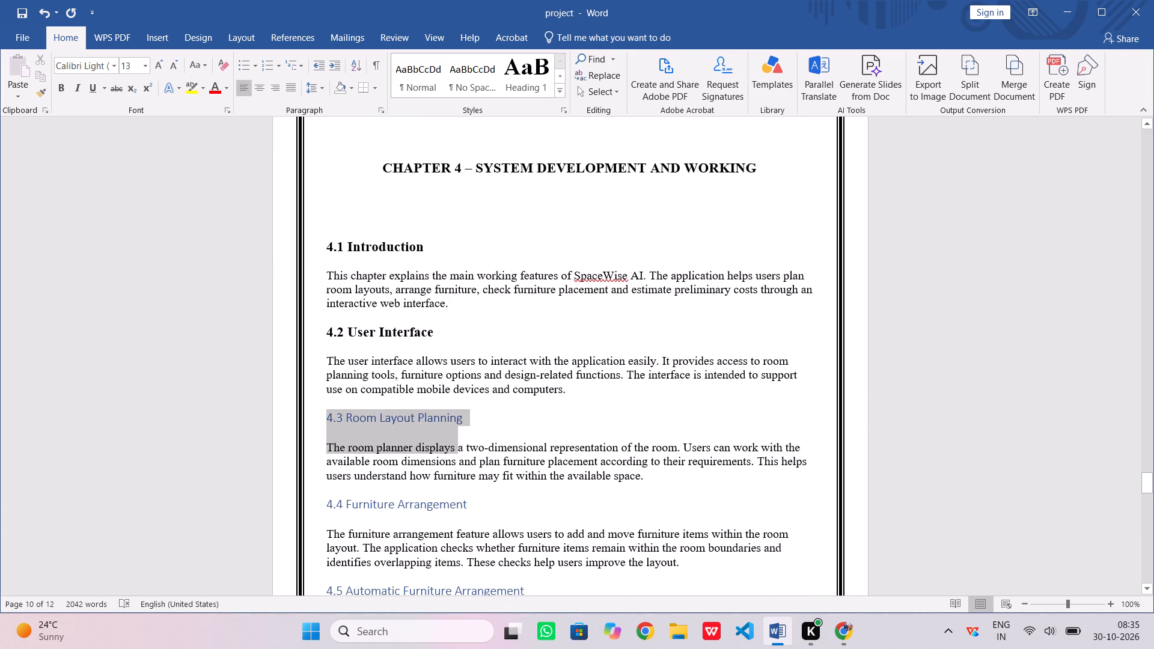
left_click_drag(460, 428, 467, 423)
left_click(467, 423)
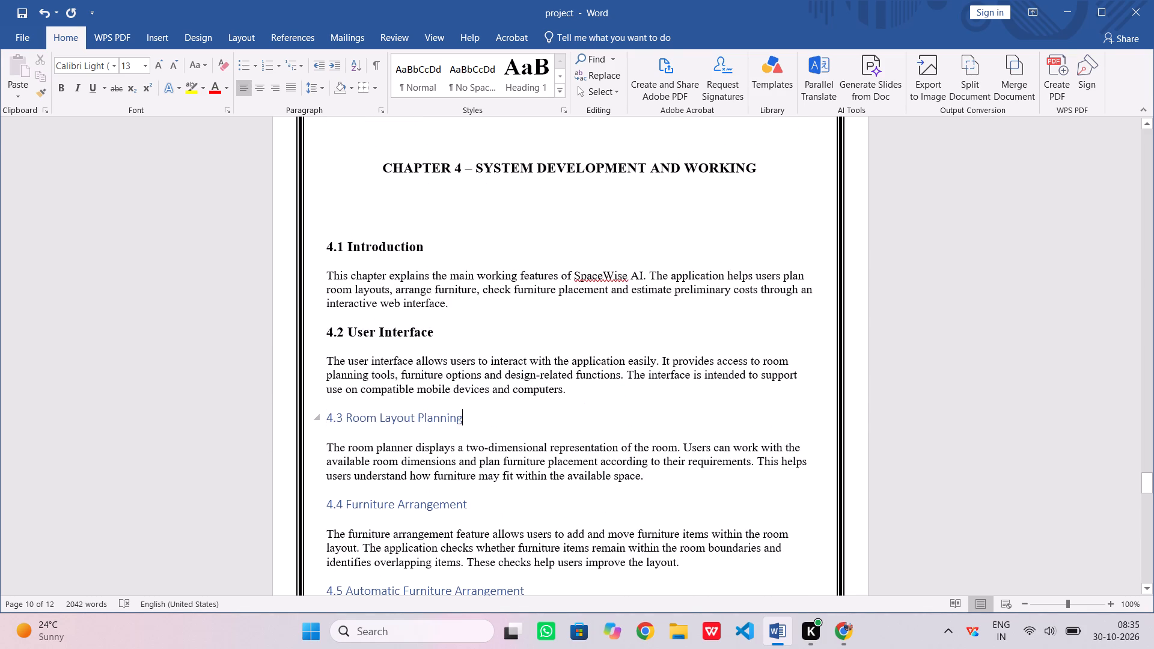
triple_click(389, 417)
double_click(389, 417)
left_click(389, 418)
left_click(389, 418)
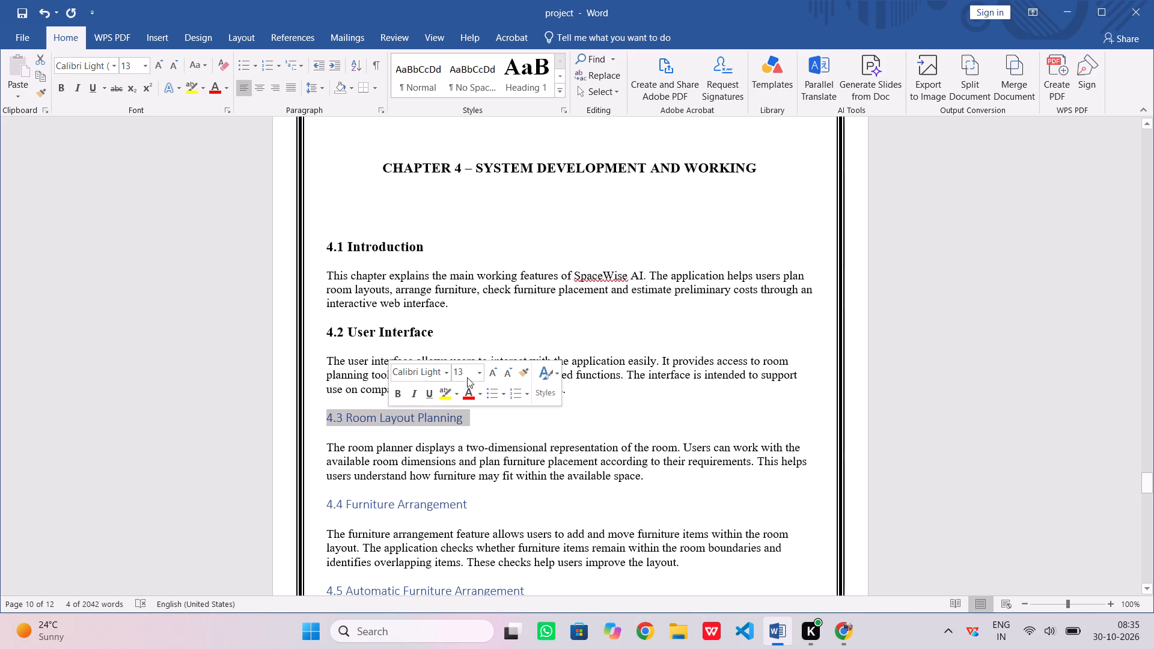
left_click(557, 370)
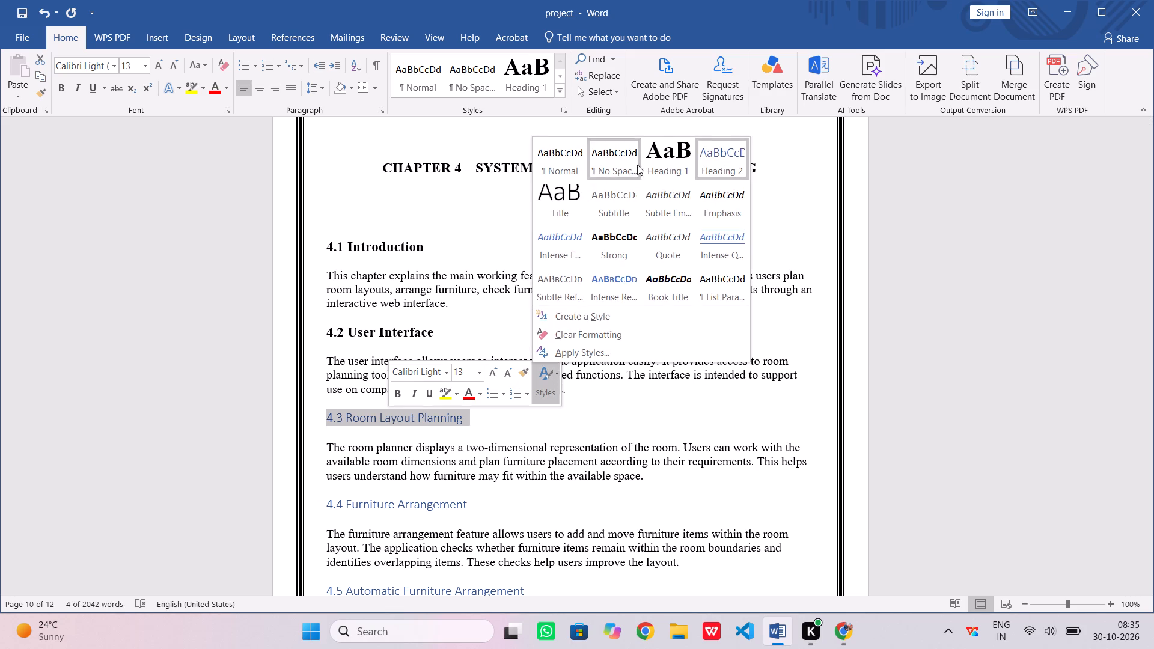
triple_click(665, 153)
Set the font size of the 4.3 Room Layout Planning heading to 14.
left_click(330, 427)
left_click_drag(330, 427, 566, 424)
left_click(566, 424)
left_click(529, 436)
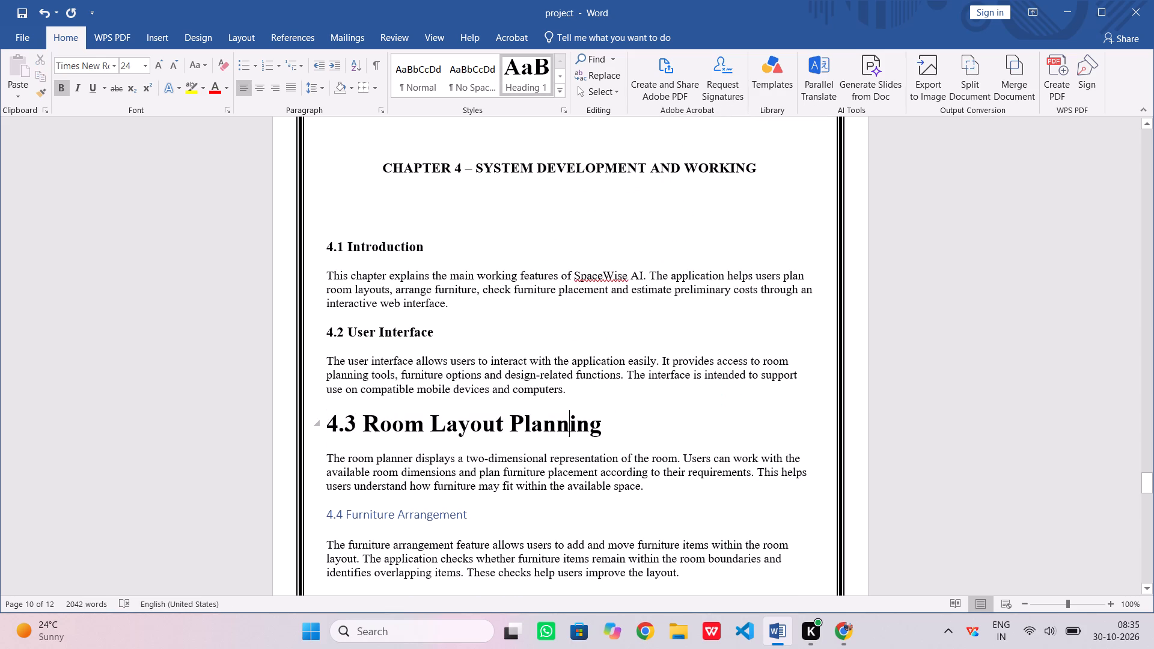
double_click(529, 436)
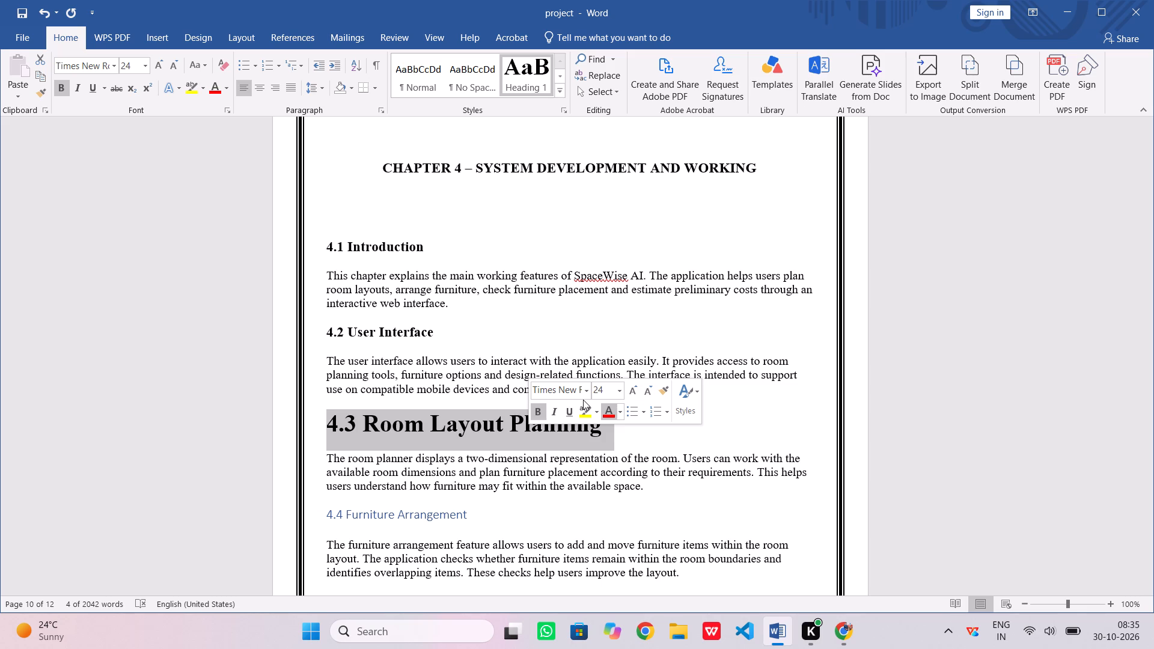
double_click(595, 387)
type("14")
key("Return")
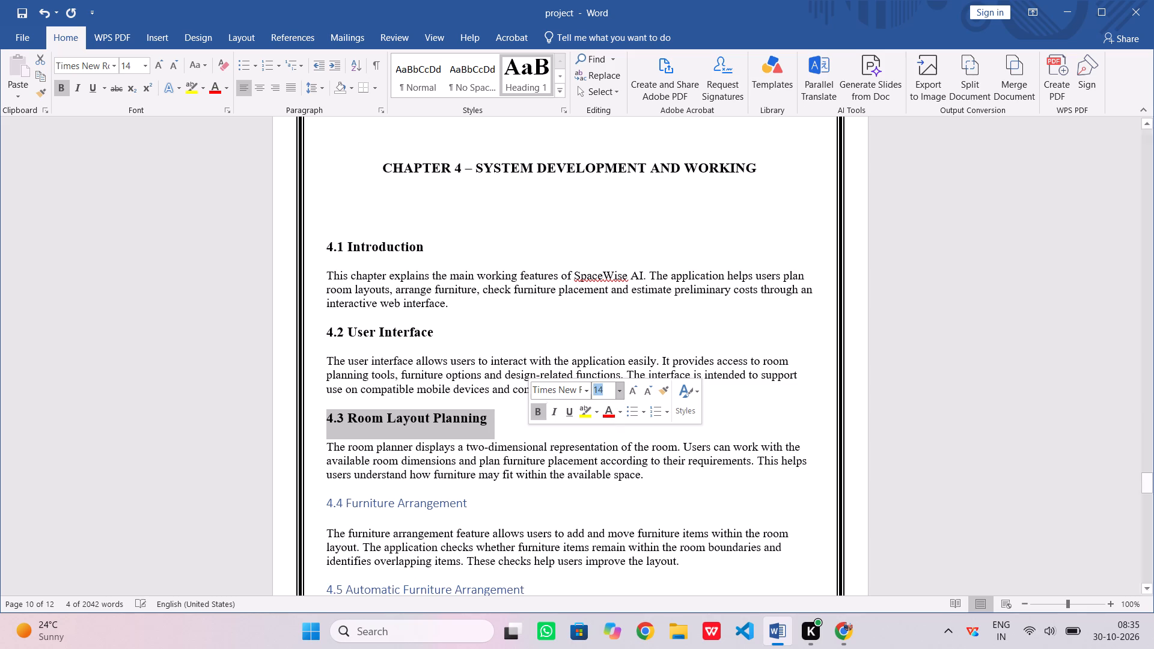
Format the 4.4 Furniture Arrangement heading with the Heading 1 style at font size 14.
scroll(443, 482, "down", 2)
left_click_drag(326, 428, 421, 434)
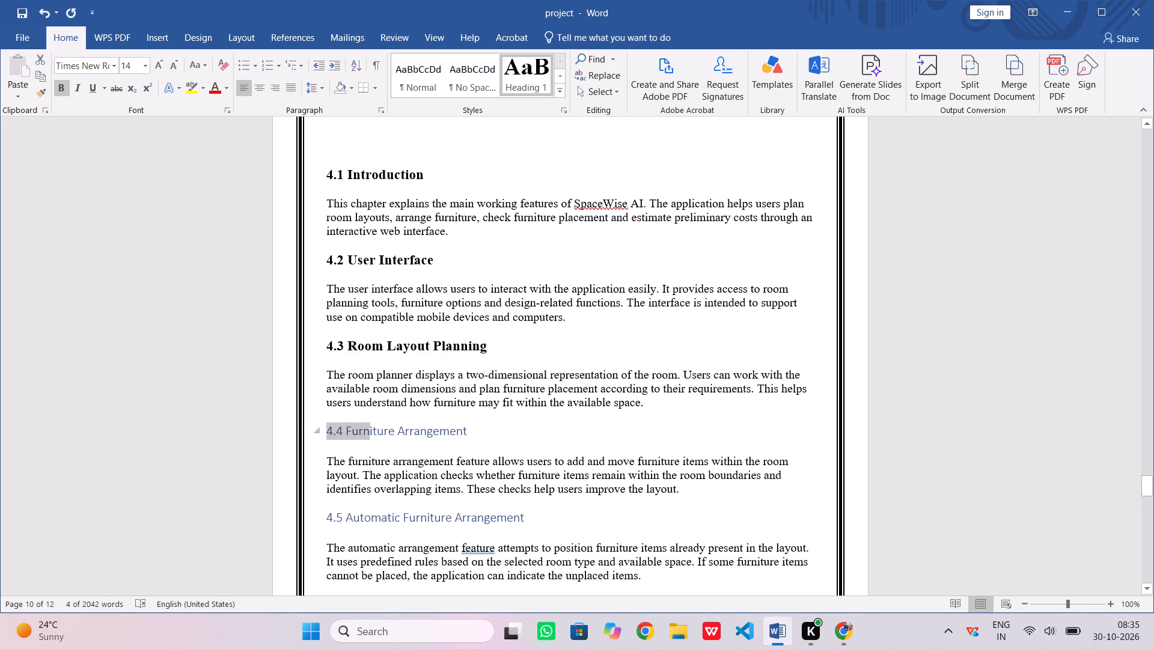
left_click_drag(421, 434, 474, 440)
left_click(328, 442)
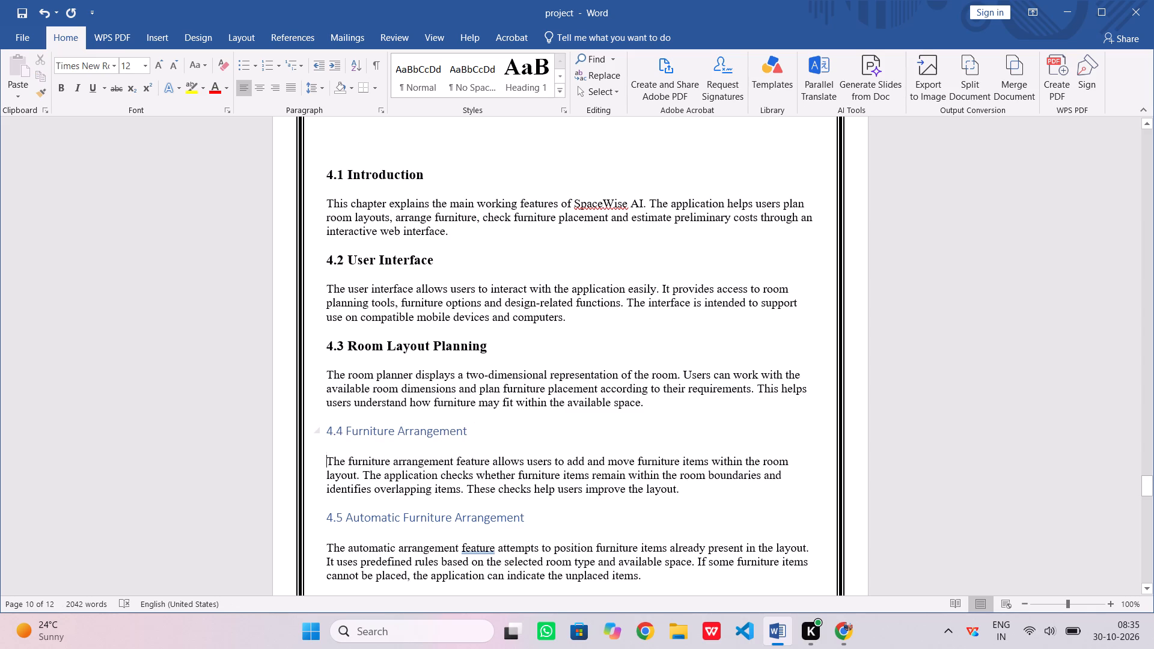
left_click_drag(328, 430, 446, 427)
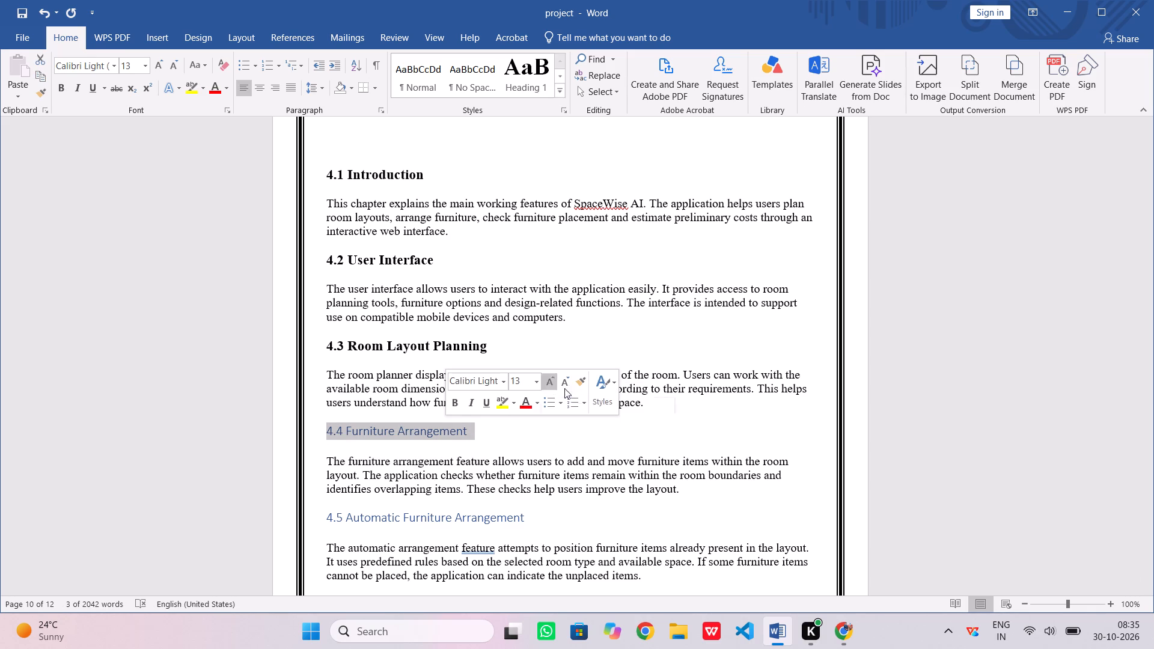
left_click(609, 397)
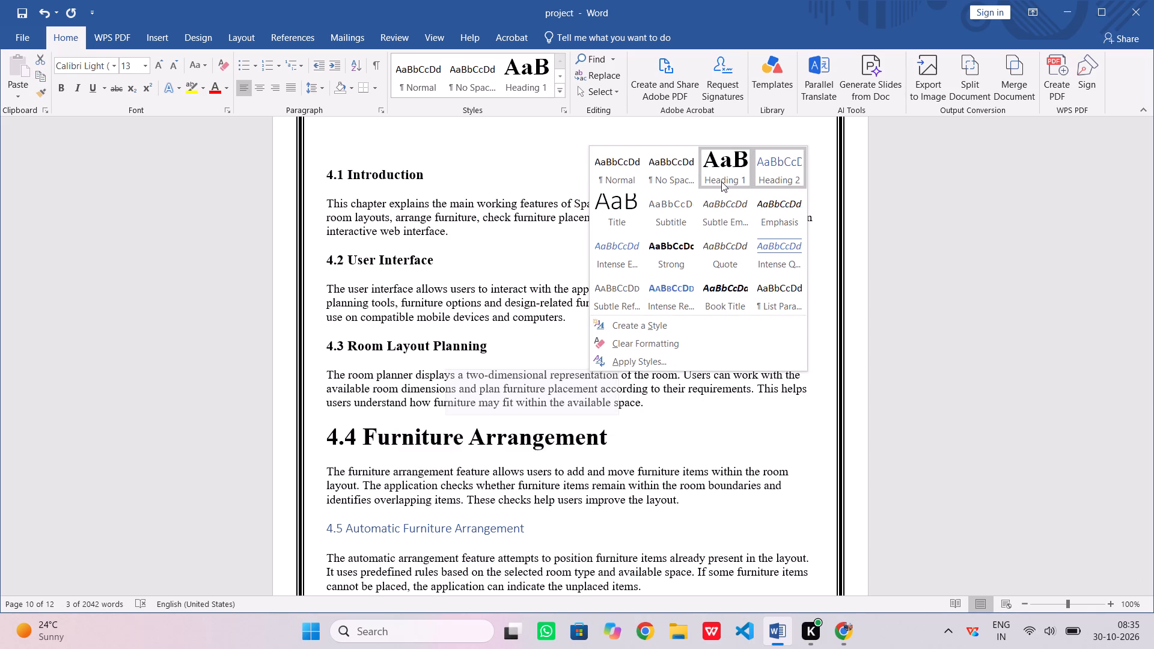
left_click(721, 181)
left_click(513, 383)
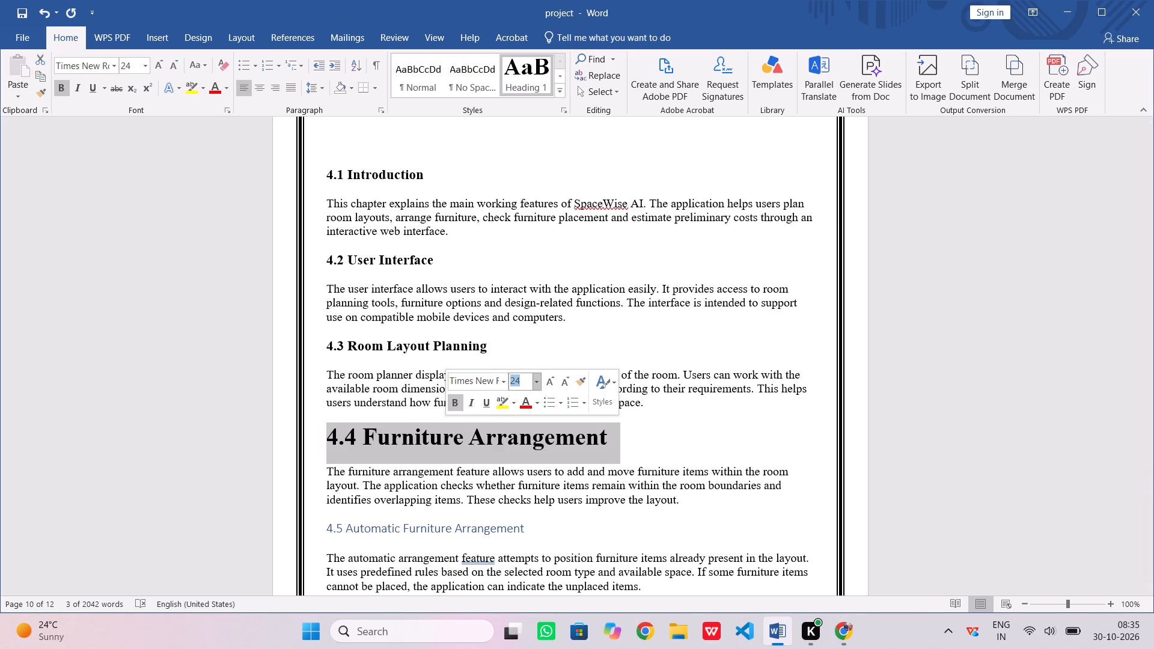
type("14")
key("Return")
Format the 4.5 Automatic Furniture Arrangement heading with the Heading 1 style at font size 14.
scroll(525, 379, "down", 3)
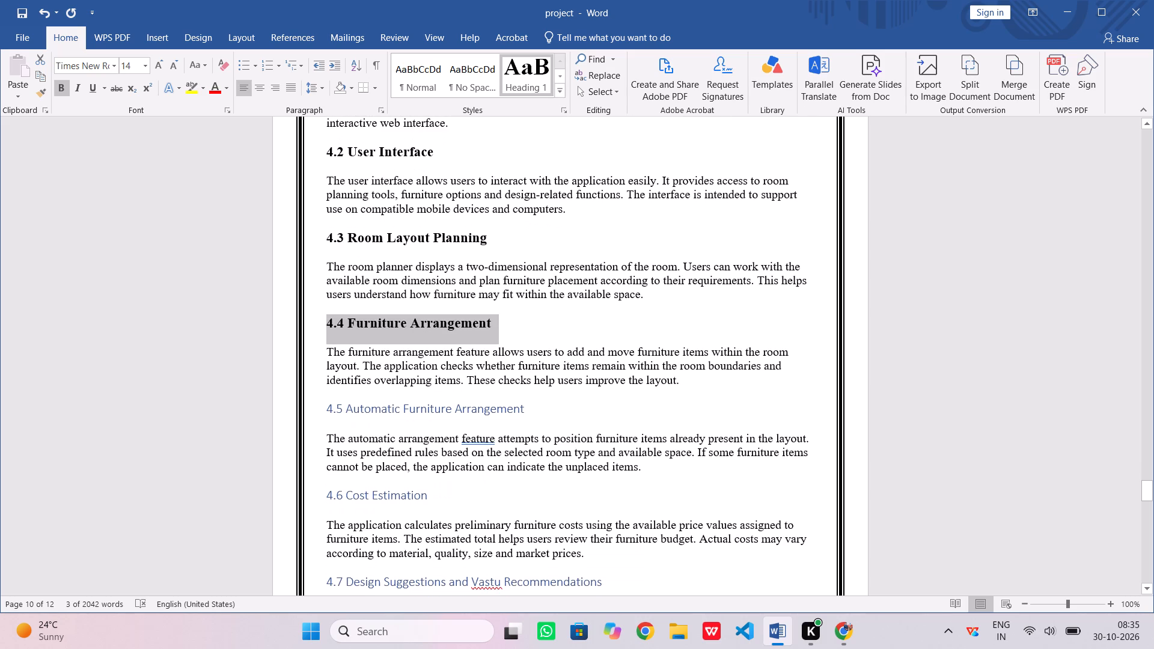
left_click(328, 409)
left_click_drag(328, 409, 489, 409)
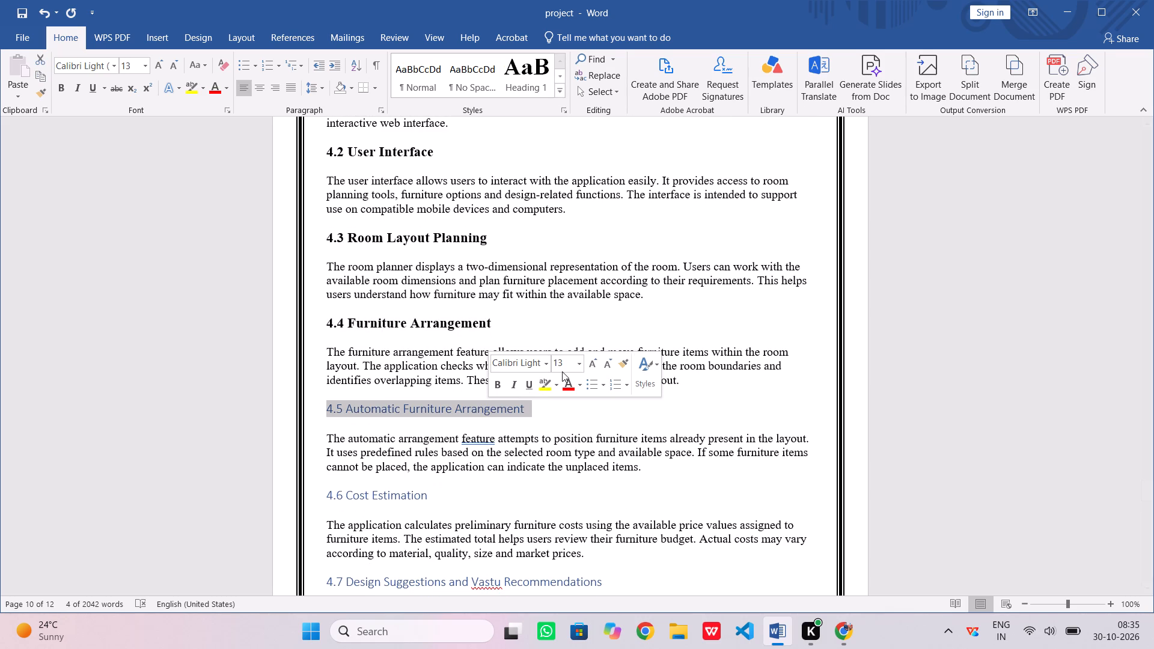
left_click(653, 360)
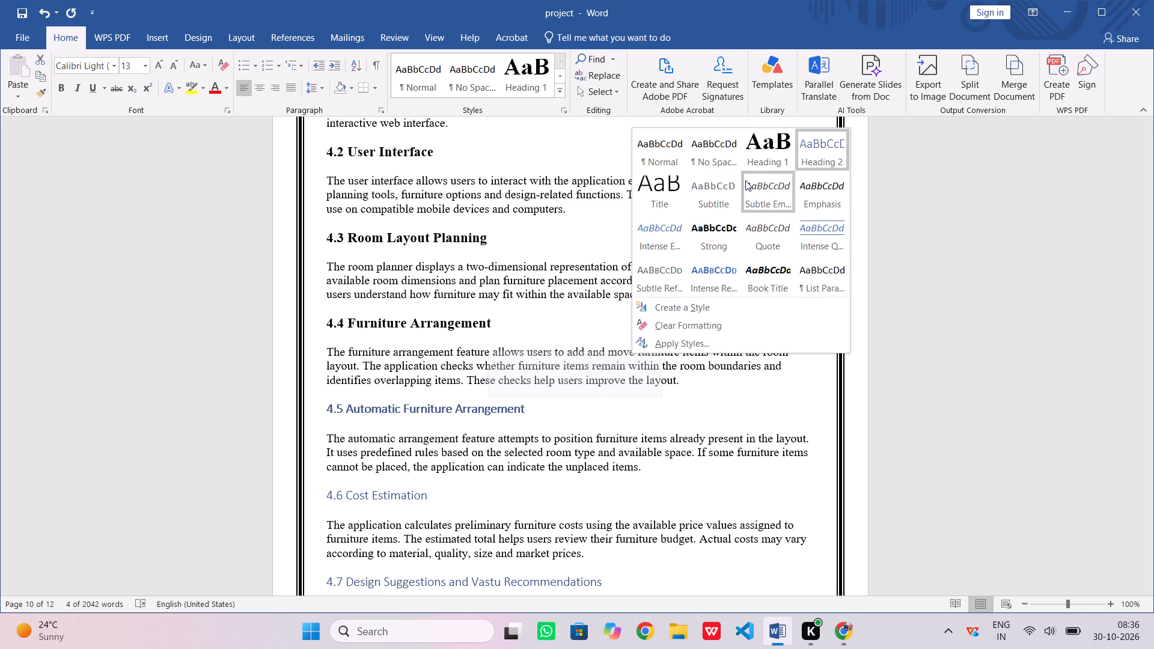
left_click(760, 160)
left_click(561, 364)
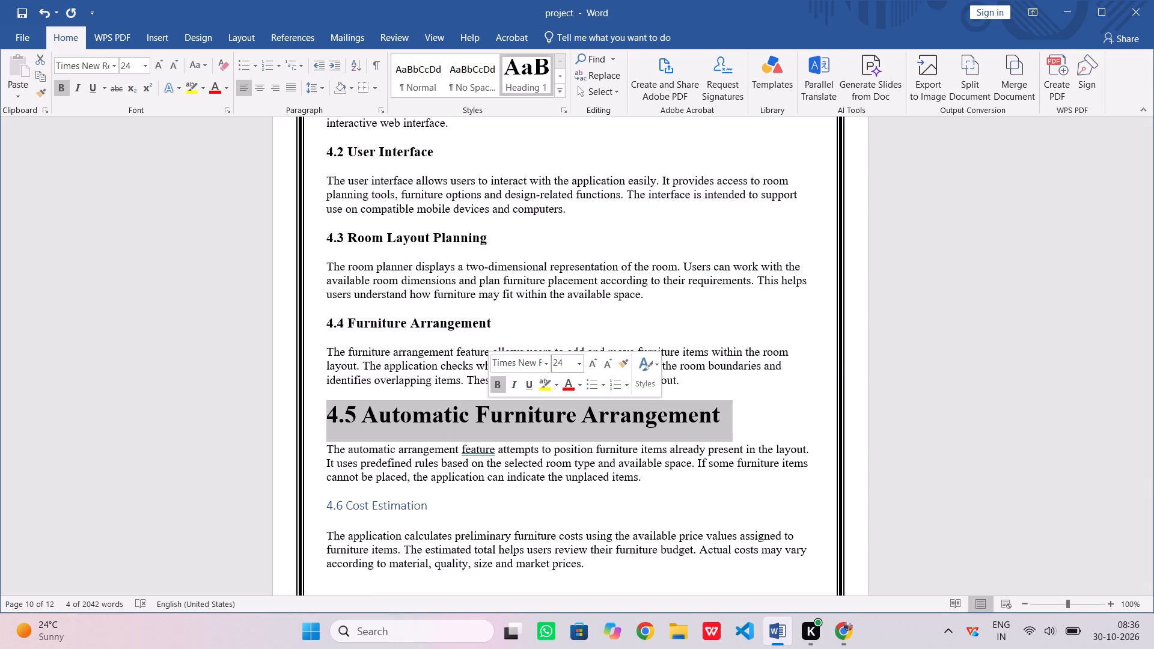
type("14")
key("Return")
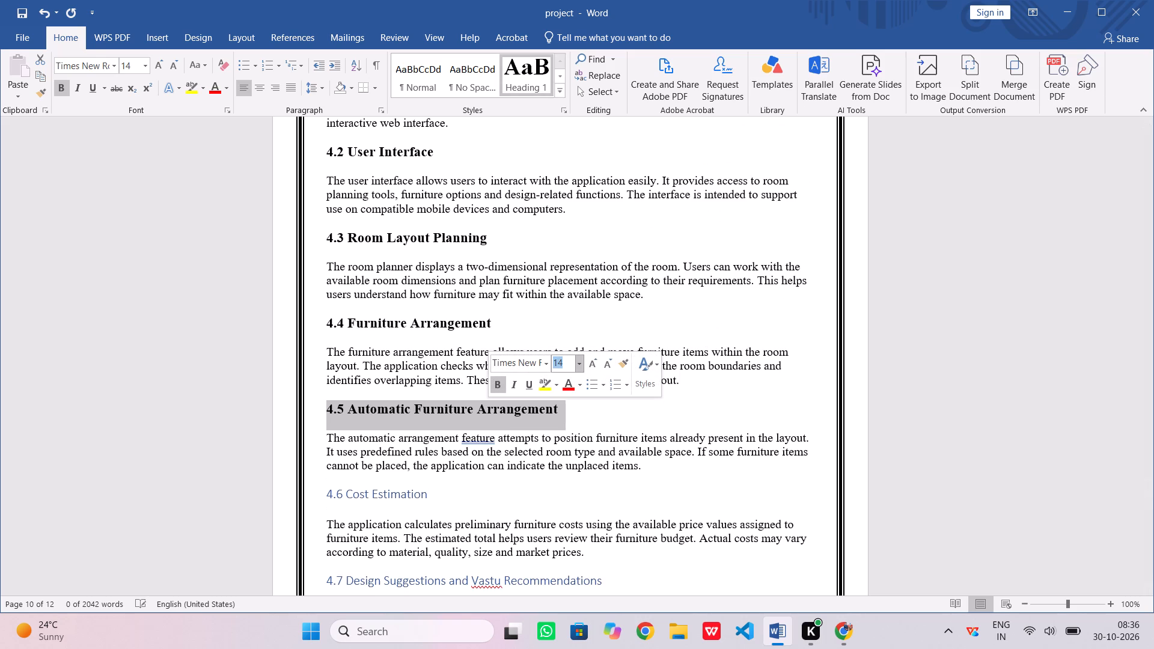
Format the 4.6 Cost Estimation heading with the Heading 1 style at font size 14.
left_click_drag(327, 495, 427, 489)
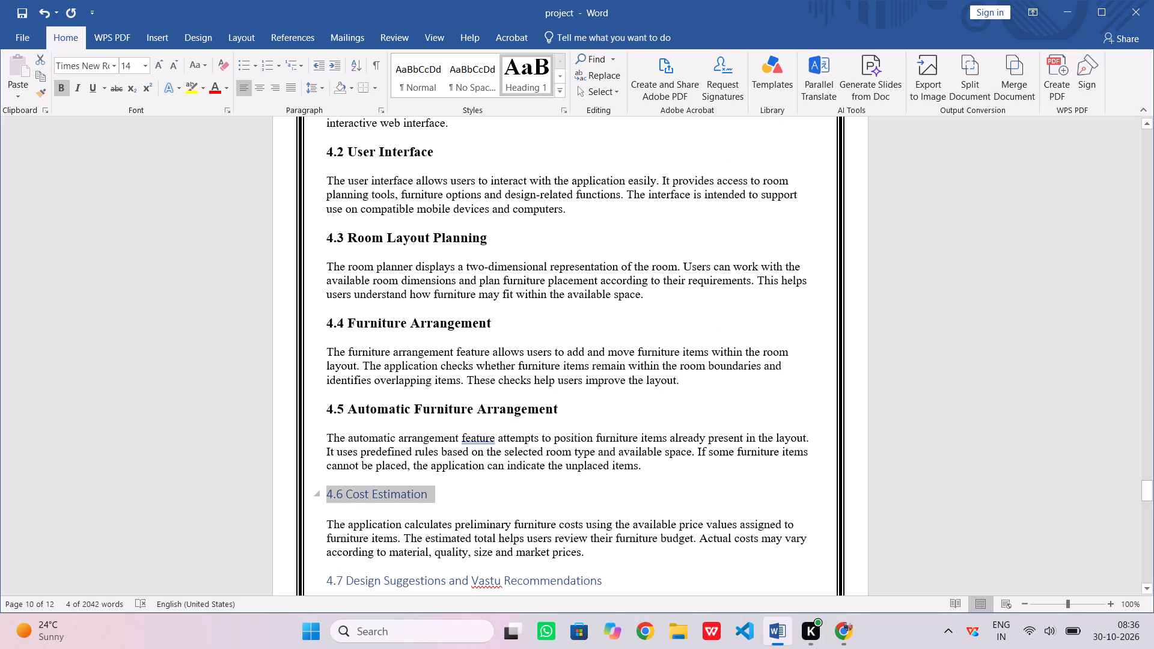
left_click(590, 440)
left_click(695, 234)
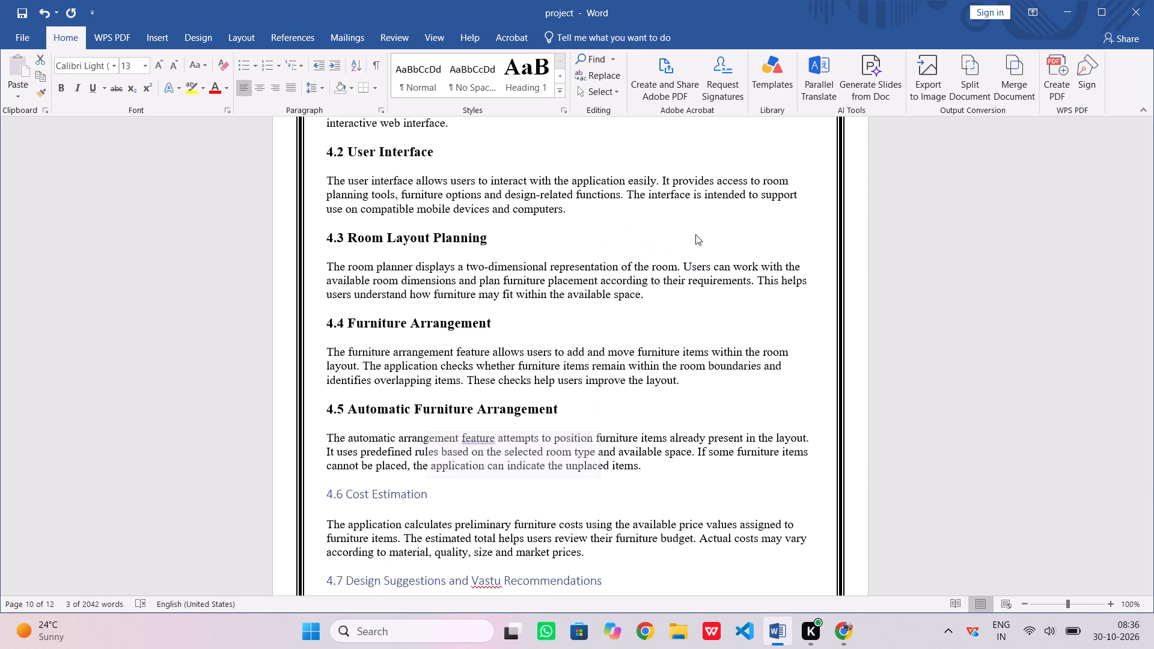
left_click(495, 442)
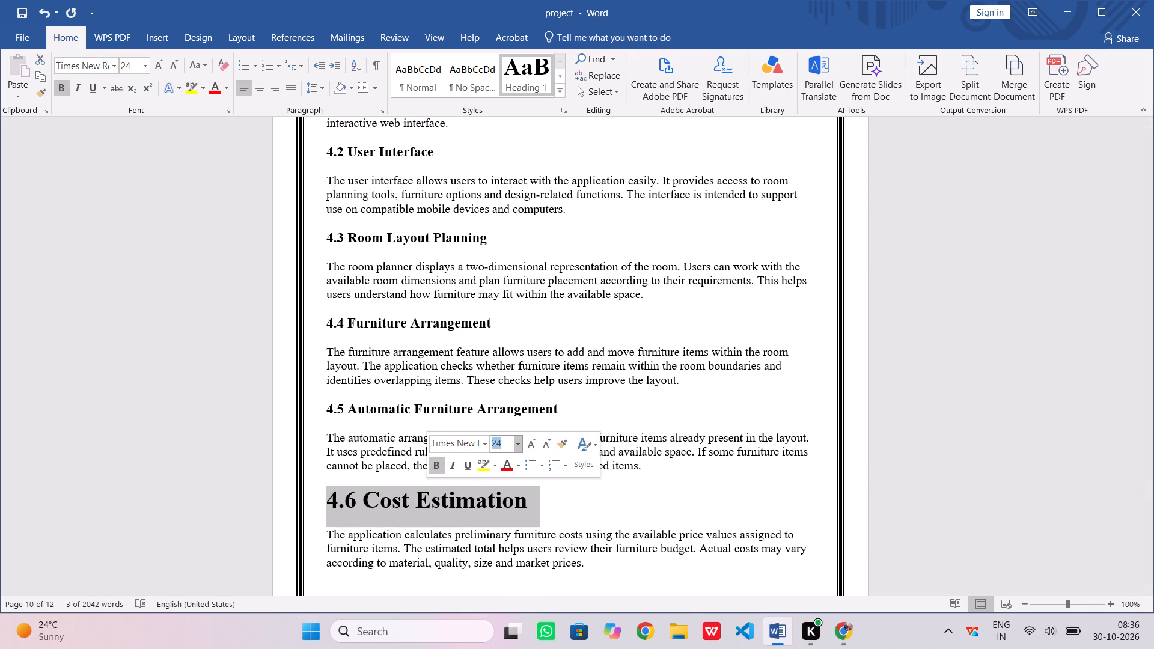
type("14")
key("Return")
Format the 4.7 Design Suggestions and Vastu Recommendations heading with the Heading 1 style at font size 14.
scroll(495, 445, "down", 3)
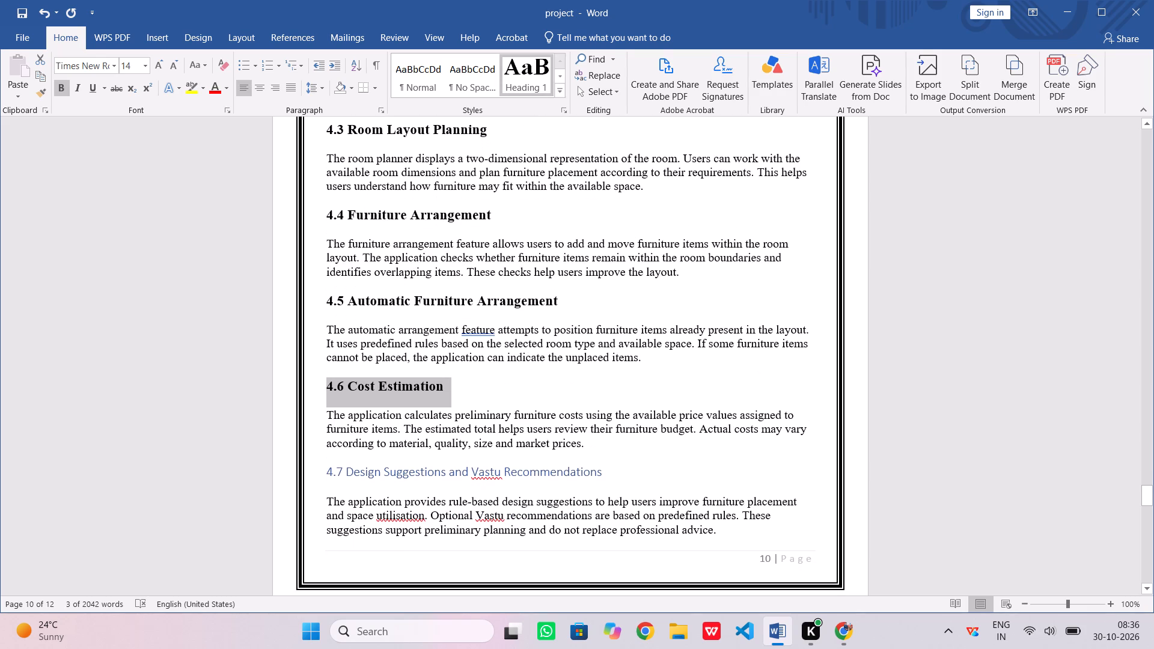
left_click_drag(327, 468, 600, 477)
left_click(759, 433)
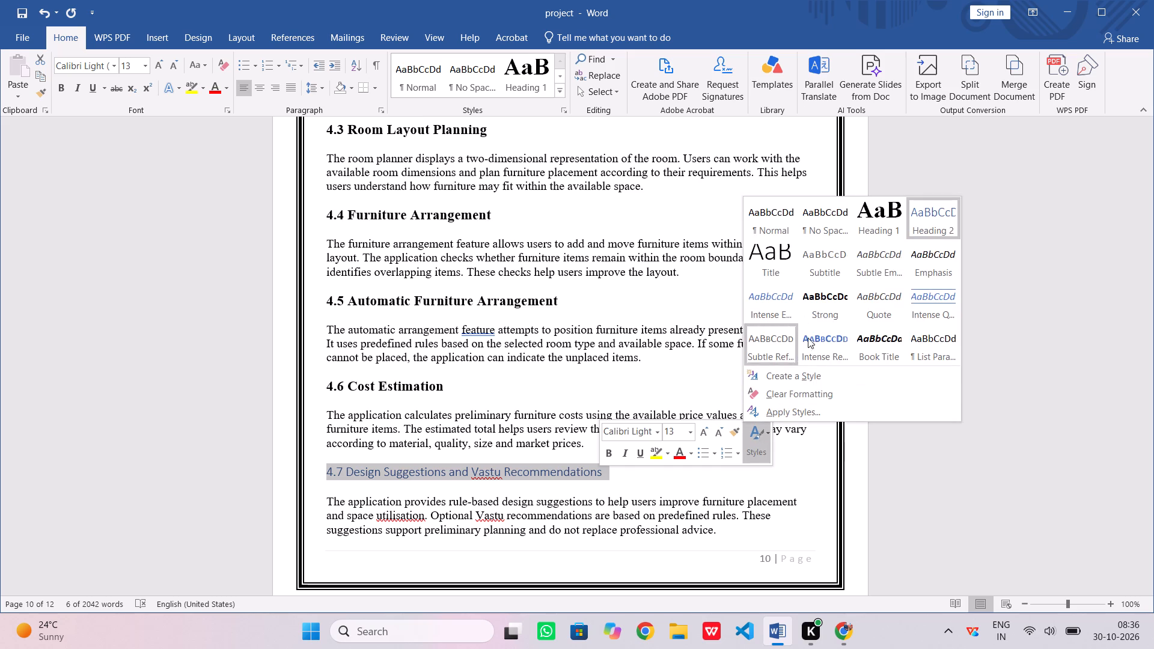
double_click(860, 238)
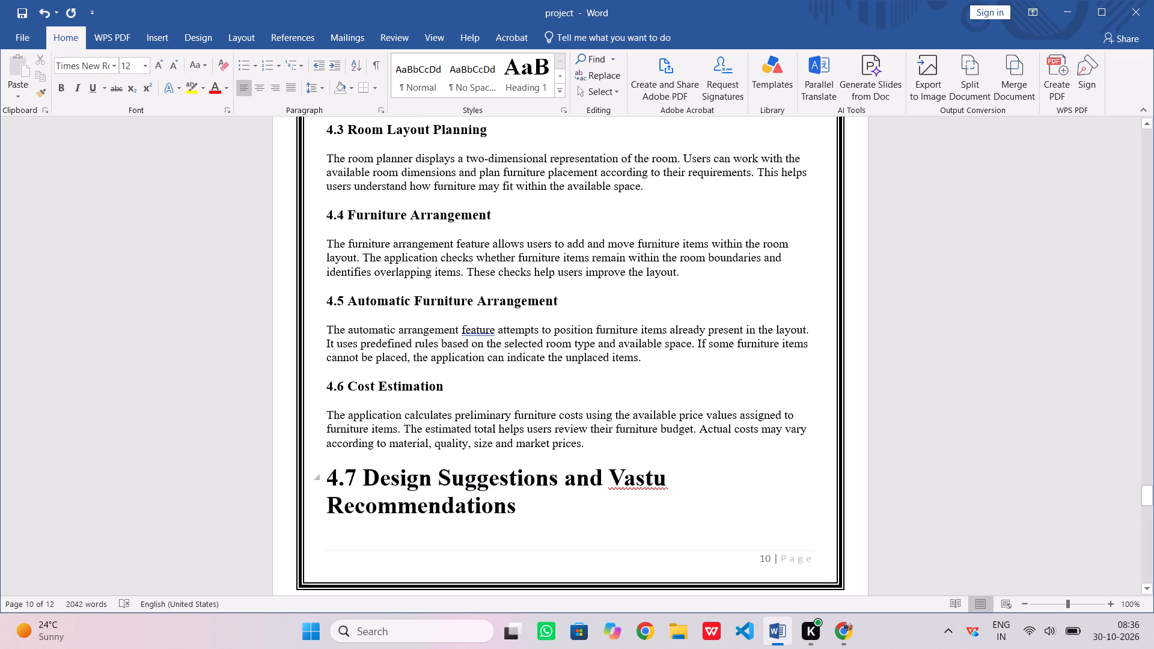
left_click_drag(331, 478, 543, 507)
left_click(609, 462)
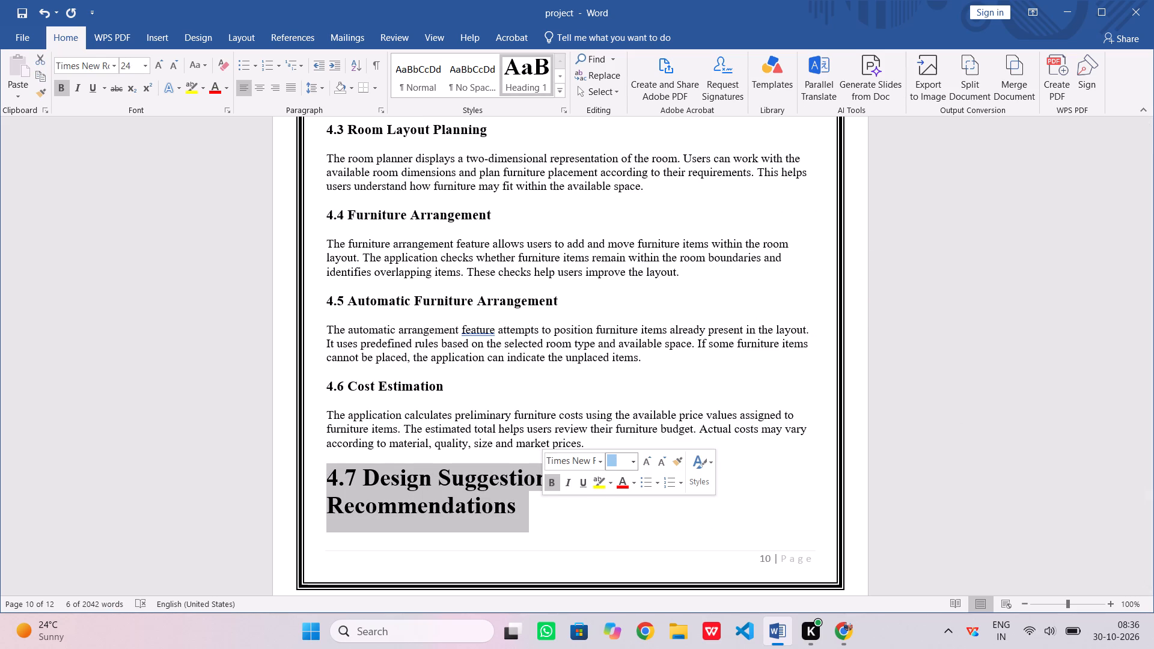
type("14")
key("Return")
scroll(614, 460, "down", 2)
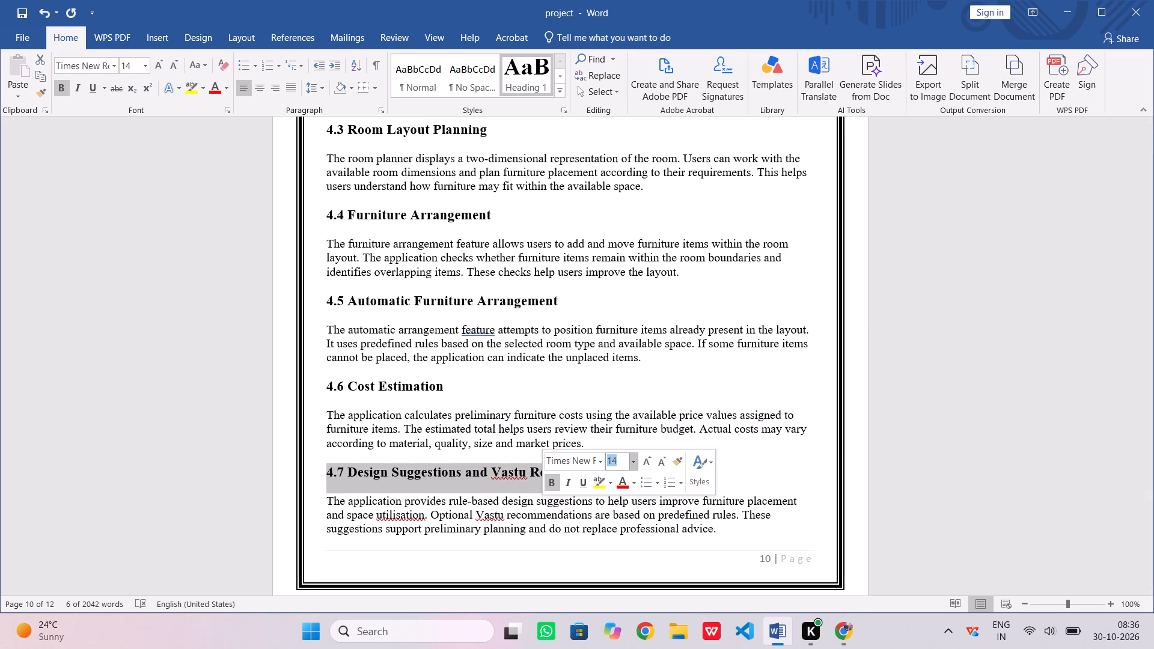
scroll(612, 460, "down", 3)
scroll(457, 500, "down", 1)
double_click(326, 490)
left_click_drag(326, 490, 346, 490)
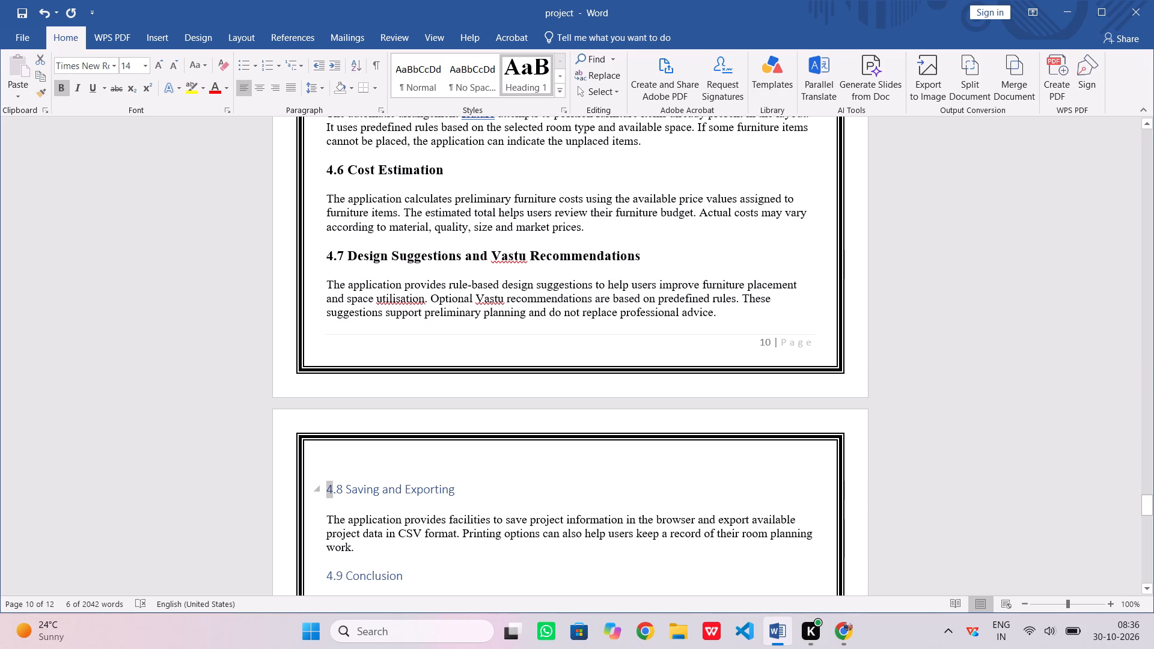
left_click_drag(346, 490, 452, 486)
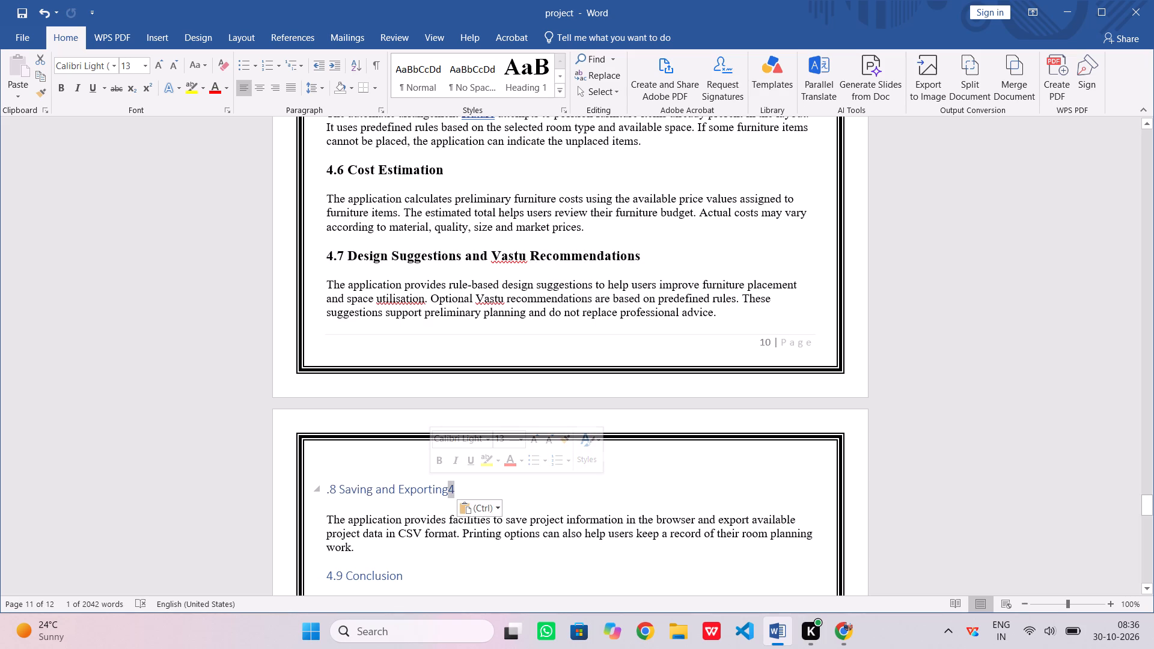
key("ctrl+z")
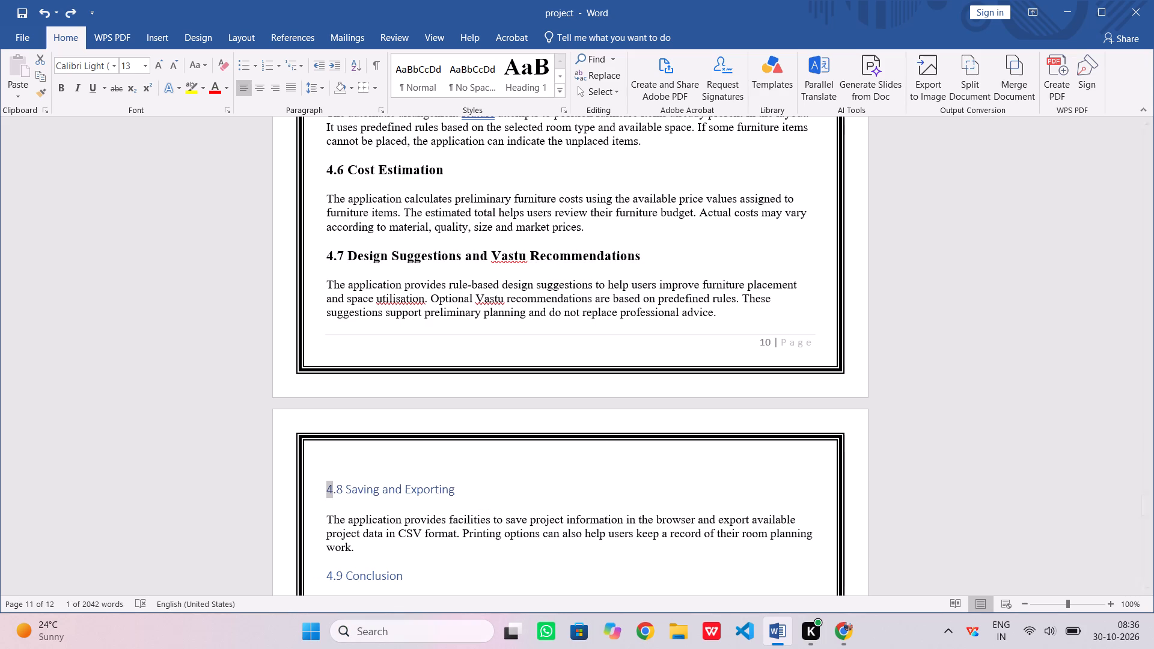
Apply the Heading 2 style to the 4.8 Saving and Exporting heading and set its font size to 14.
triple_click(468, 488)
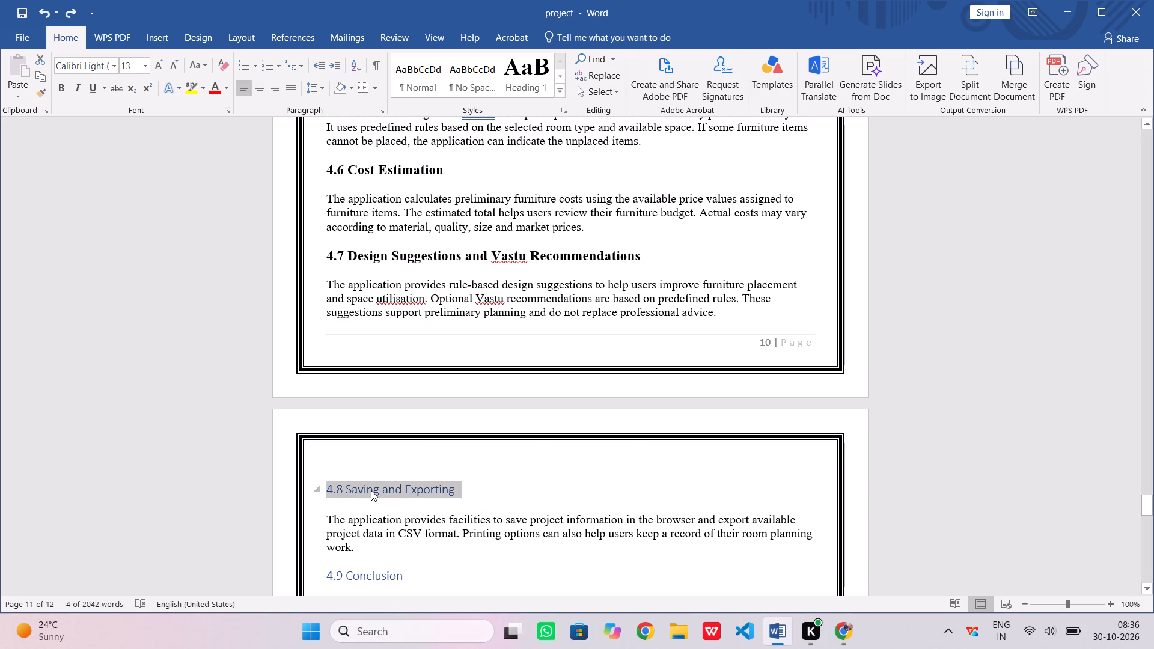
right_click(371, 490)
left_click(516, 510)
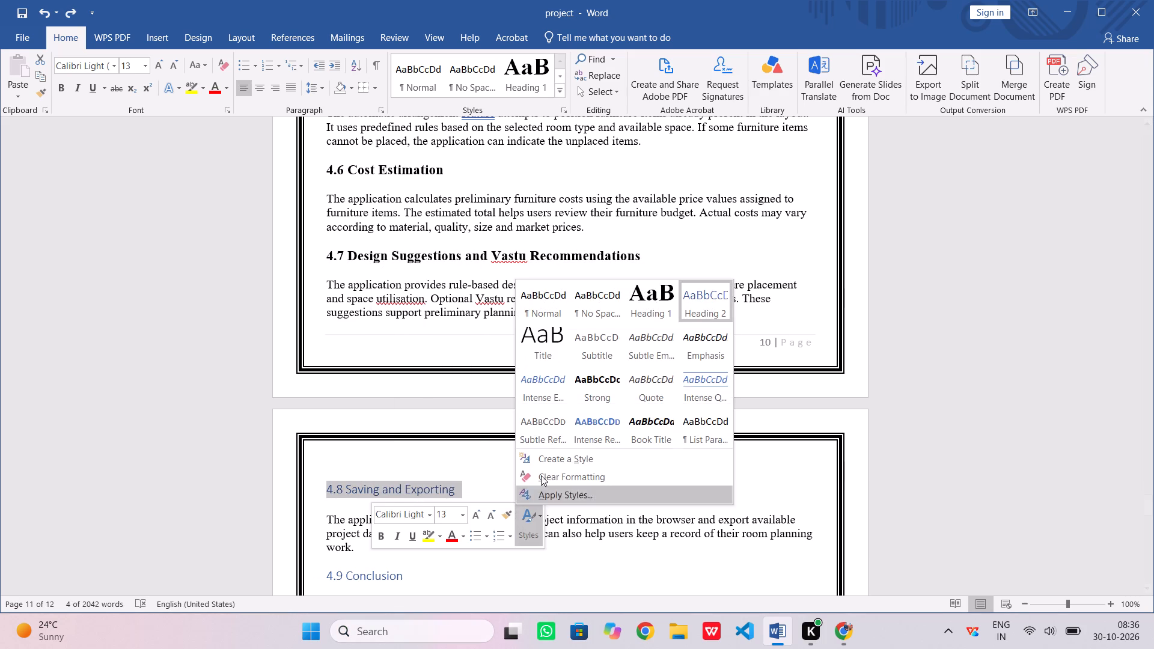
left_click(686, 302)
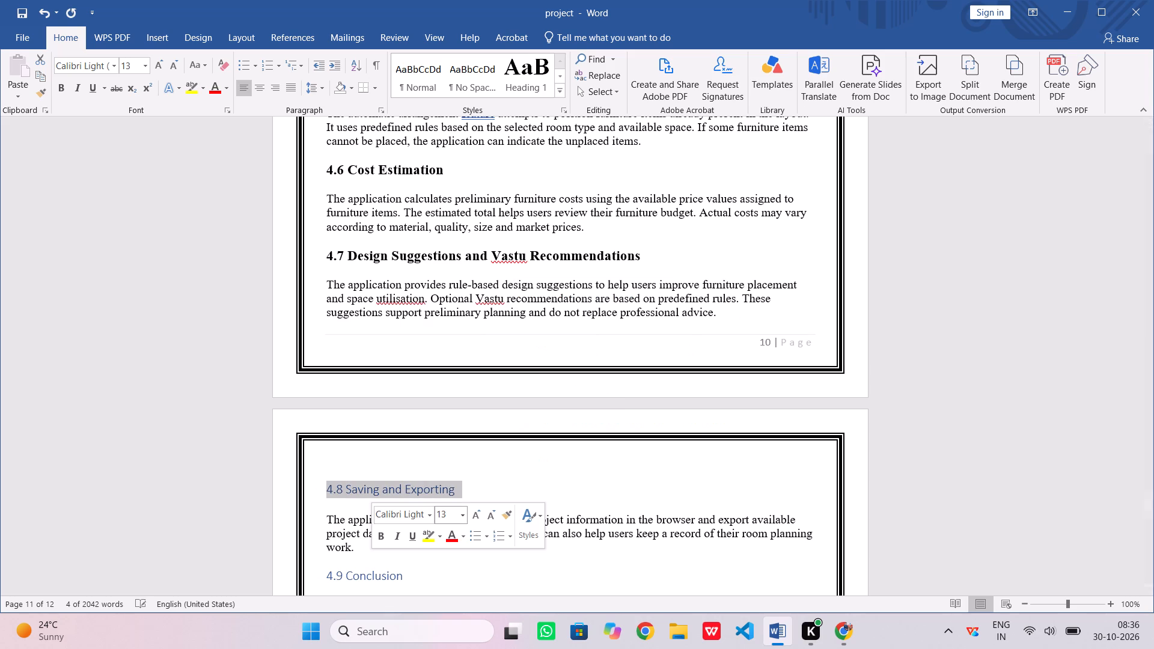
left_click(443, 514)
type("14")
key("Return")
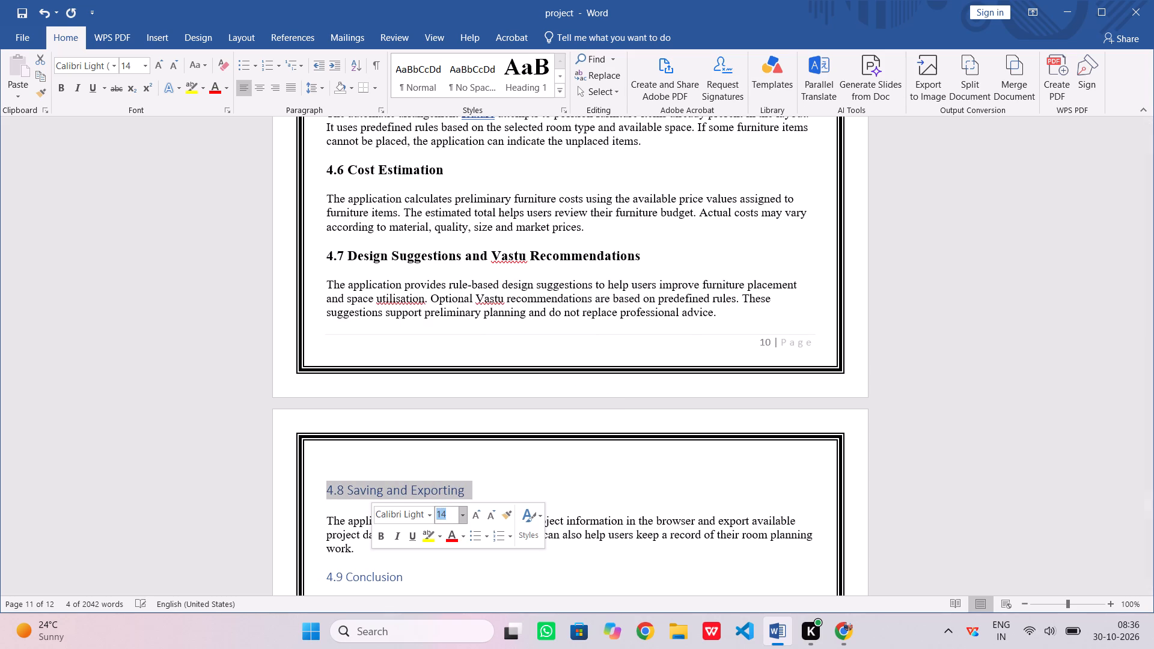
Format the 4.8 Saving and Exporting heading with the Heading 1 style at font size 14.
left_click(528, 524)
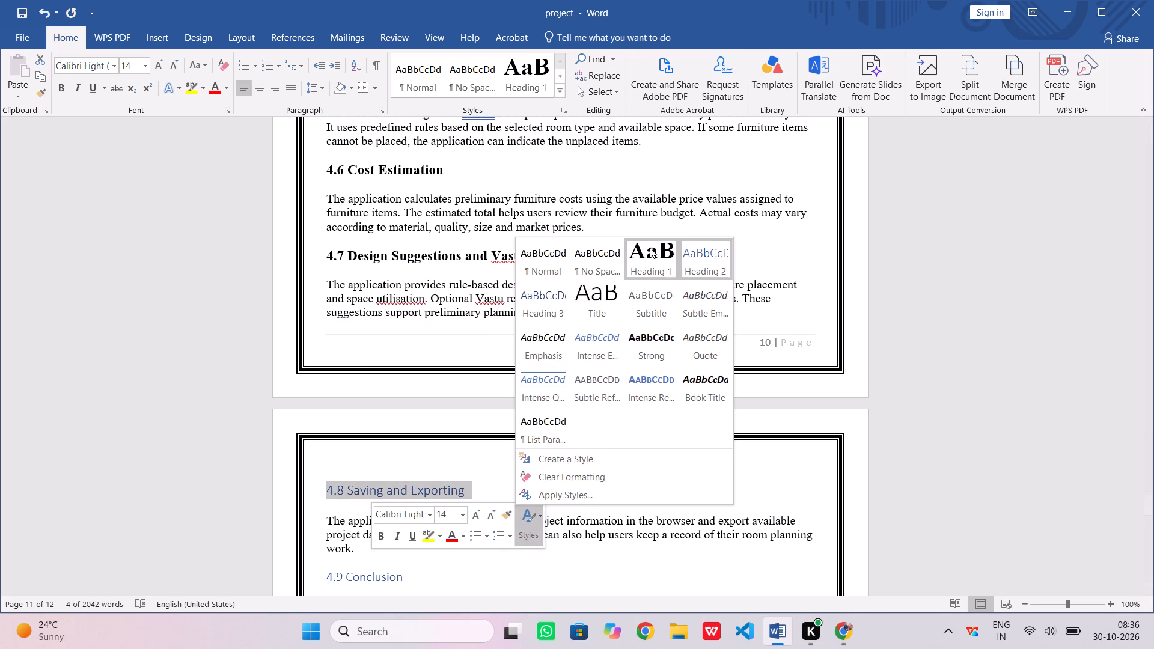
double_click(650, 248)
left_click(387, 510)
left_click(391, 507)
left_click_drag(394, 505, 400, 499)
left_click(400, 499)
double_click(400, 499)
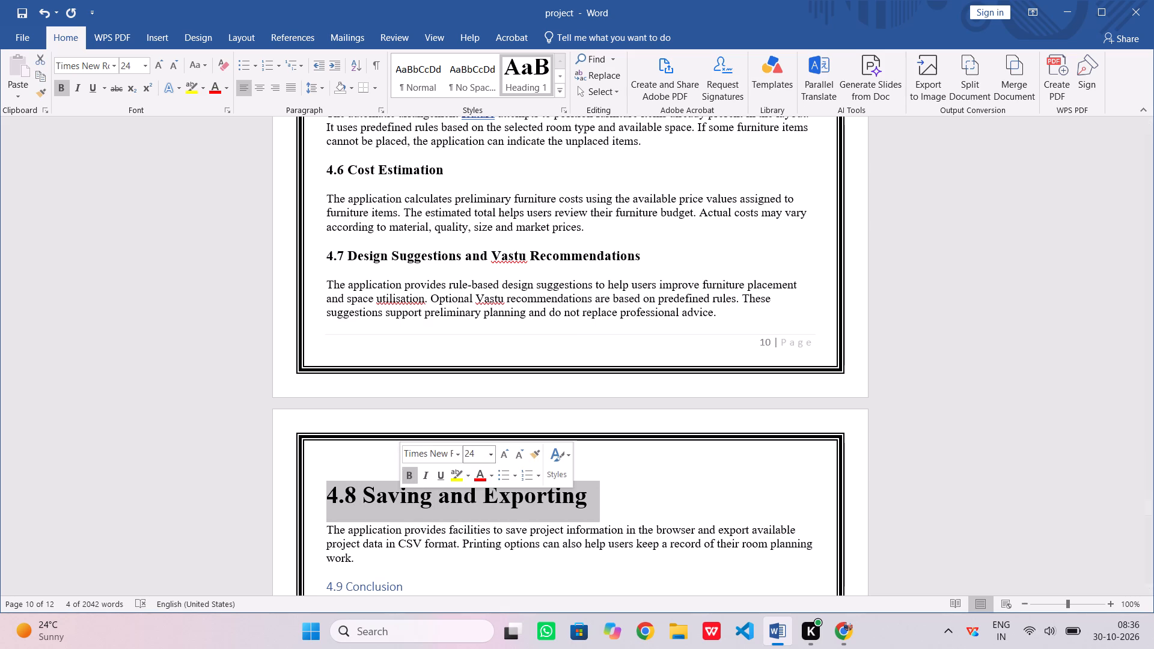
left_click(473, 454)
type("14")
key("Return")
Format the 4.9 Conclusion heading with the Heading 1 style at font size 14.
scroll(456, 468, "down", 3)
left_click_drag(326, 469, 364, 469)
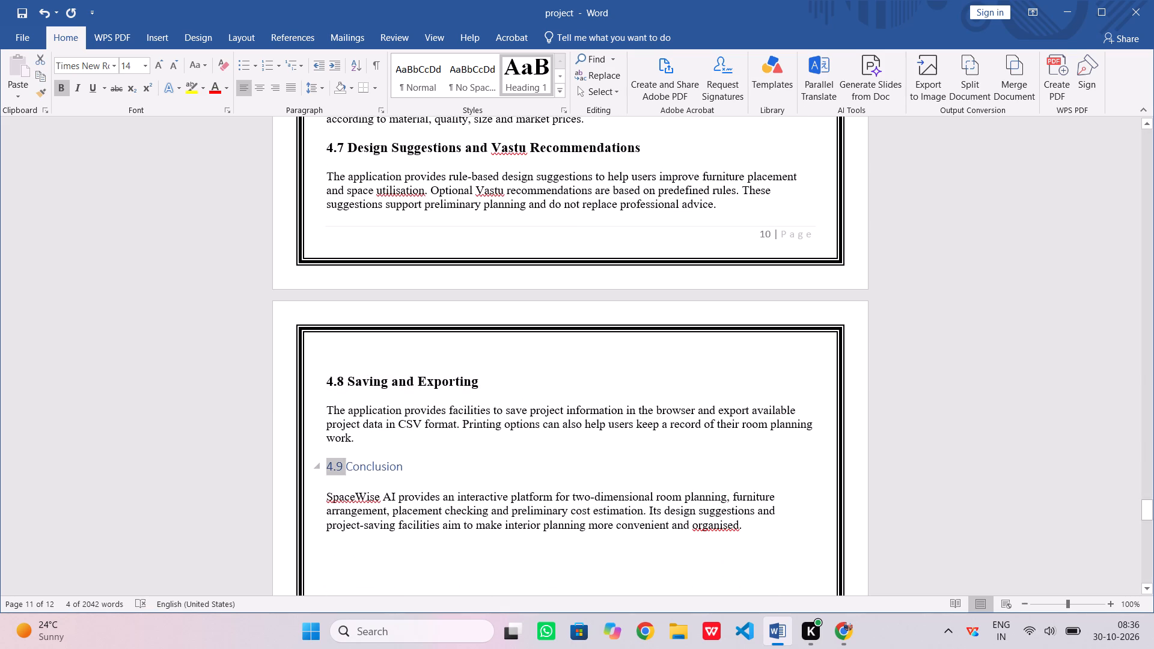
left_click_drag(364, 469, 401, 475)
left_click(417, 472)
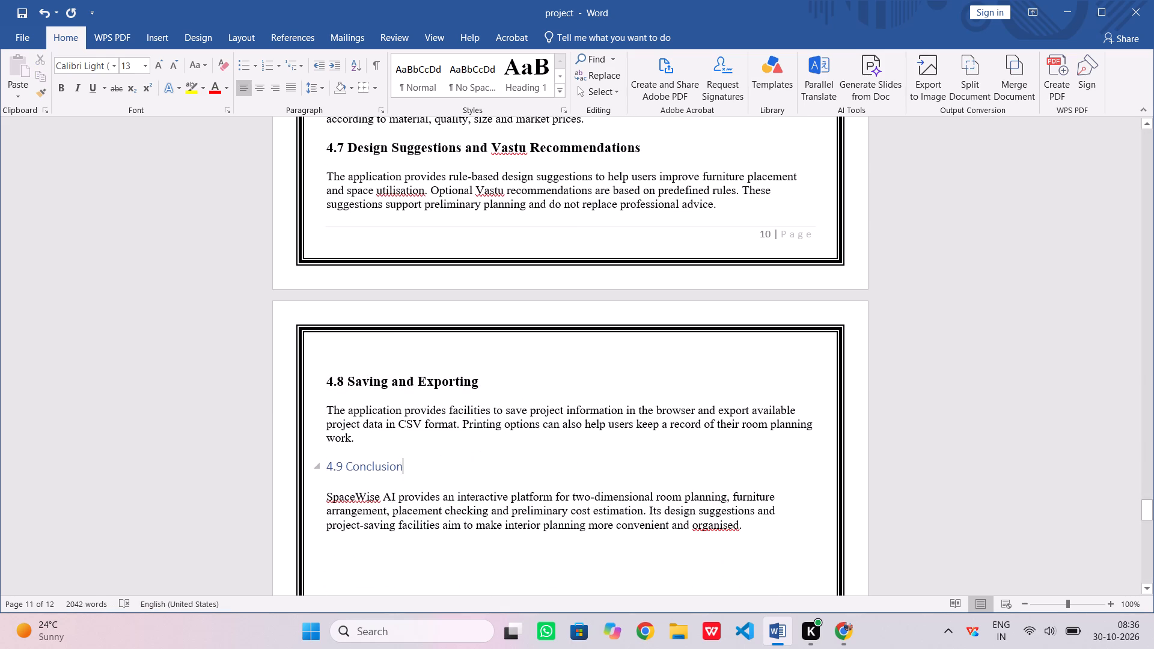
left_click(401, 465)
left_click_drag(401, 465, 325, 466)
left_click(323, 466)
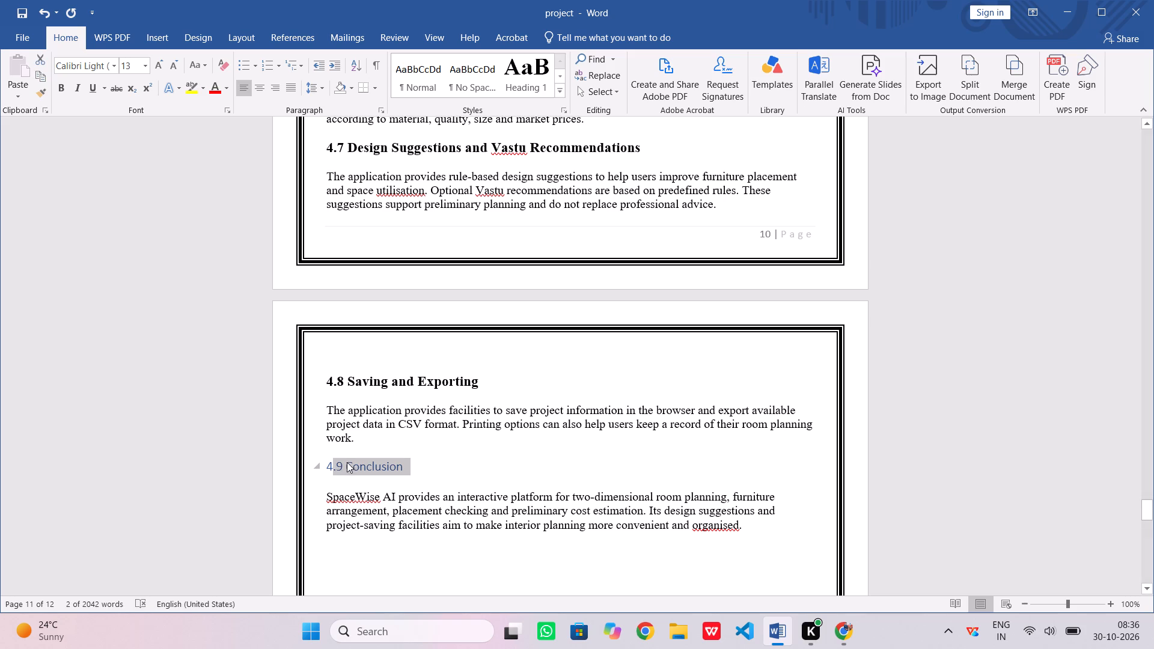
double_click(345, 462)
double_click(350, 465)
double_click(344, 466)
double_click(344, 466)
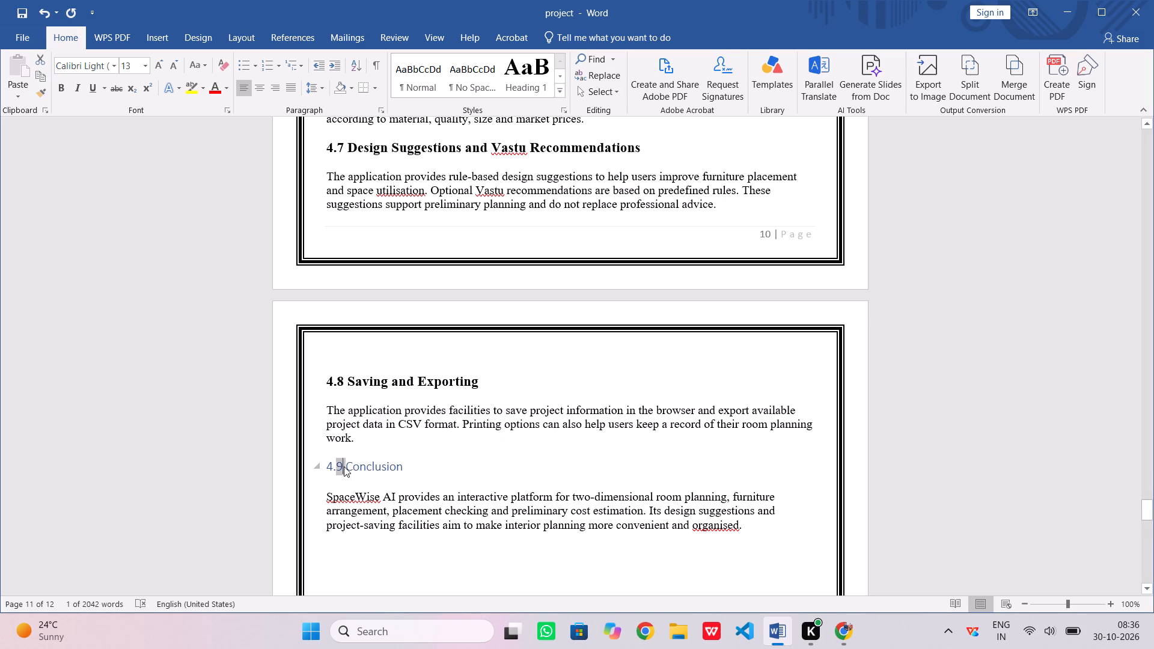
double_click(351, 465)
double_click(351, 465)
triple_click(351, 465)
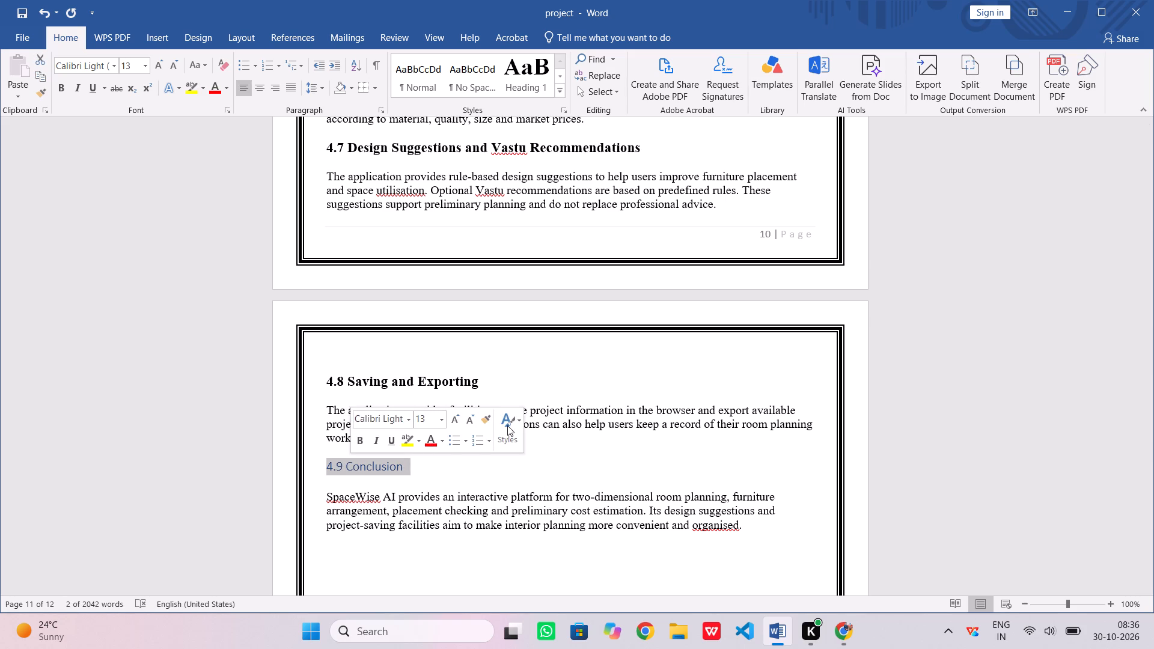
left_click(513, 418)
left_click(634, 149)
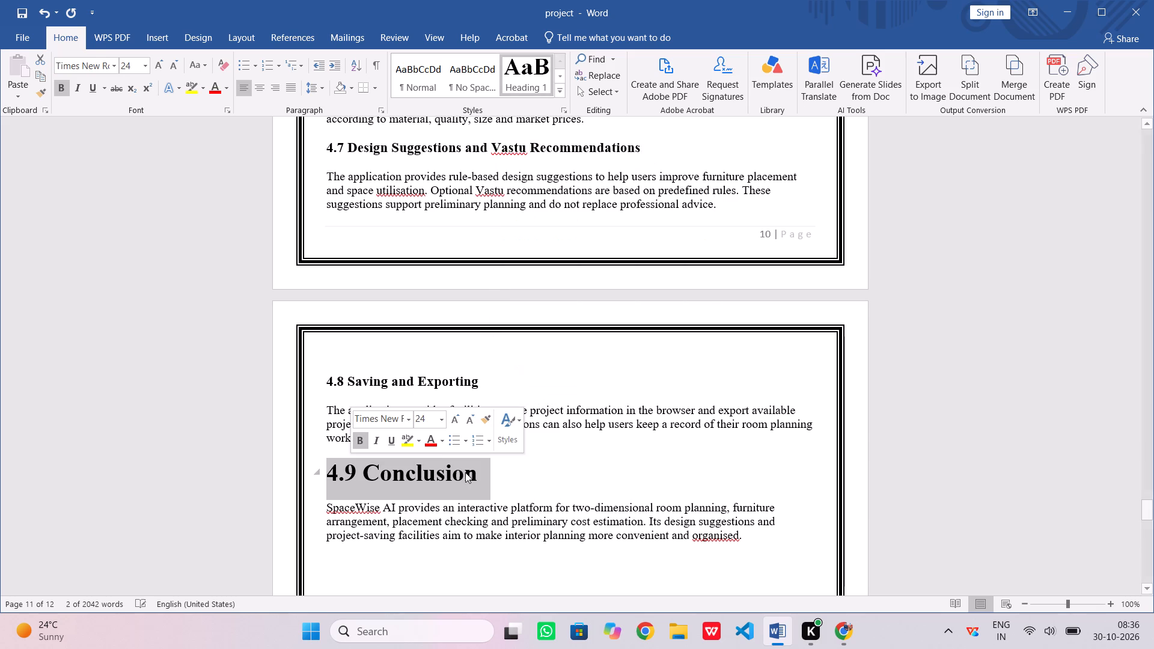
left_click(417, 415)
type("14")
key("Return")
Review the Chapter 4 headings and the blank space and page following the 4.9 Conclusion section.
scroll(391, 410, "down", 9)
left_click(385, 446)
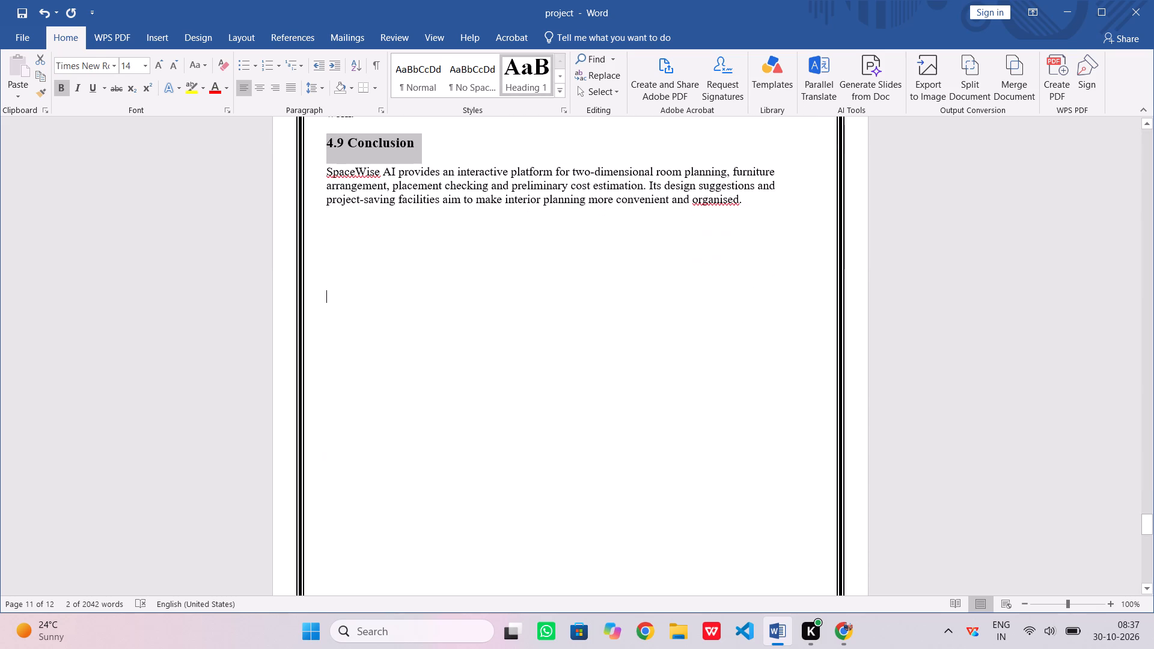
scroll(385, 446, "up", 14)
scroll(385, 445, "up", 7)
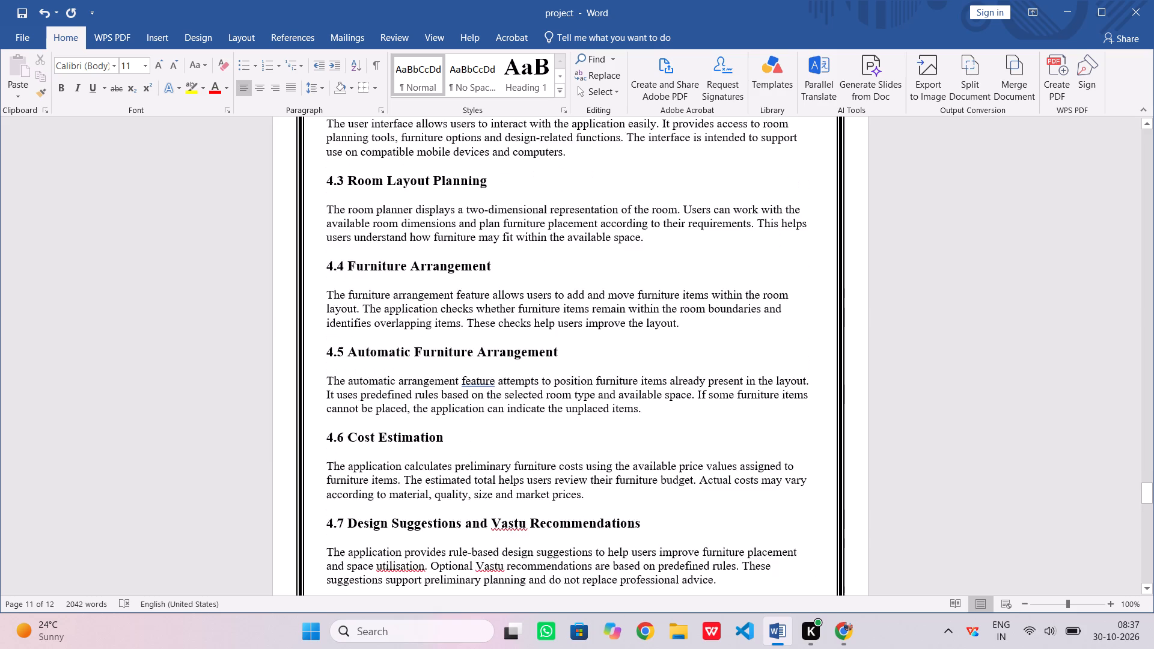
scroll(385, 445, "up", 7)
scroll(385, 445, "down", 10)
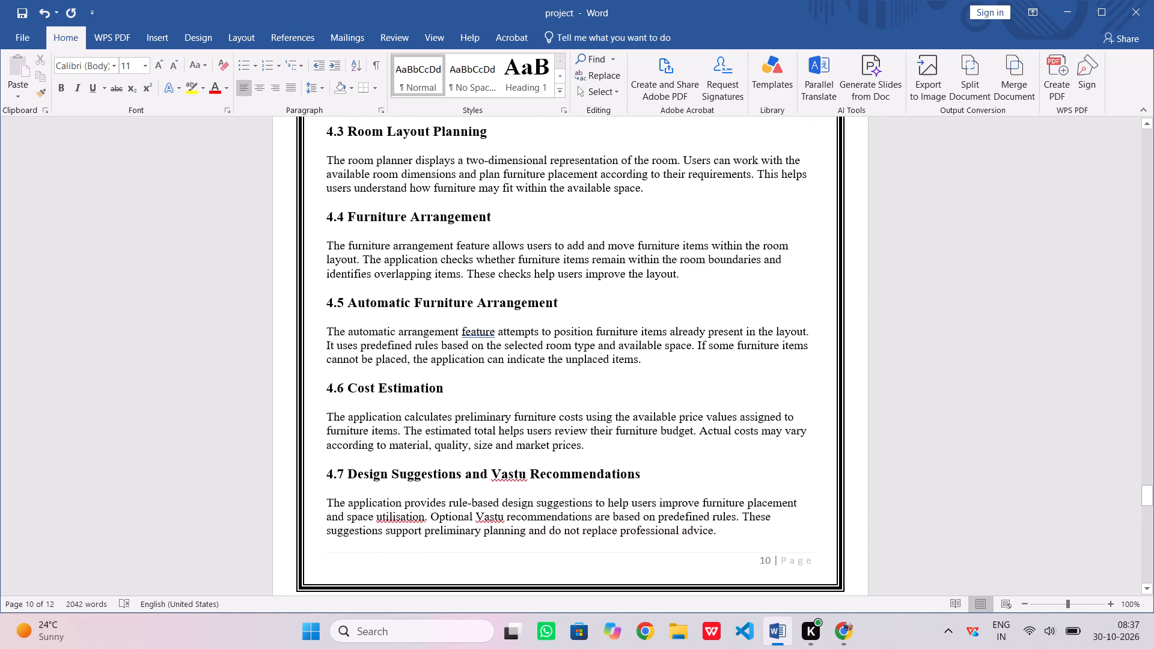
scroll(385, 445, "down", 18)
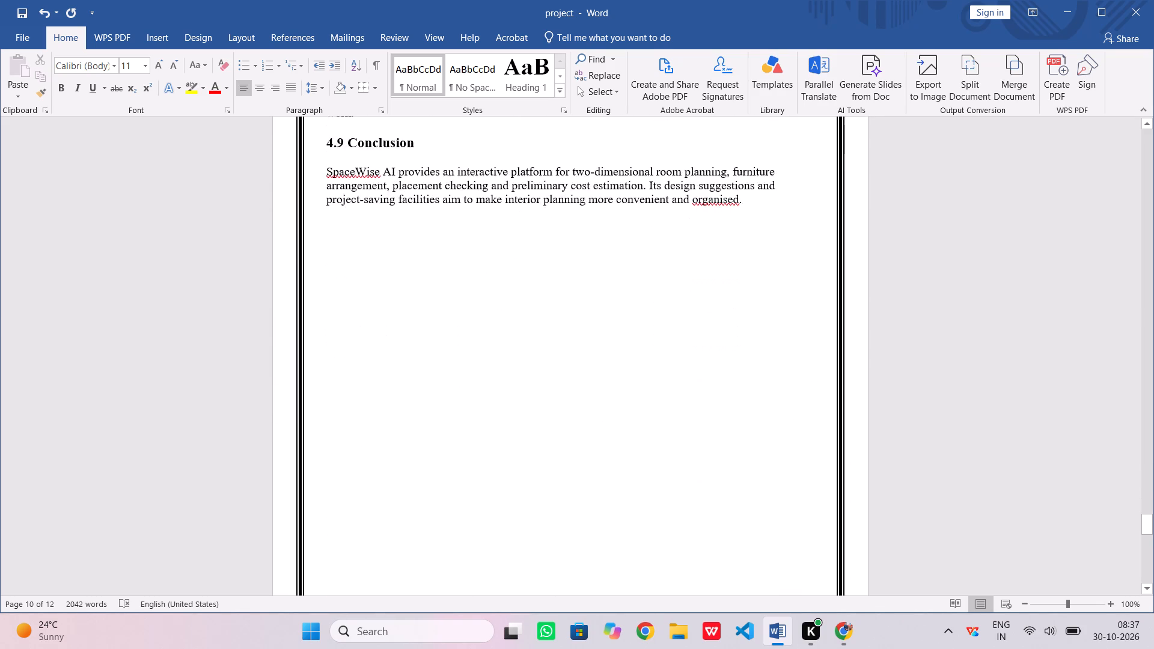
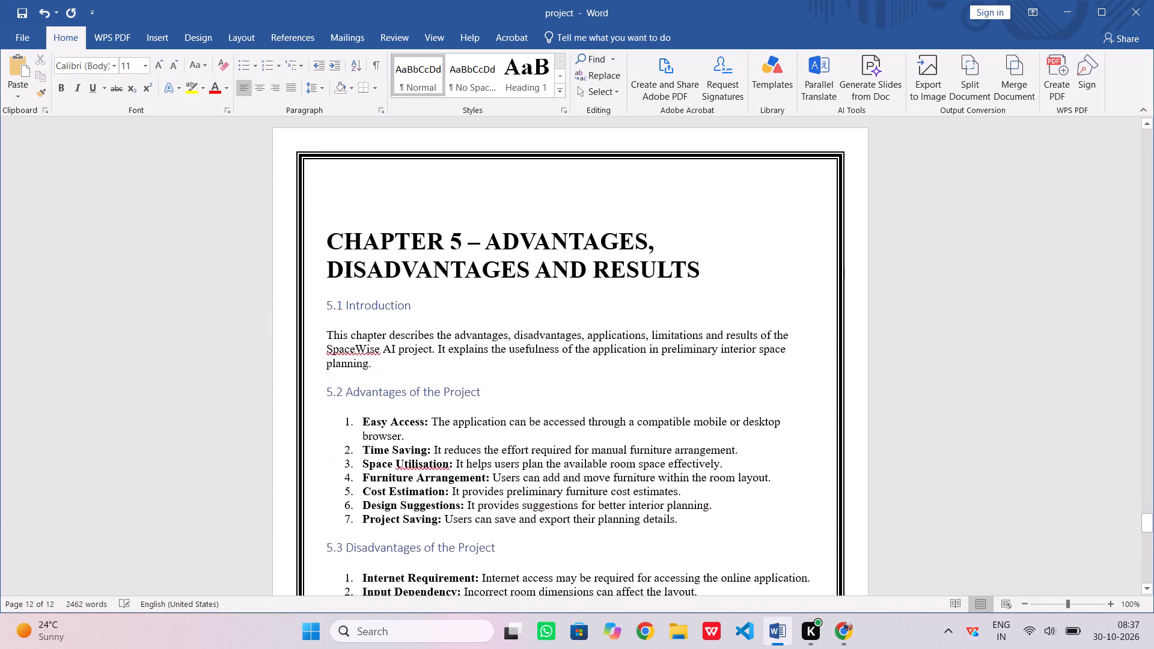
Set the Chapter 5 – Advantages, Disadvantages and Results title to font size 14.
scroll(364, 380, "up", 3)
double_click(329, 423)
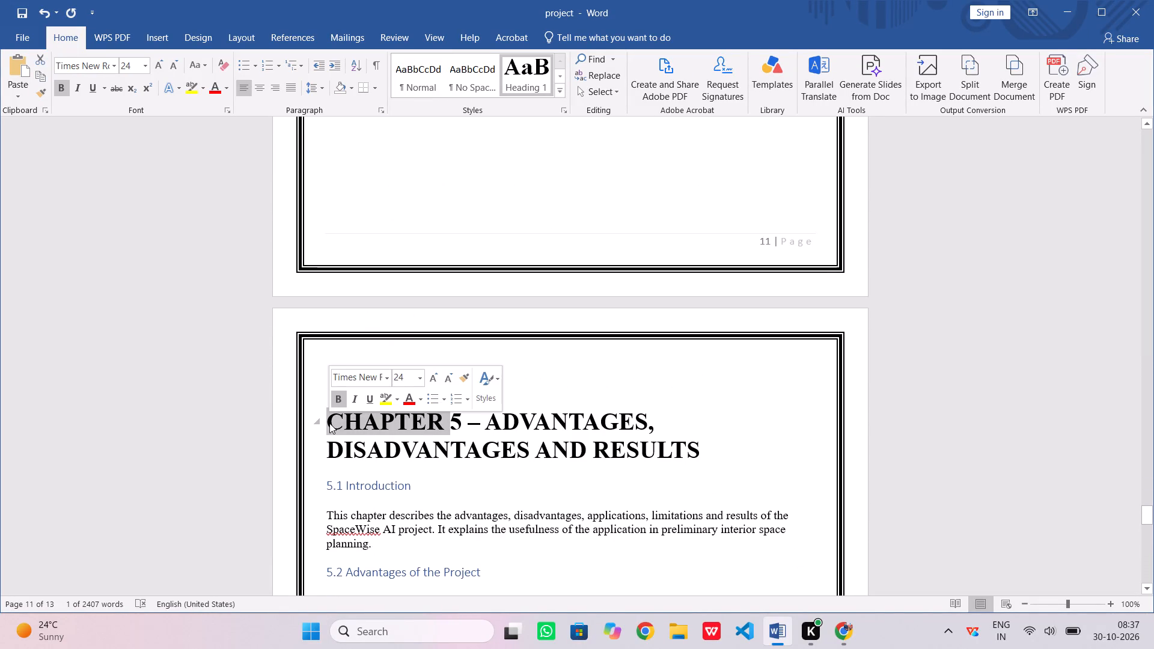
left_click(329, 423)
left_click(329, 421)
left_click_drag(332, 421, 664, 460)
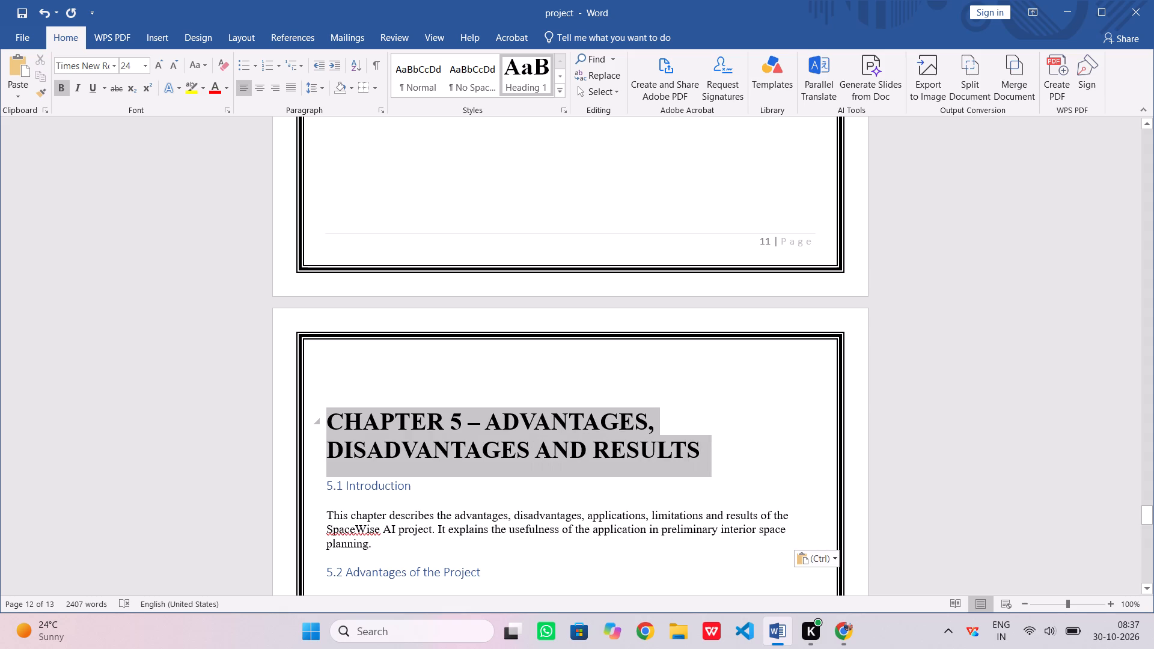
left_click_drag(664, 460, 670, 459)
left_click(742, 413)
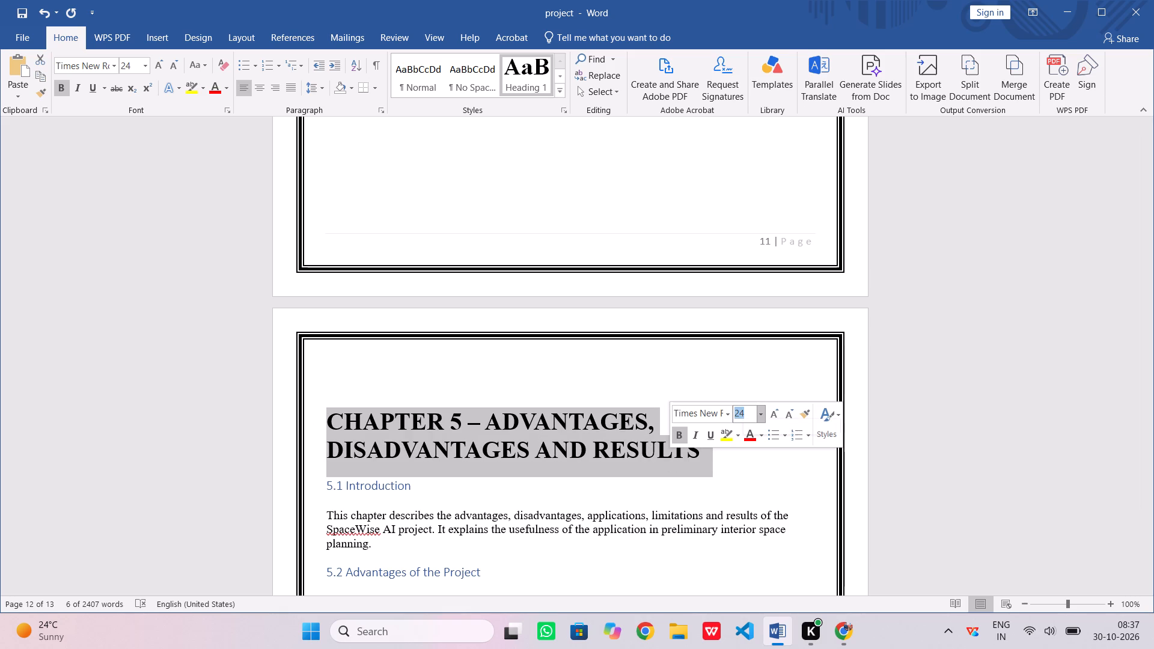
type("14")
key("Return")
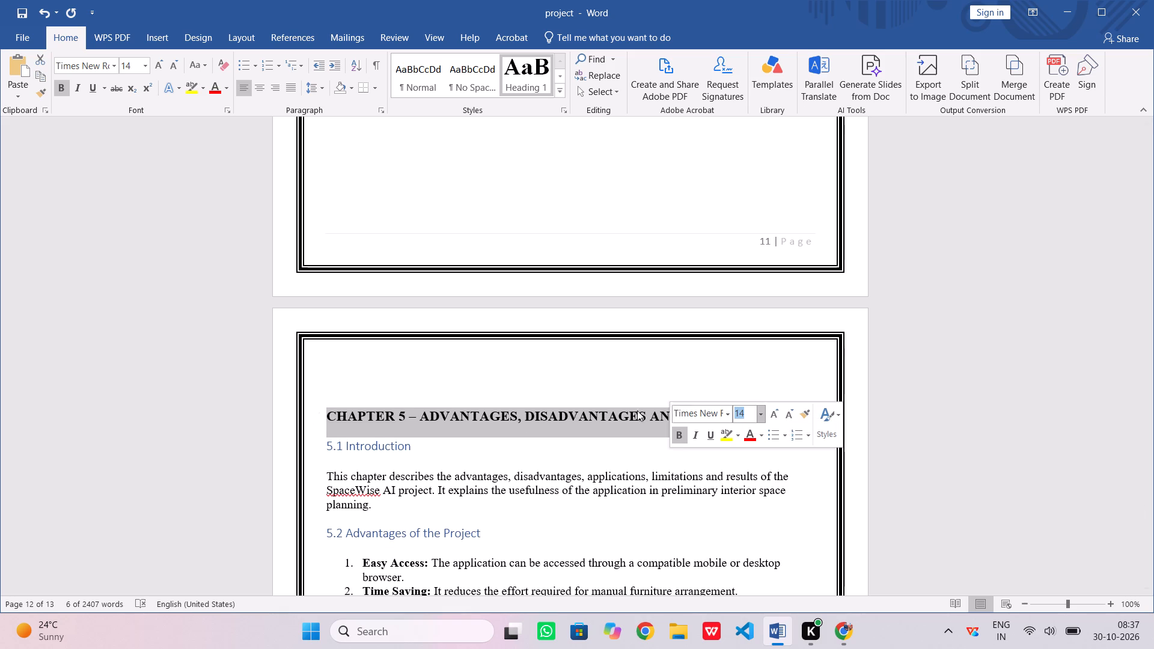
Indent the Chapter 5 title with five leading spaces.
left_click(328, 420)
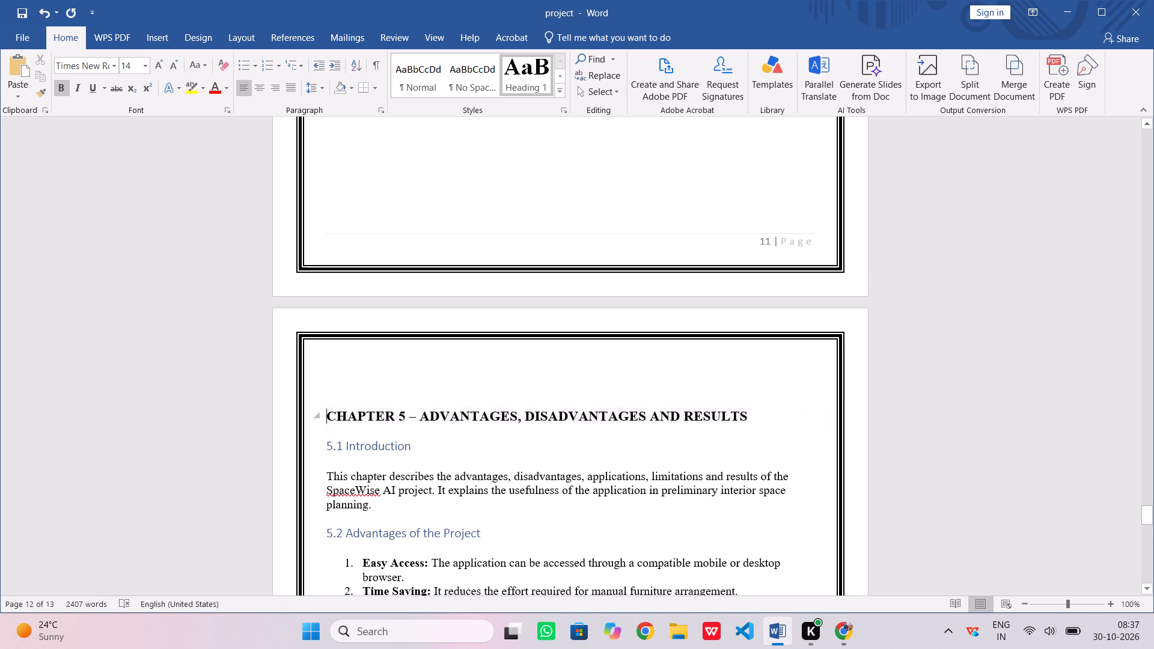
key("space")
key("space")
key("space")
key("space")
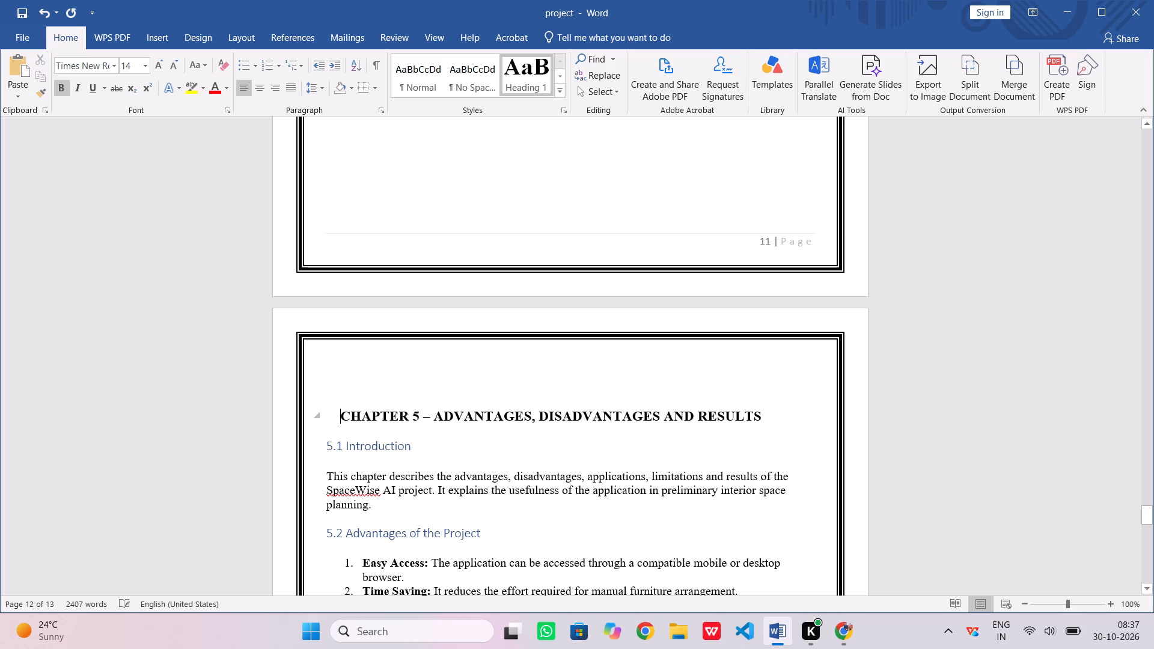
key("space")
Break the Chapter 5 title before AND RESULTS and indent that second line with spaces so it sits roughly centred under the first.
left_click(666, 422)
key("shift+Return")
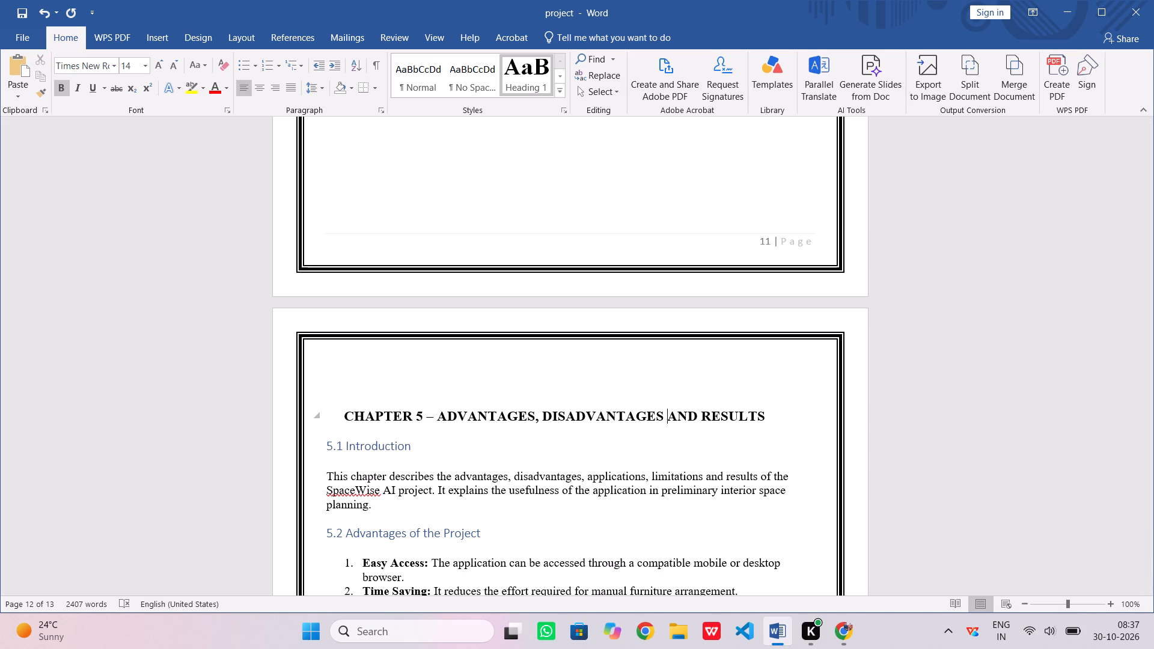
key("space")
key("space")
key("space")
key("space")
key("space")
key("space")
key("space")
key("space")
key("space")
key("space")
key("space")
key("space")
key("space")
key("space")
key("space")
key("space")
key("space")
key("space")
key("space")
key("space")
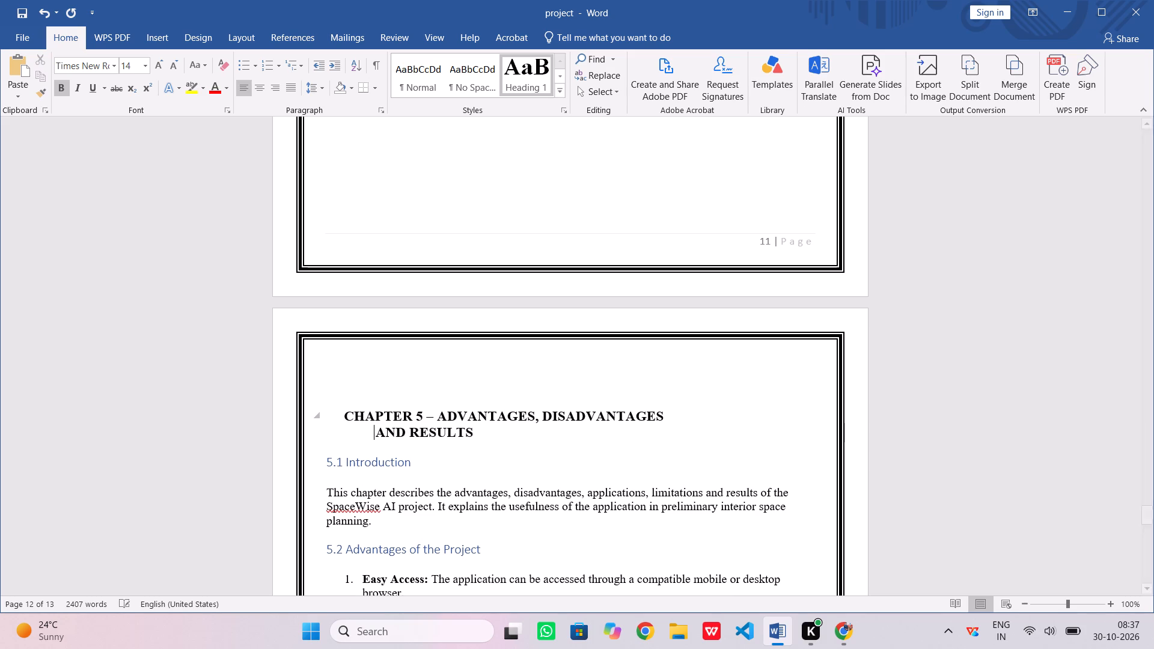
key("space")
key("space")
key("space")
key("space")
key("space")
key("space")
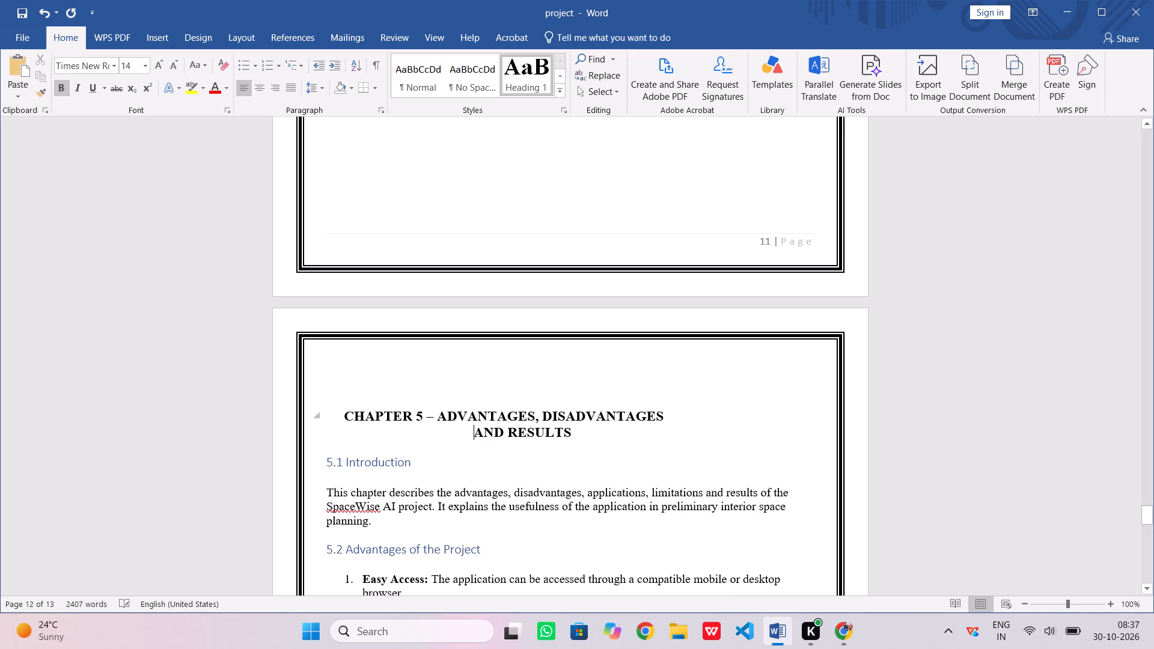
key("space")
key("space")
key("space")
key("BackSpace")
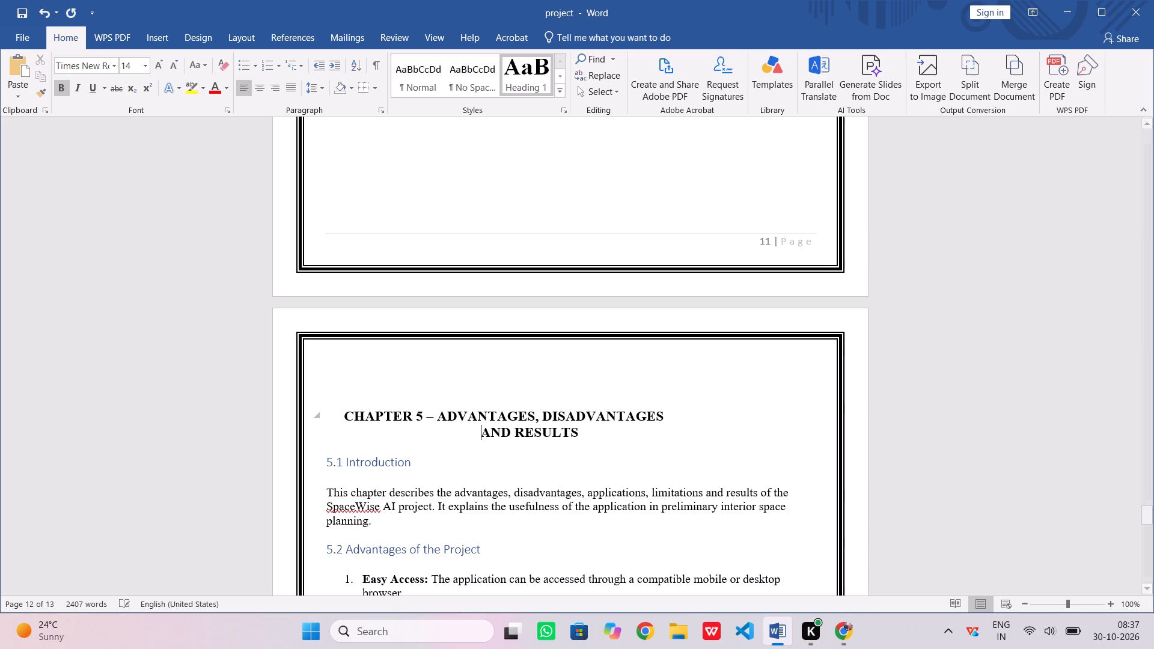
key("BackSpace")
key("BackSpace")
key("BackSpace")
key("BackSpace")
key("BackSpace")
key("BackSpace")
key("BackSpace")
key("BackSpace")
key("BackSpace")
key("BackSpace")
key("BackSpace")
key("BackSpace")
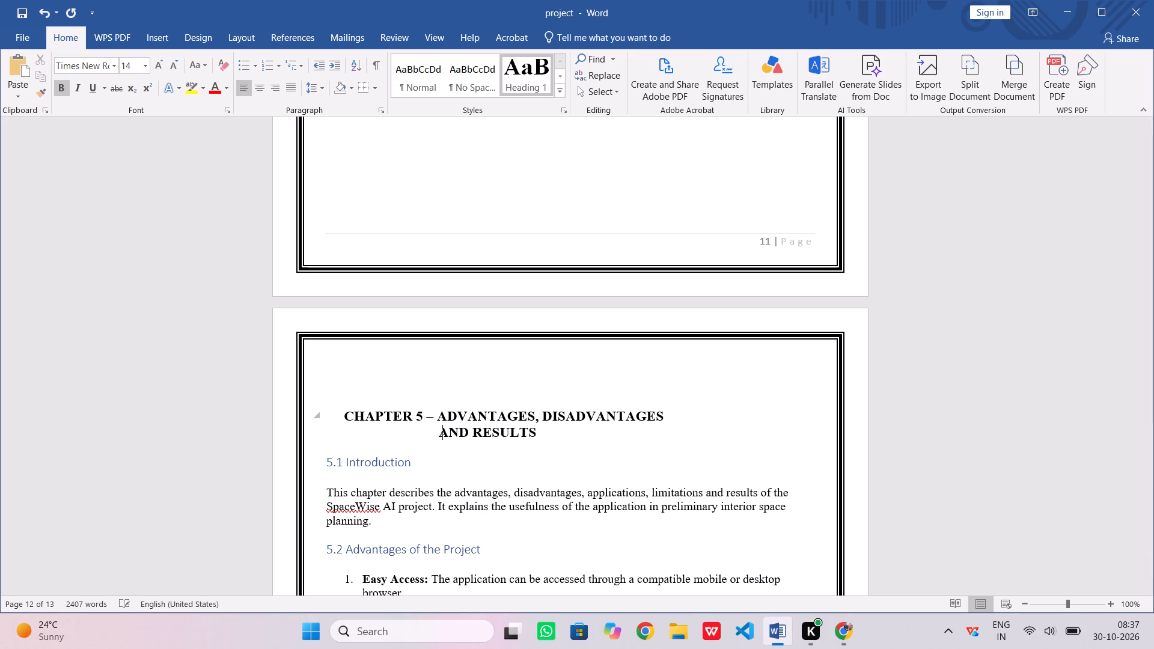
key("space")
key("space")
key("space")
key("space")
key("space")
key("space")
key("space")
key("space")
key("space")
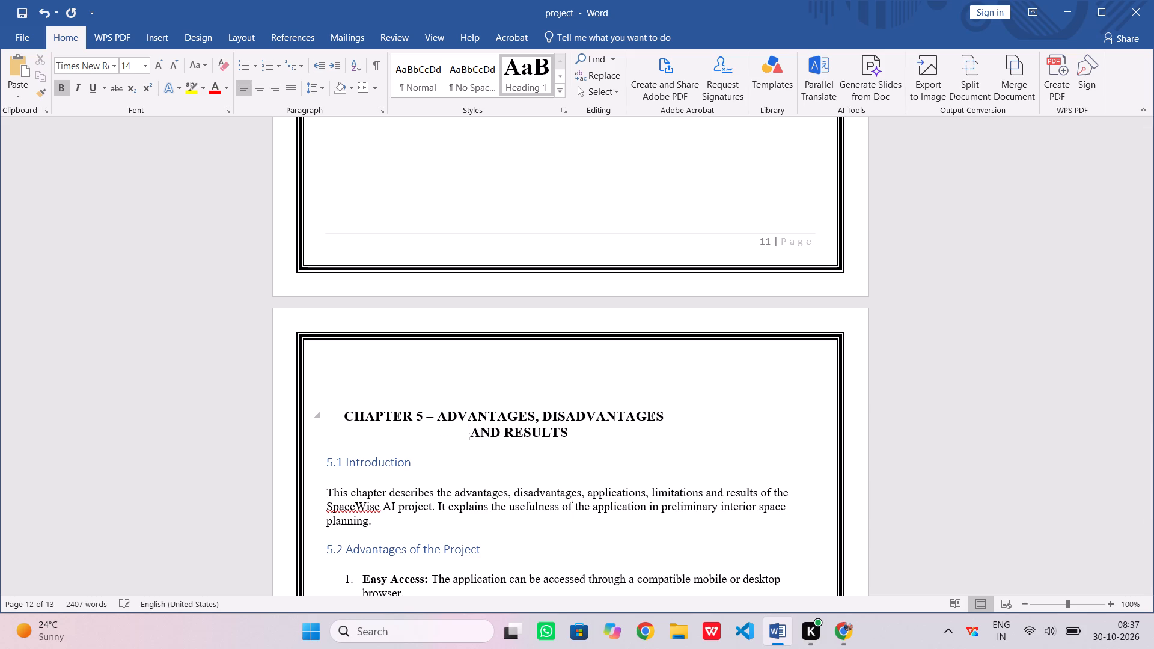
key("space")
key("space")
key("space")
key("space")
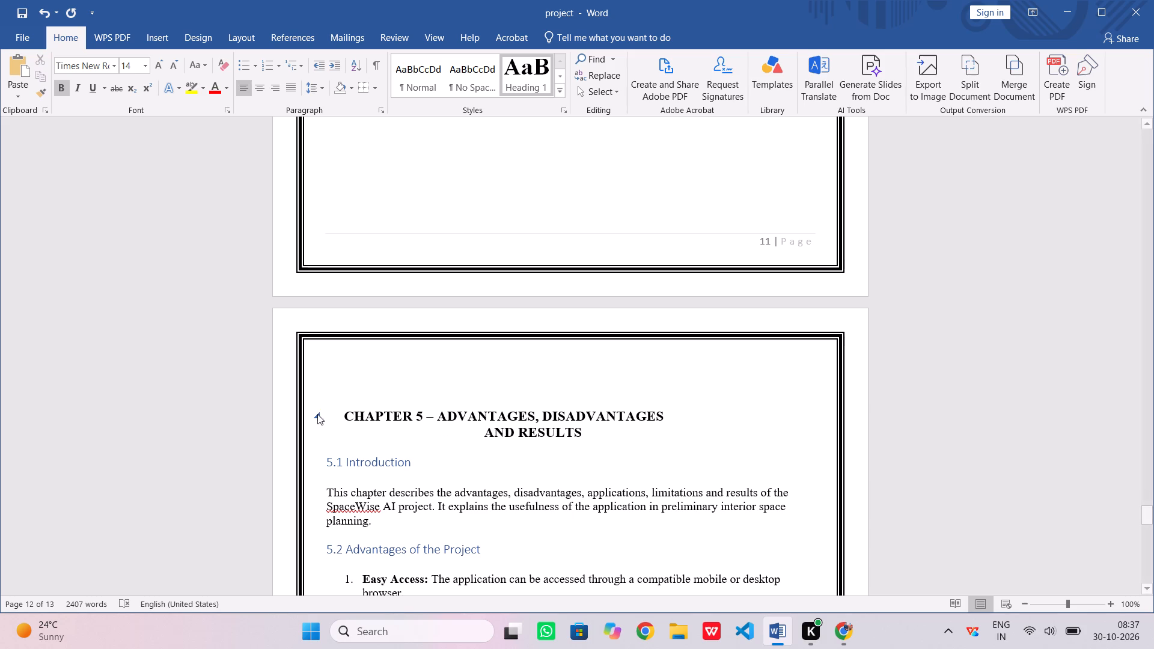
Add more leading spaces to both lines of the Chapter 5 title so they sit roughly centred on the page.
triple_click(346, 412)
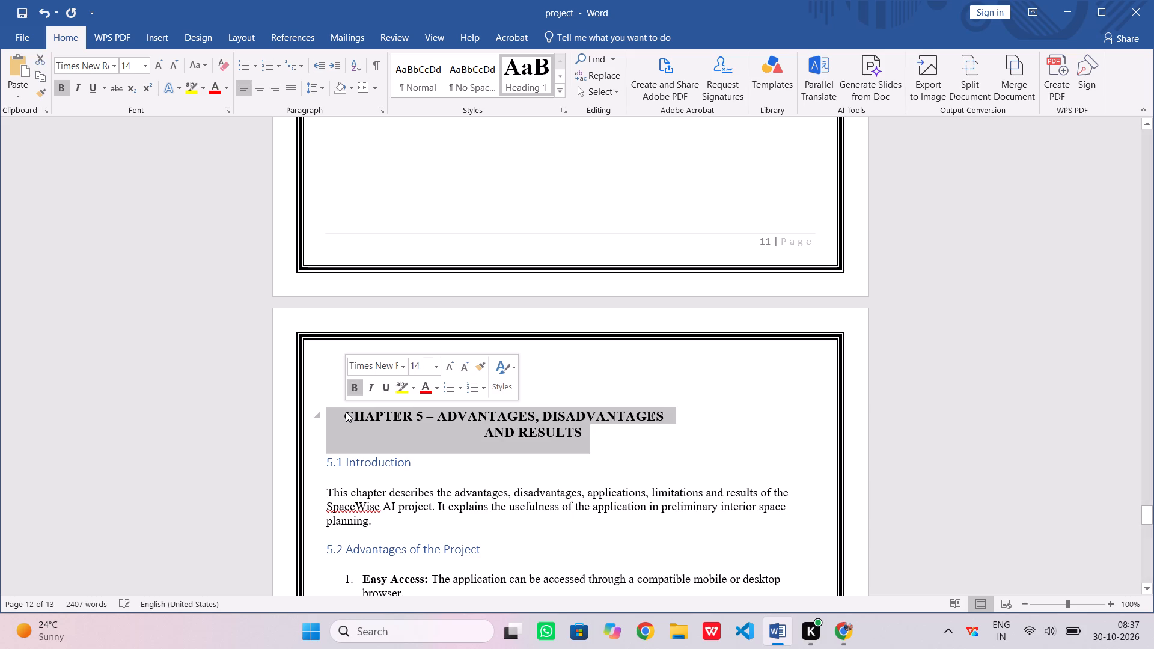
left_click(346, 412)
key("space")
key("space")
key("space")
key("space")
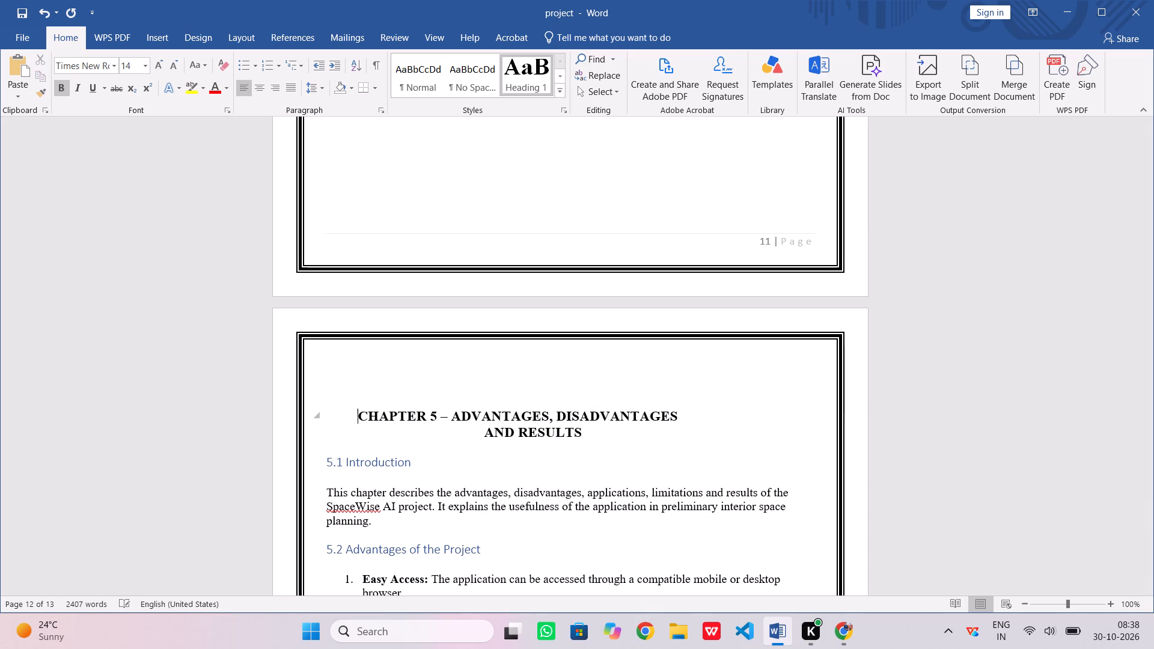
key("space")
key("space")
key("space")
key("space")
key("space")
key("space")
key("space")
key("space")
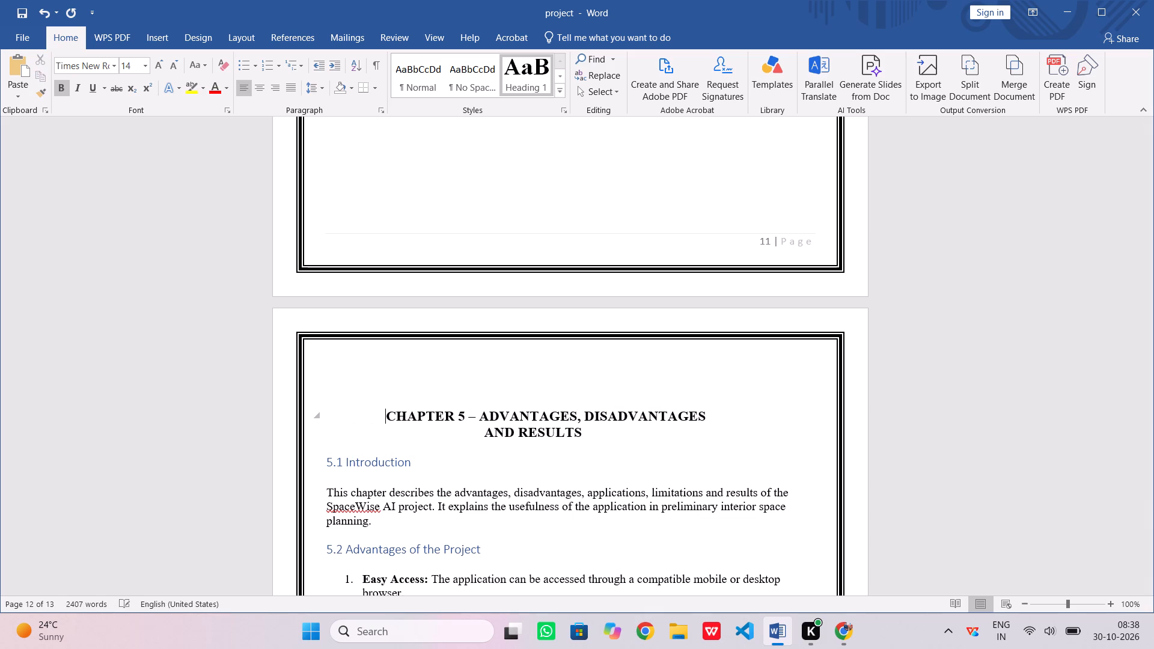
key("space")
left_click(481, 433)
key("space")
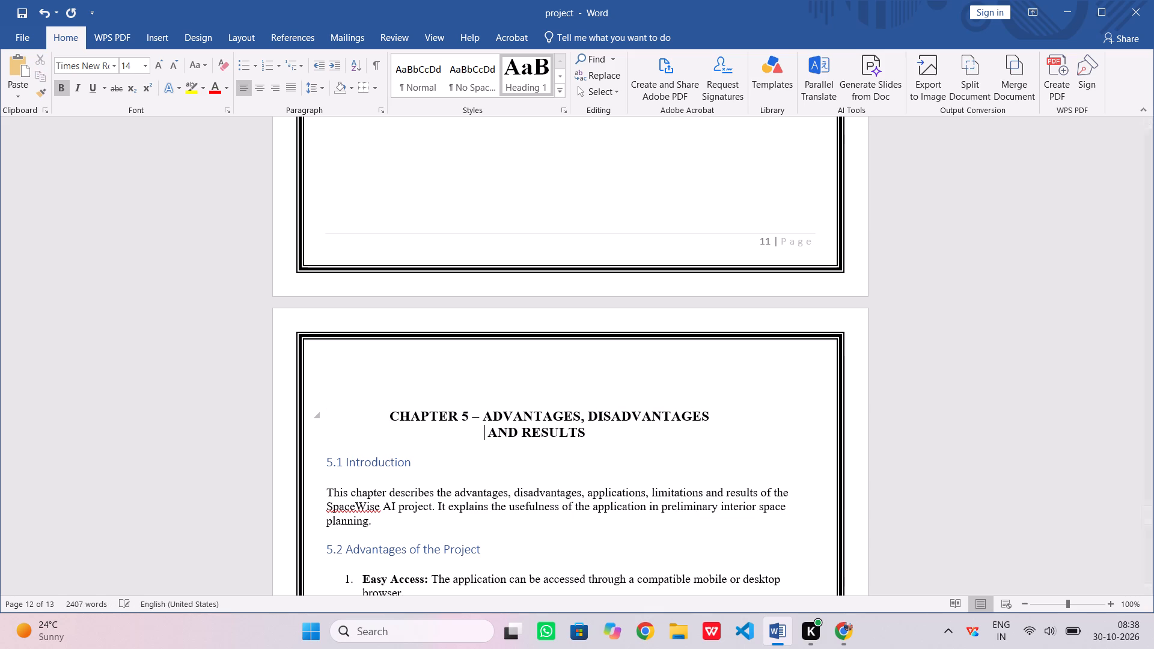
key("space")
key("space")
key("space")
key("space")
key("space")
key("space")
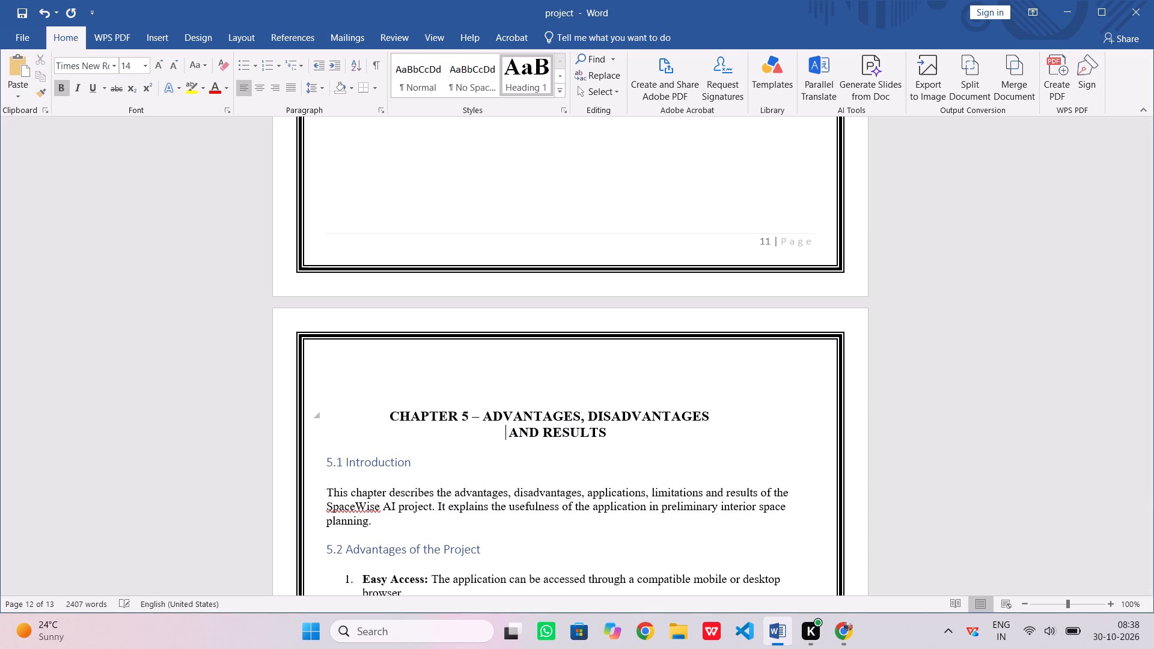
Insert a line break before the 5.1 Introduction heading to leave extra space below the chapter title.
scroll(472, 439, "down", 4)
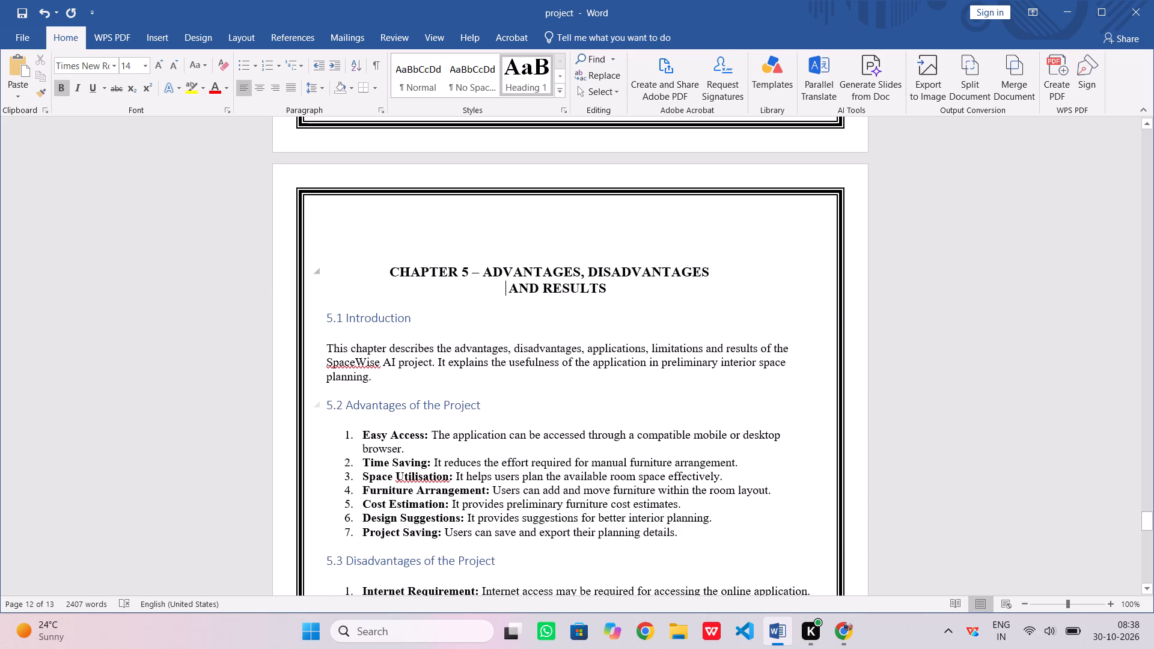
left_click(327, 317)
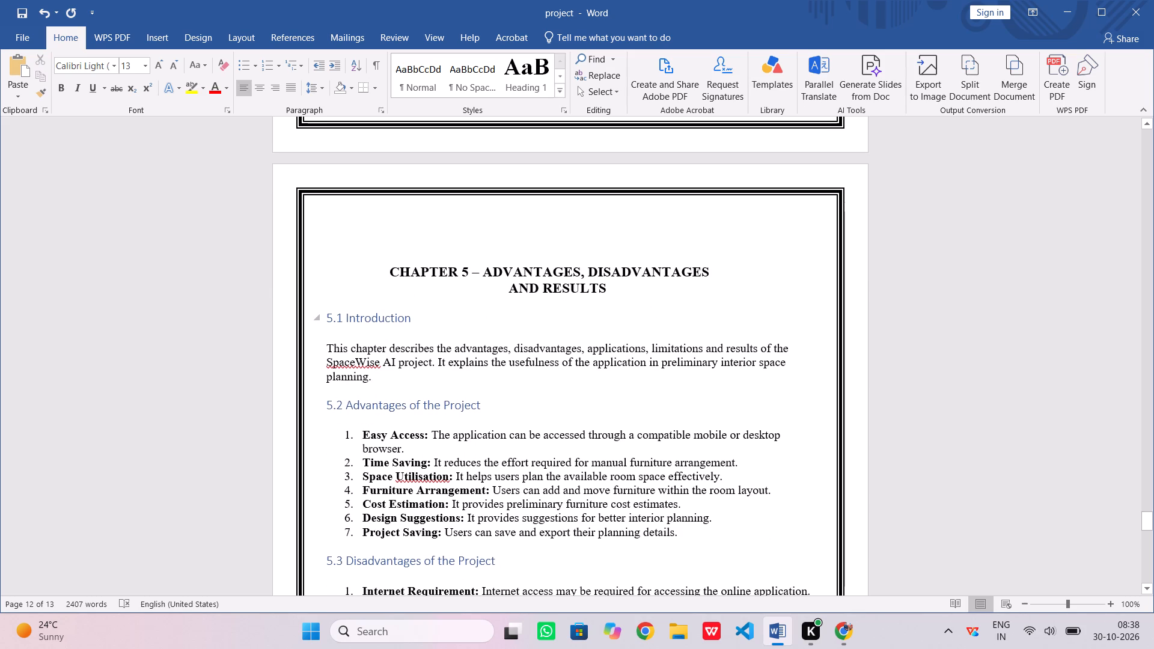
key("shift+Return")
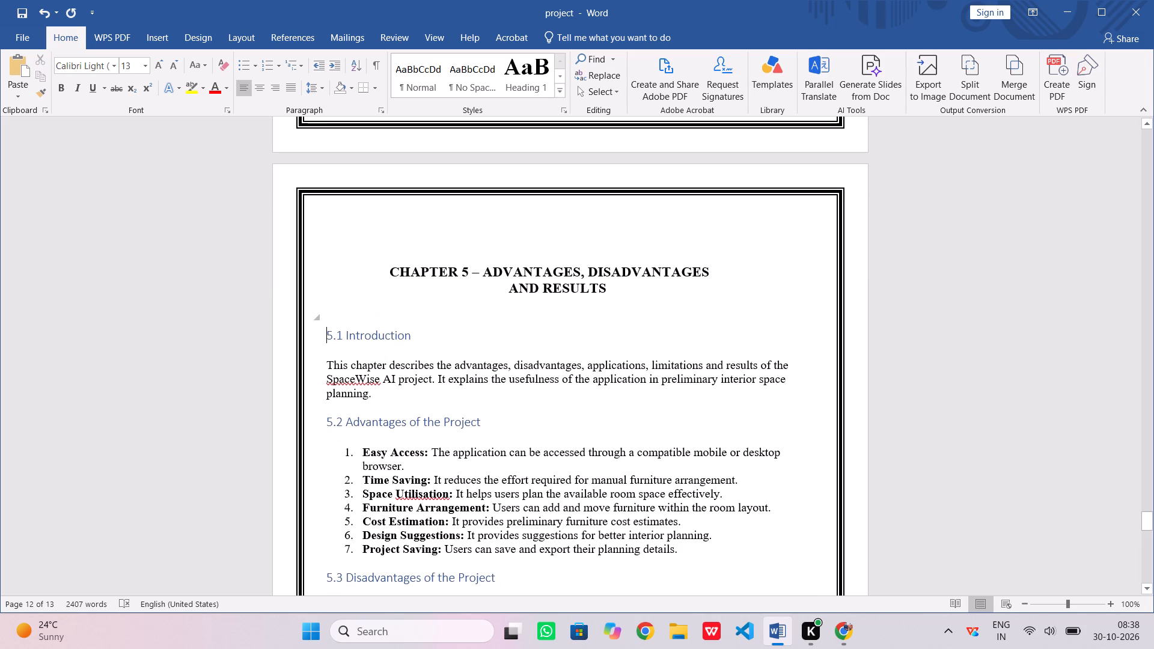
Format the 5.1 Introduction heading with the Heading 1 style at font size 14.
left_click_drag(325, 337, 418, 341)
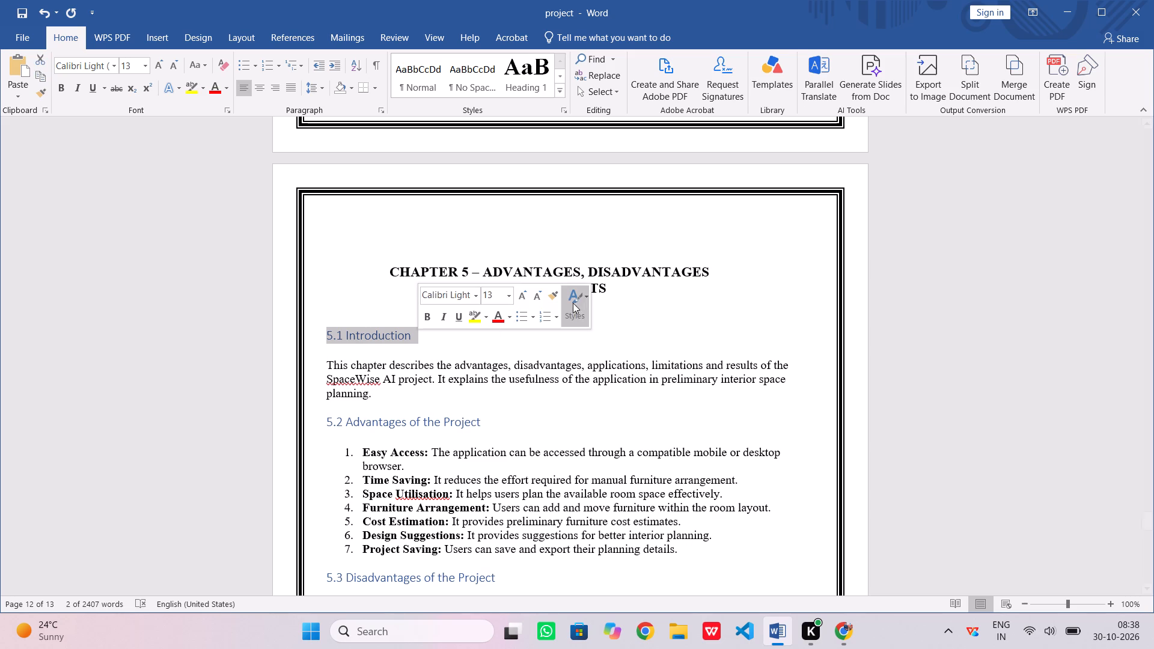
left_click(582, 299)
left_click(685, 344)
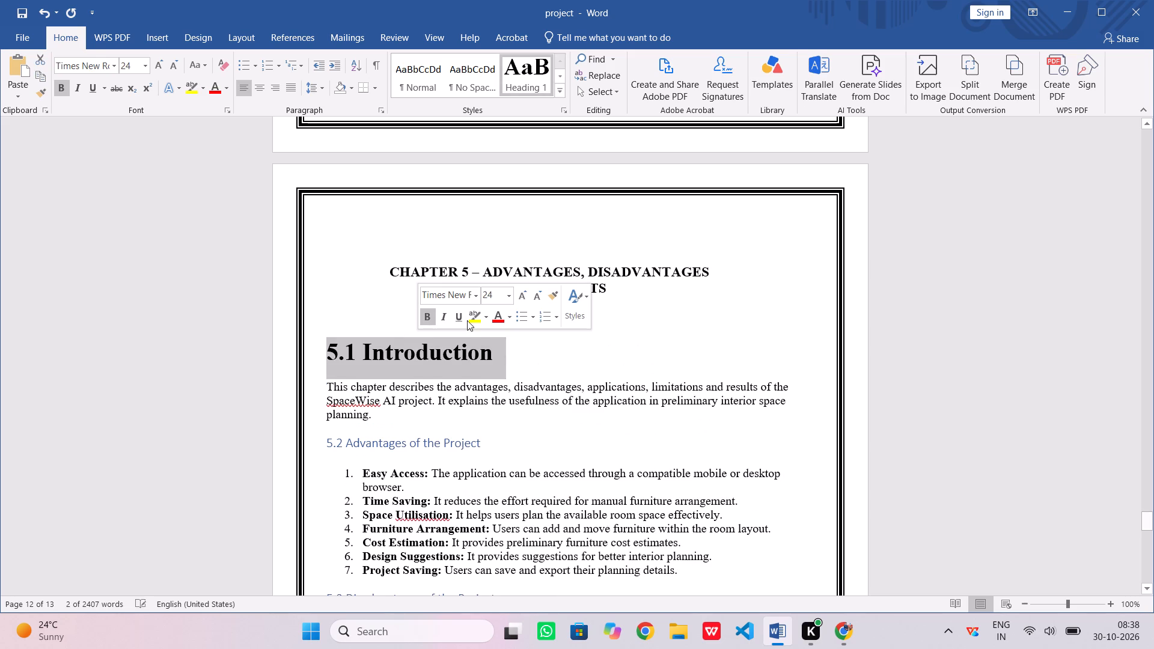
left_click(487, 291)
key("1")
key("4")
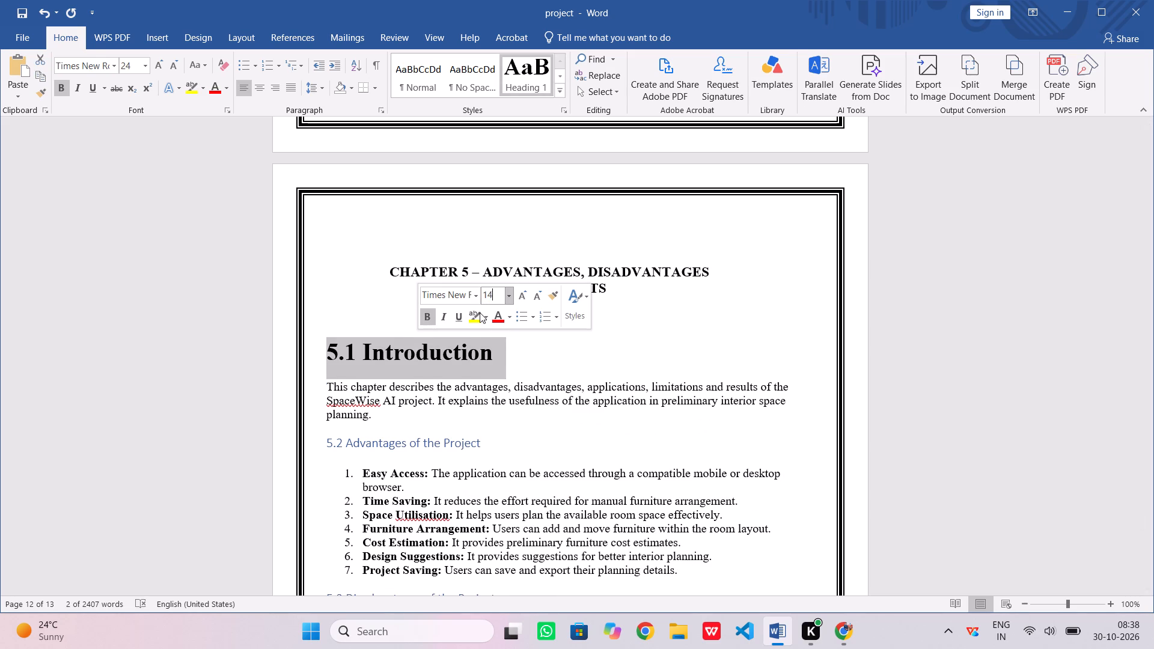
key("Return")
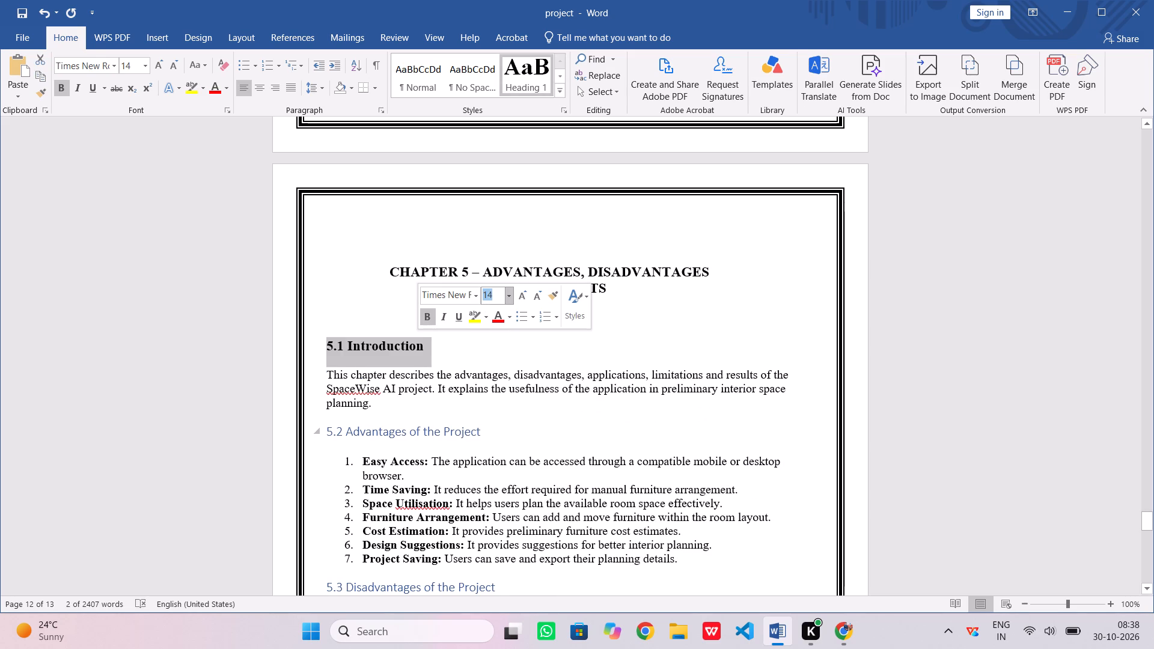
Format the 5.2 Advantages of the Project heading with the Heading 1 style at font size 14.
left_click(325, 428)
left_click_drag(325, 428, 474, 430)
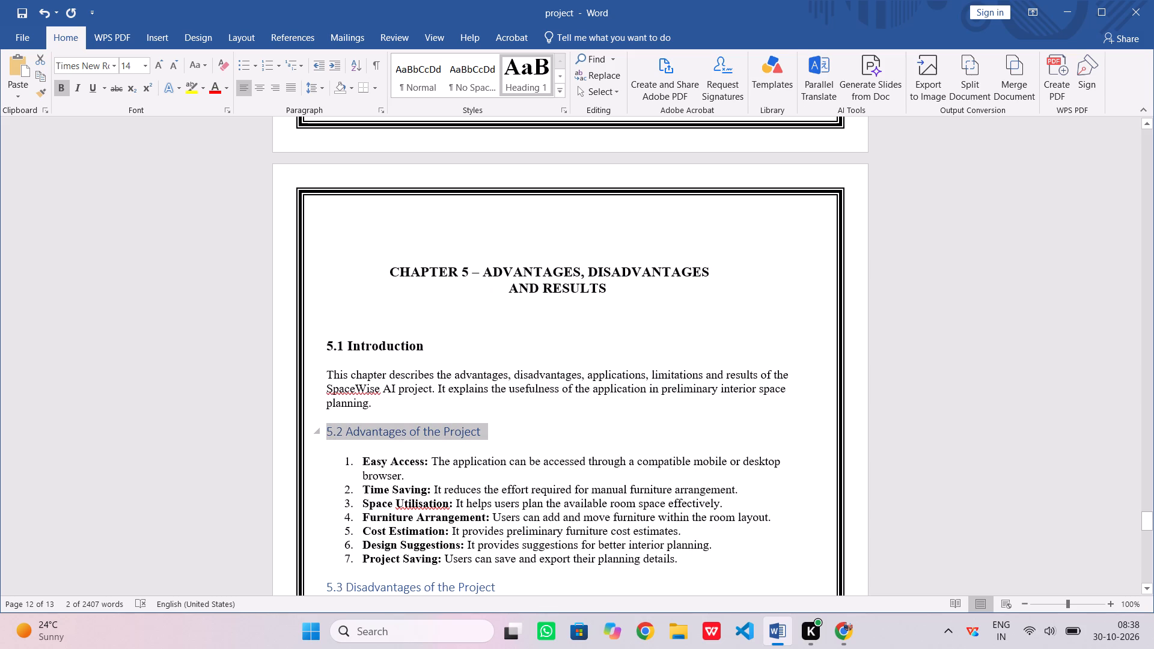
left_click_drag(474, 430, 482, 431)
double_click(549, 389)
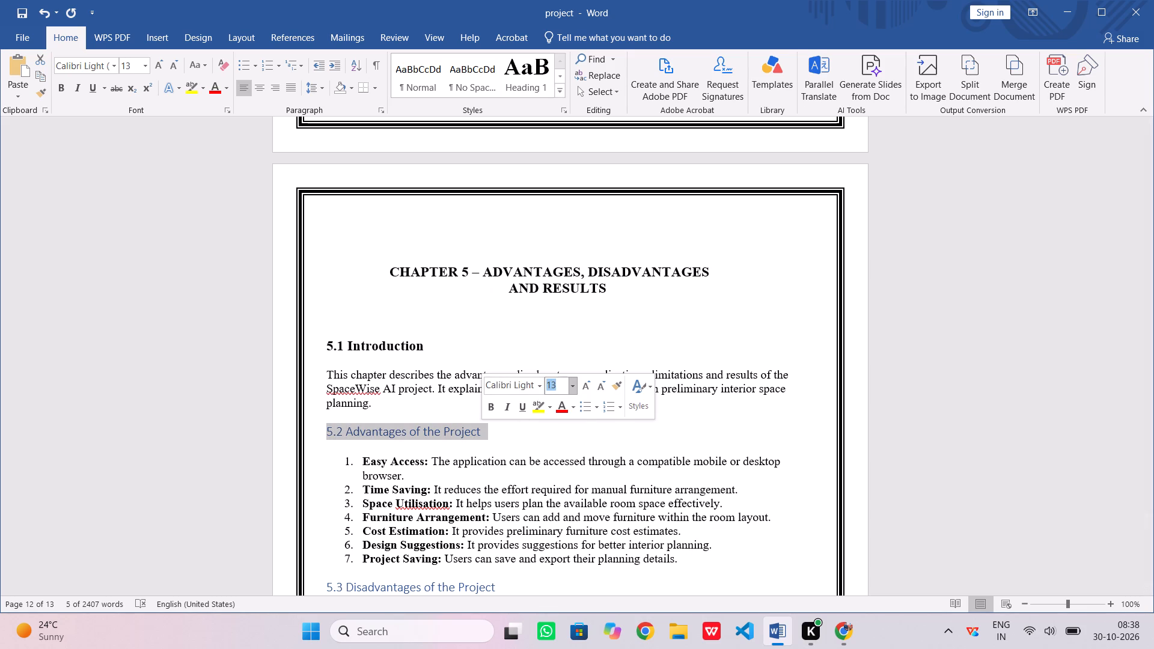
left_click(646, 401)
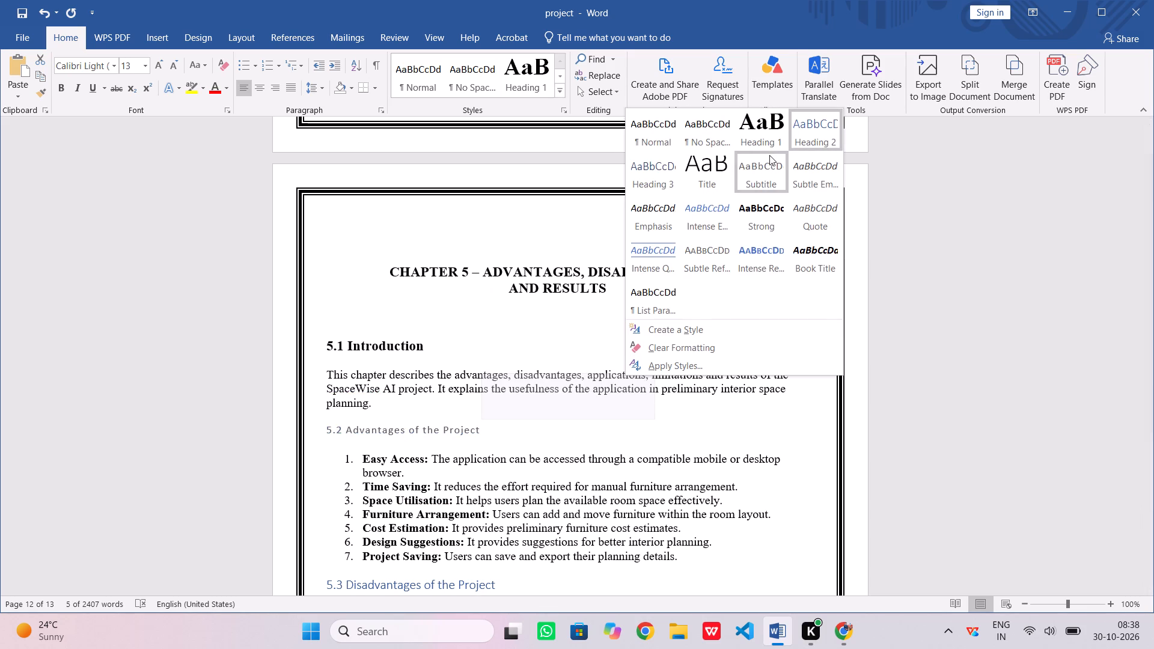
left_click(766, 139)
left_click(558, 390)
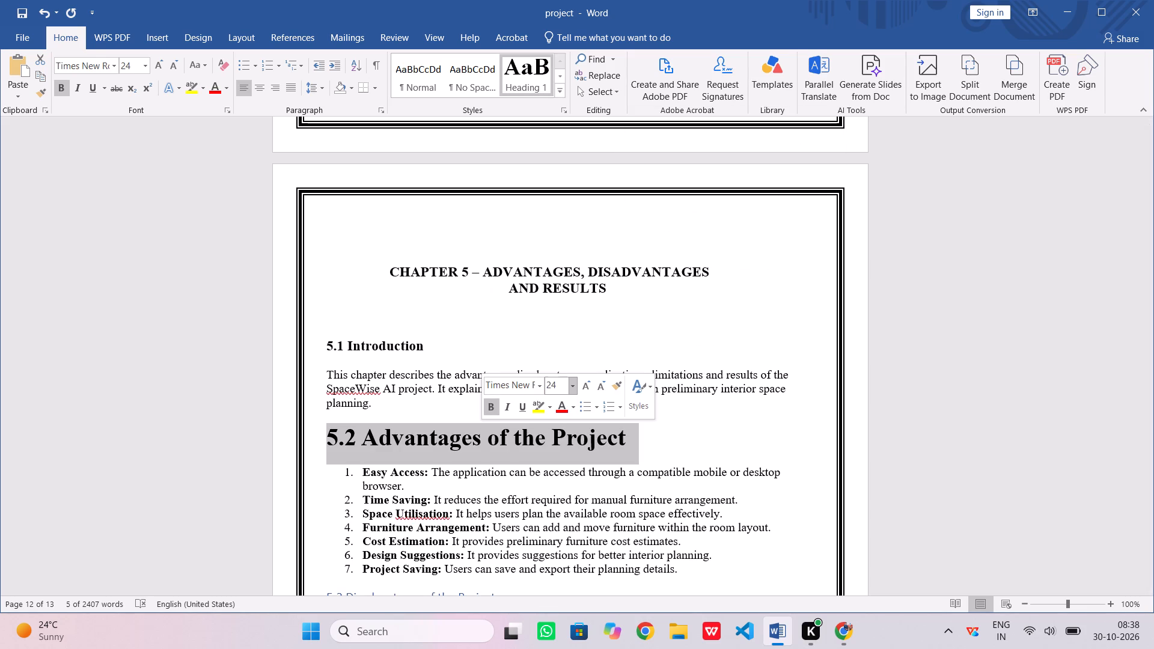
double_click(552, 387)
type("14")
key("Return")
Format the 5.3 Disadvantages of the Project heading with the Heading 1 style at font size 14.
scroll(431, 492, "down", 3)
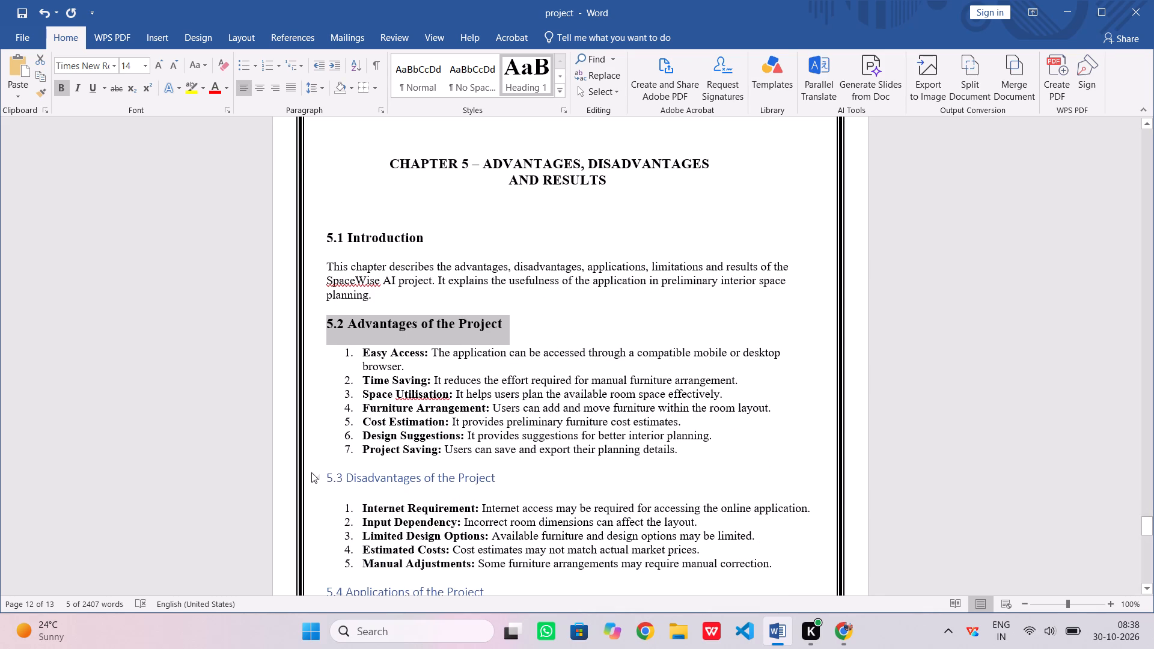
left_click(328, 477)
left_click_drag(331, 477, 492, 480)
triple_click(370, 491)
double_click(333, 476)
left_click(351, 483)
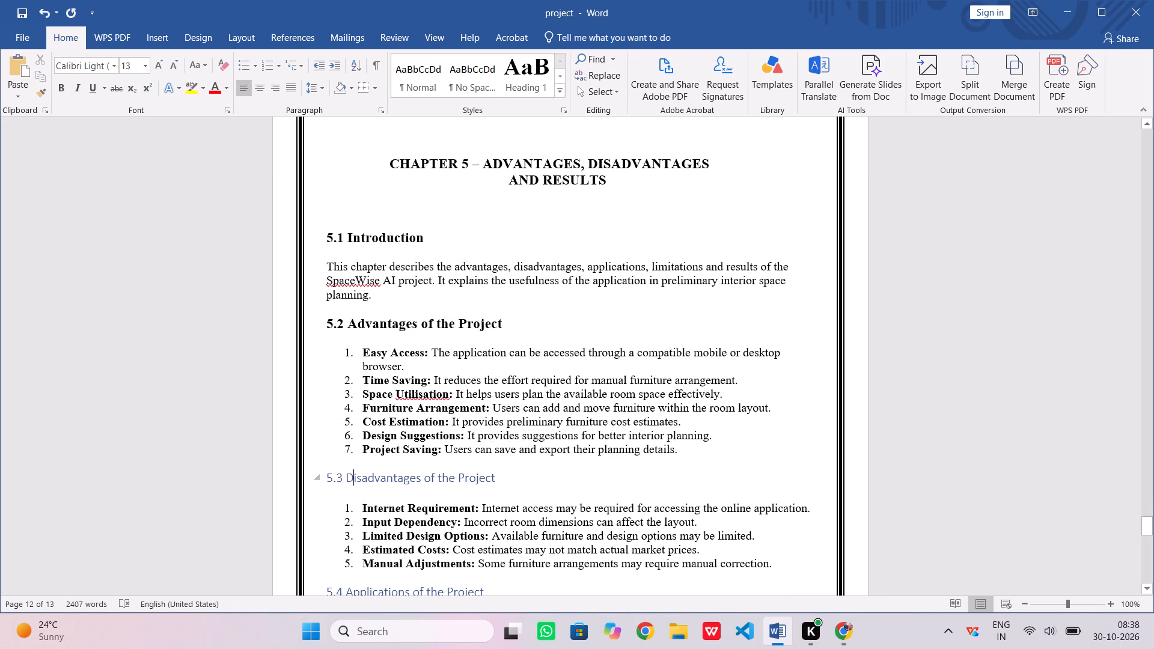
double_click(358, 479)
left_click(358, 479)
triple_click(358, 479)
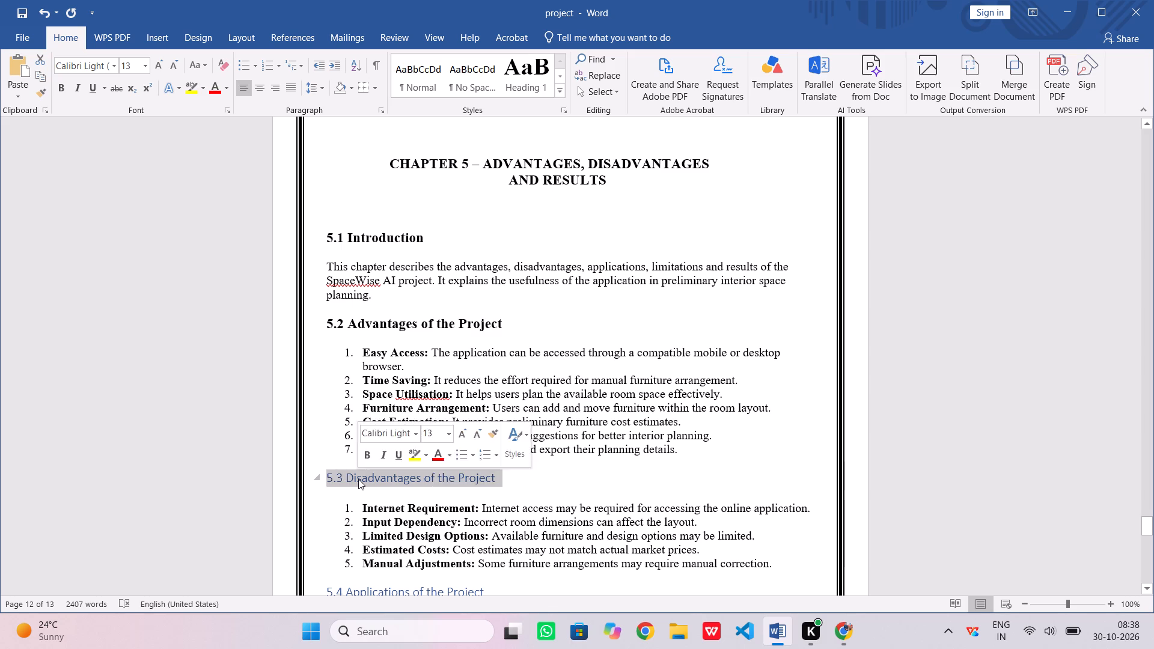
double_click(358, 479)
left_click(358, 479)
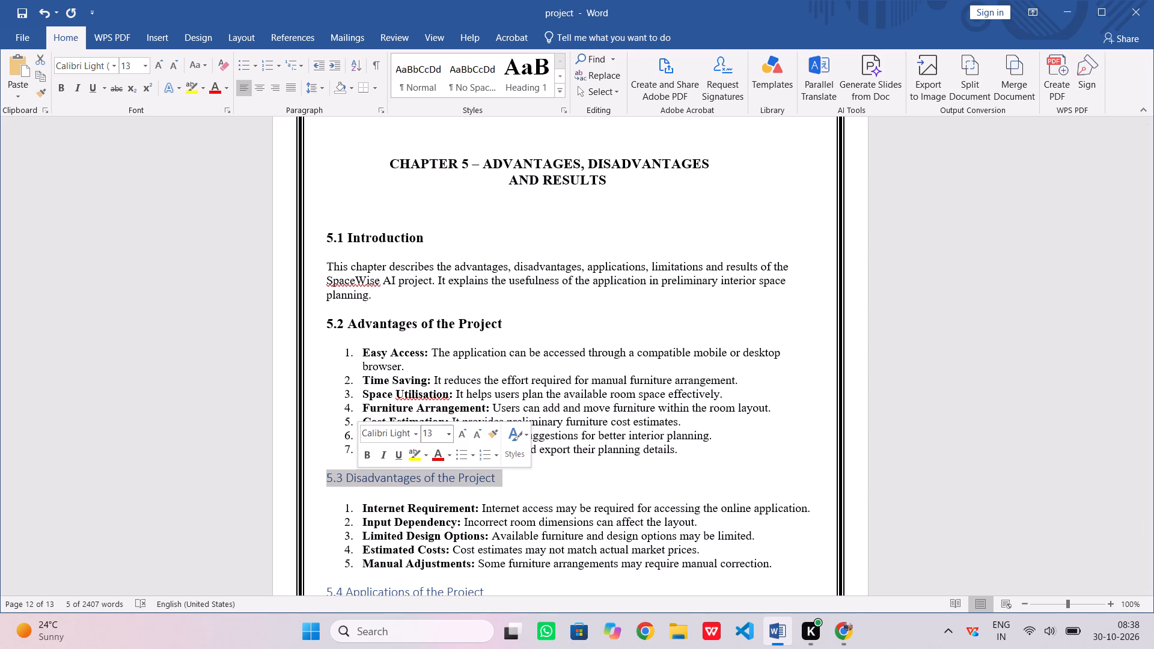
left_click(516, 432)
left_click(653, 187)
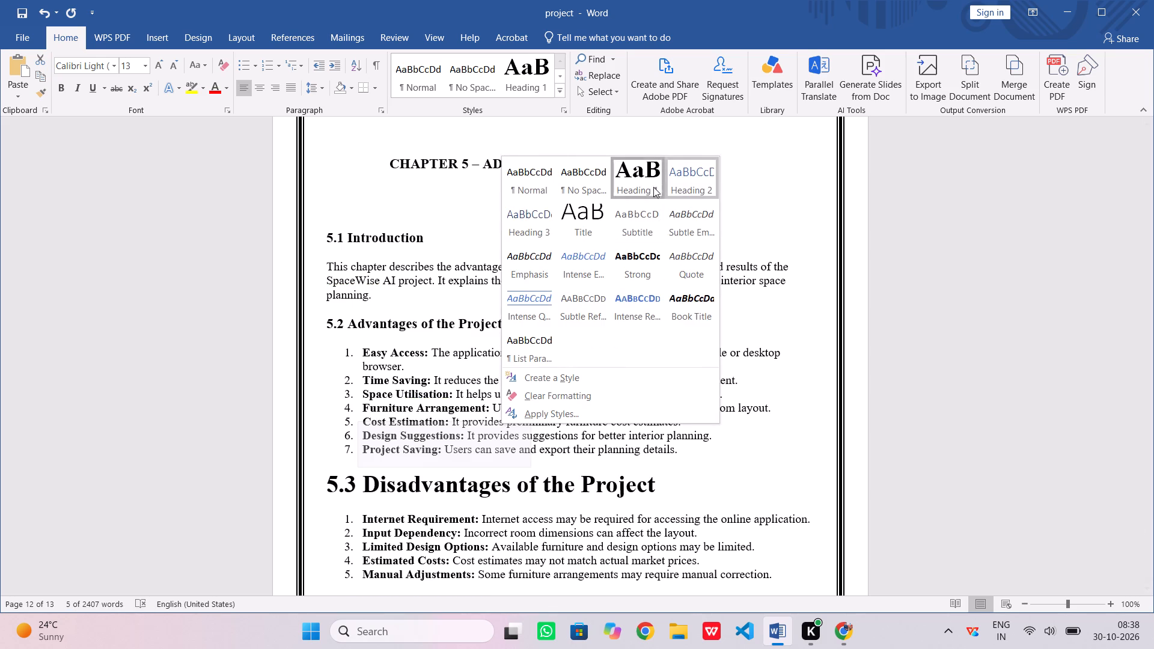
left_click(428, 434)
type("14")
key("Return")
Format the 5.4 Applications of the Project heading with the Heading 1 style at font size 14.
scroll(427, 438, "down", 6)
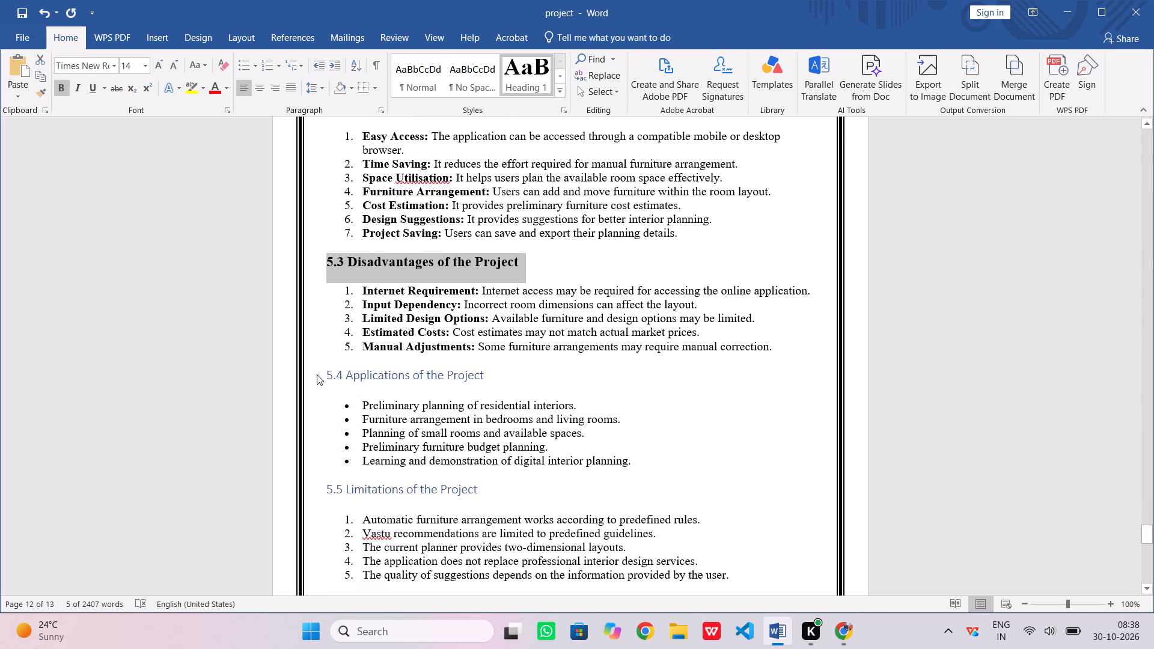
left_click_drag(326, 373, 471, 373)
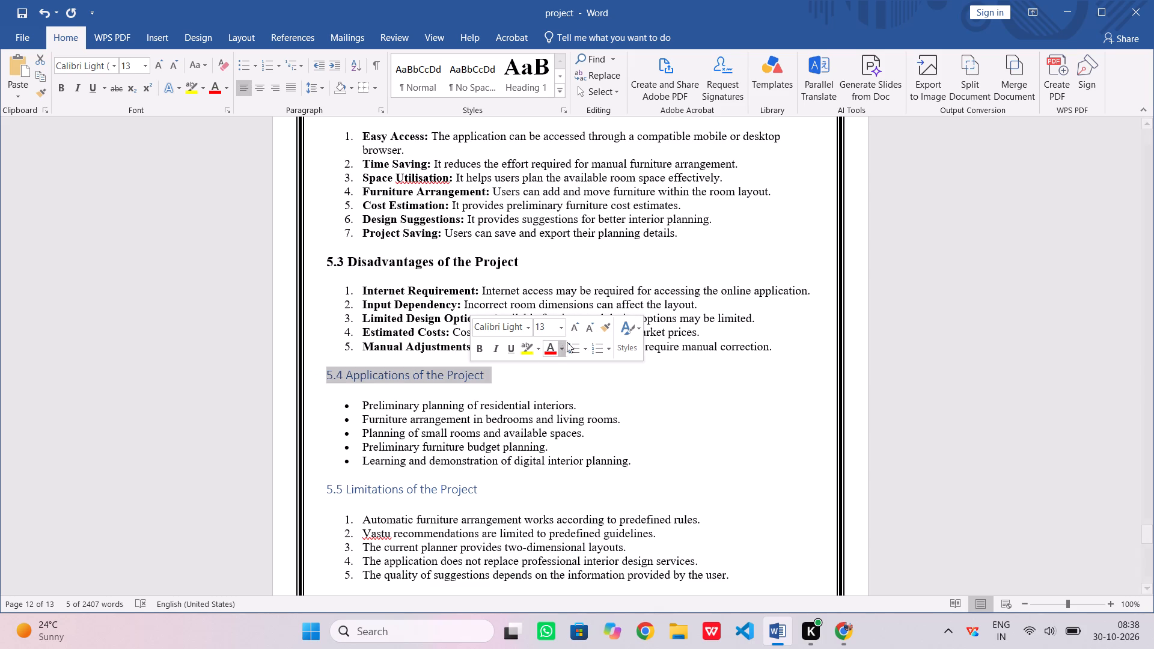
left_click(626, 330)
left_click(759, 66)
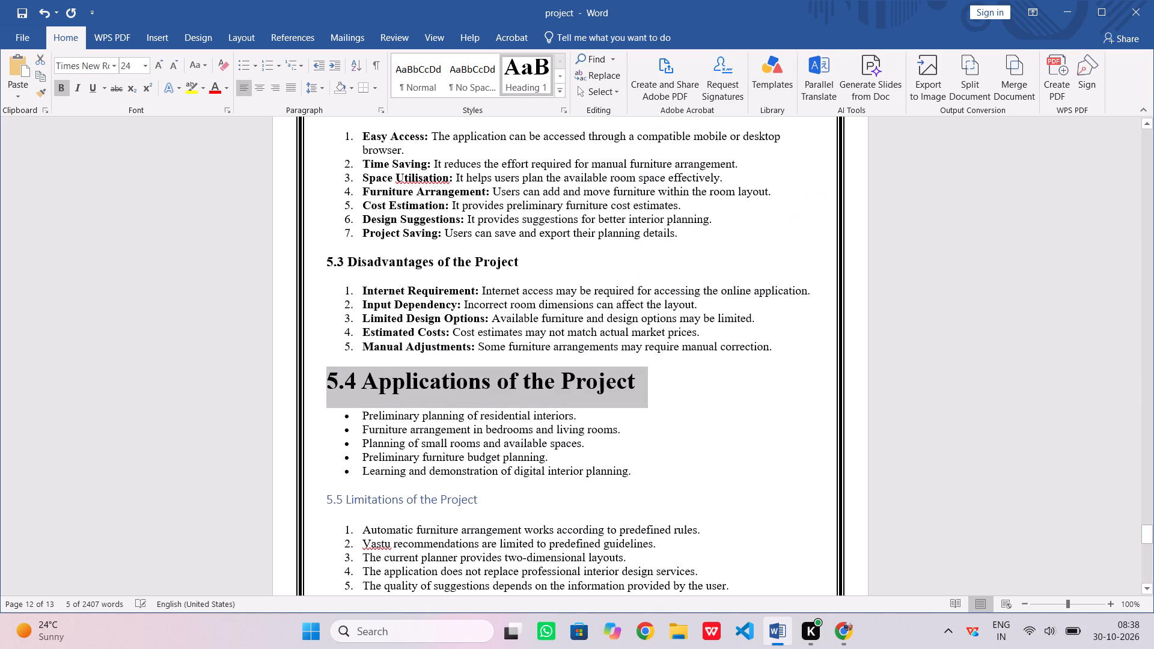
left_click(128, 66)
type("14")
key("Return")
Format the 5.5 Limitations of the Project heading with the Heading 1 style at font size 14.
scroll(132, 59, "down", 5)
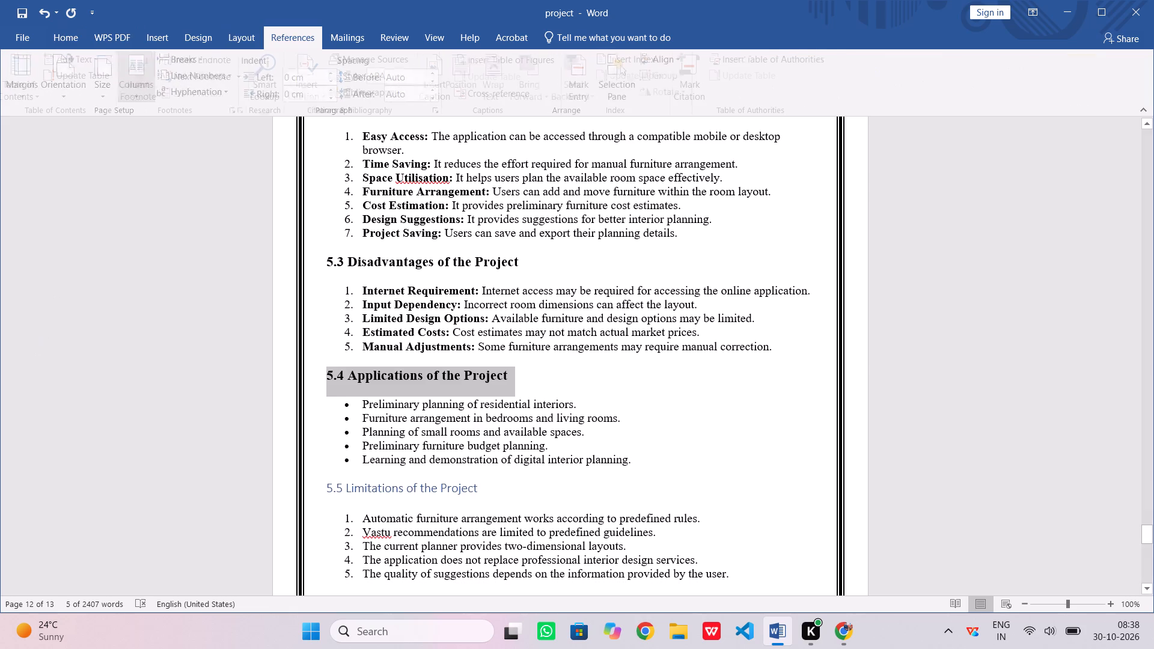
scroll(29, 361, "down", 4)
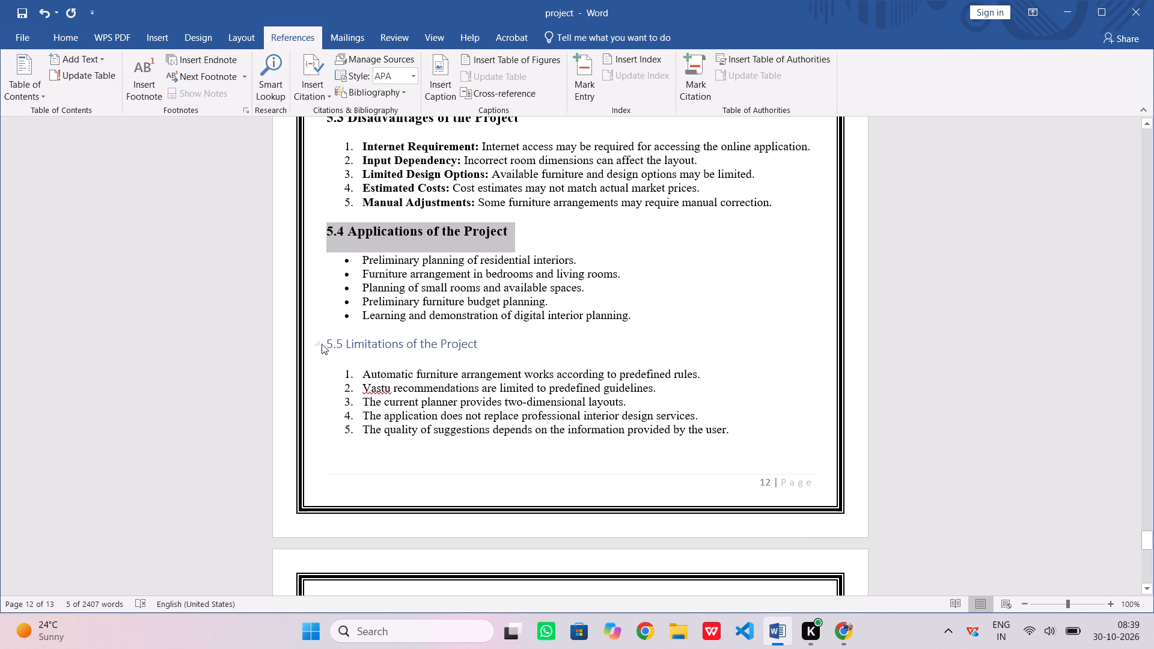
left_click_drag(327, 345, 476, 353)
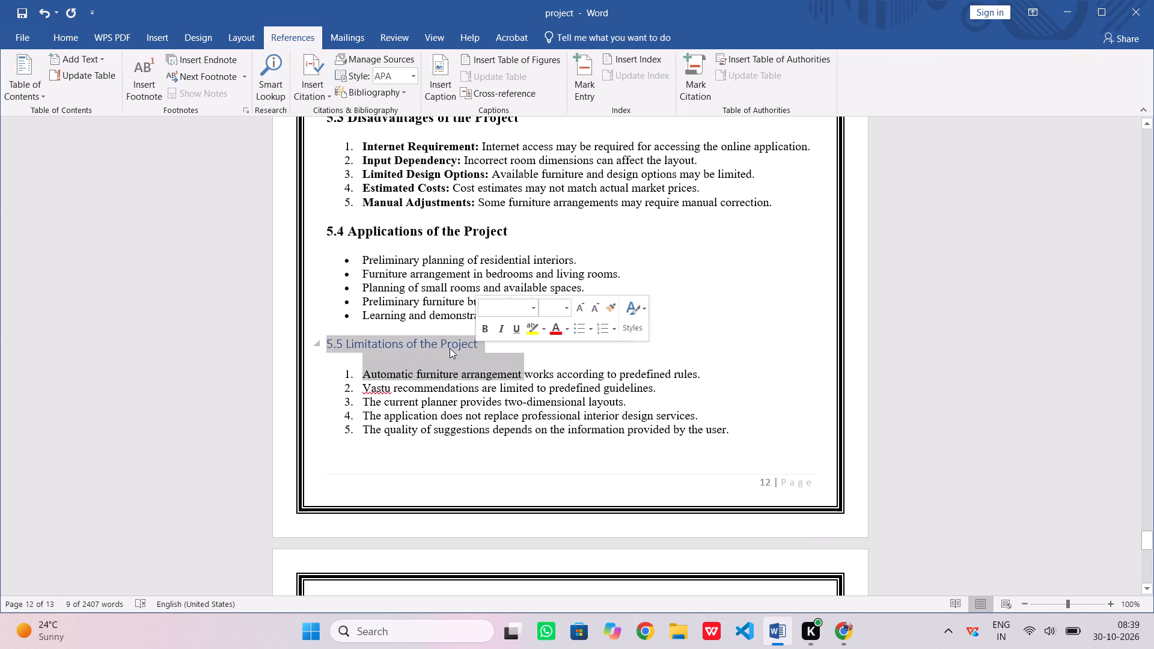
left_click(376, 355)
left_click_drag(328, 342, 359, 349)
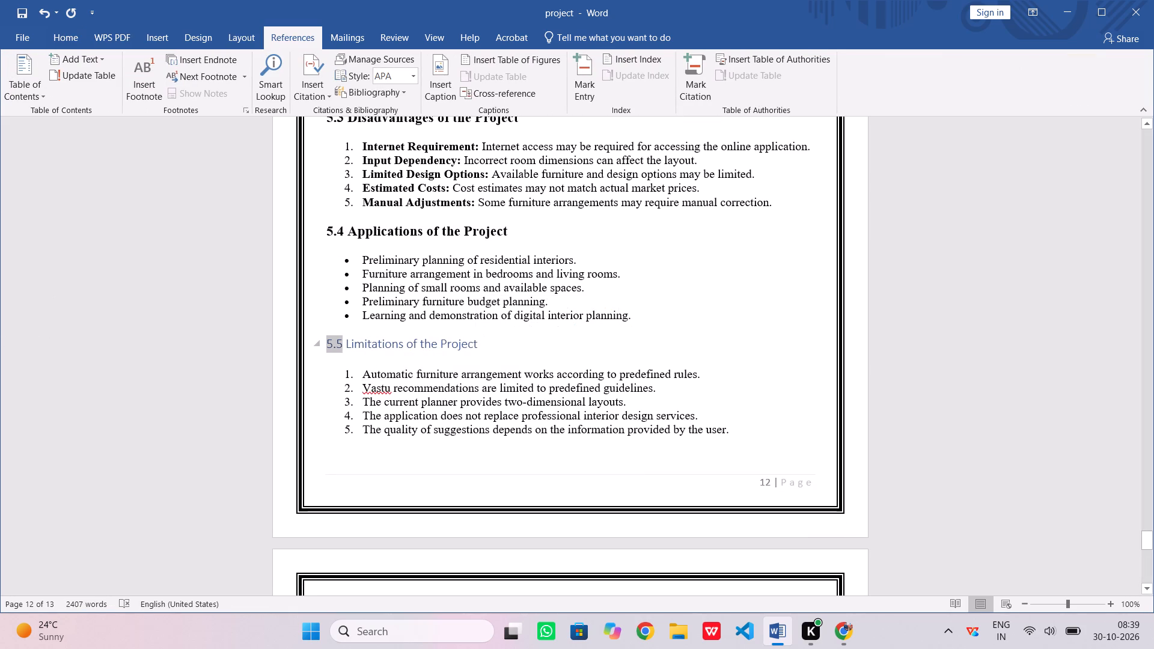
left_click_drag(359, 349, 468, 347)
left_click(632, 302)
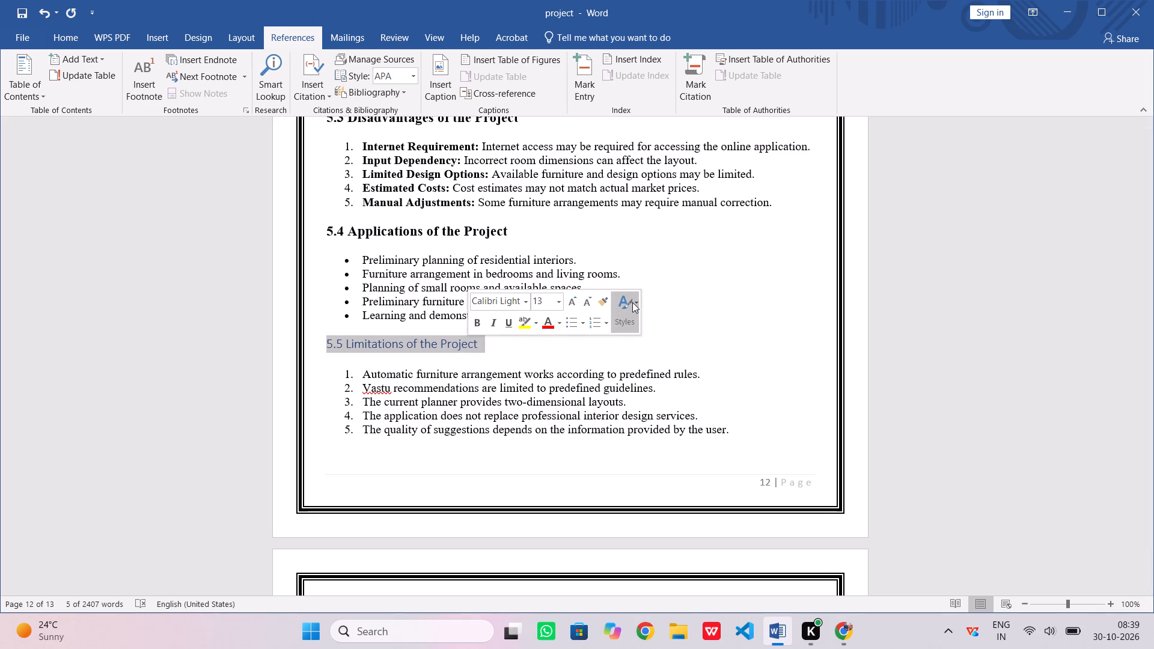
left_click(743, 341)
left_click(534, 300)
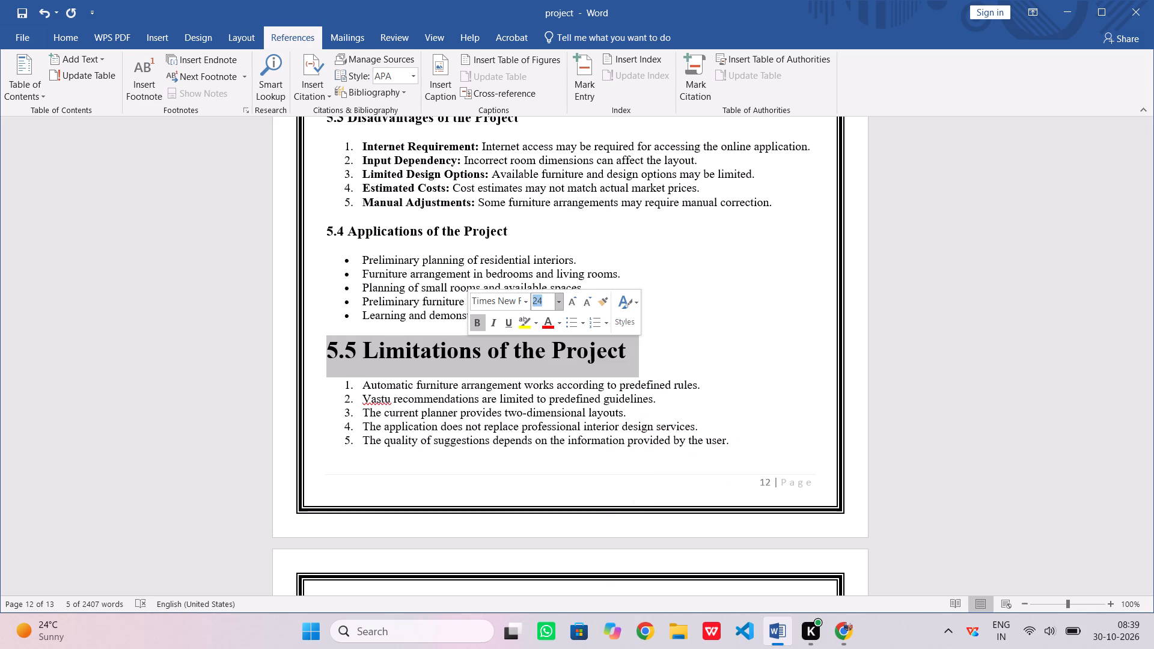
type("14")
key("Return")
Format the 5.6 Results and Discussion heading with the Heading 1 style at font size 14.
scroll(535, 299, "down", 2)
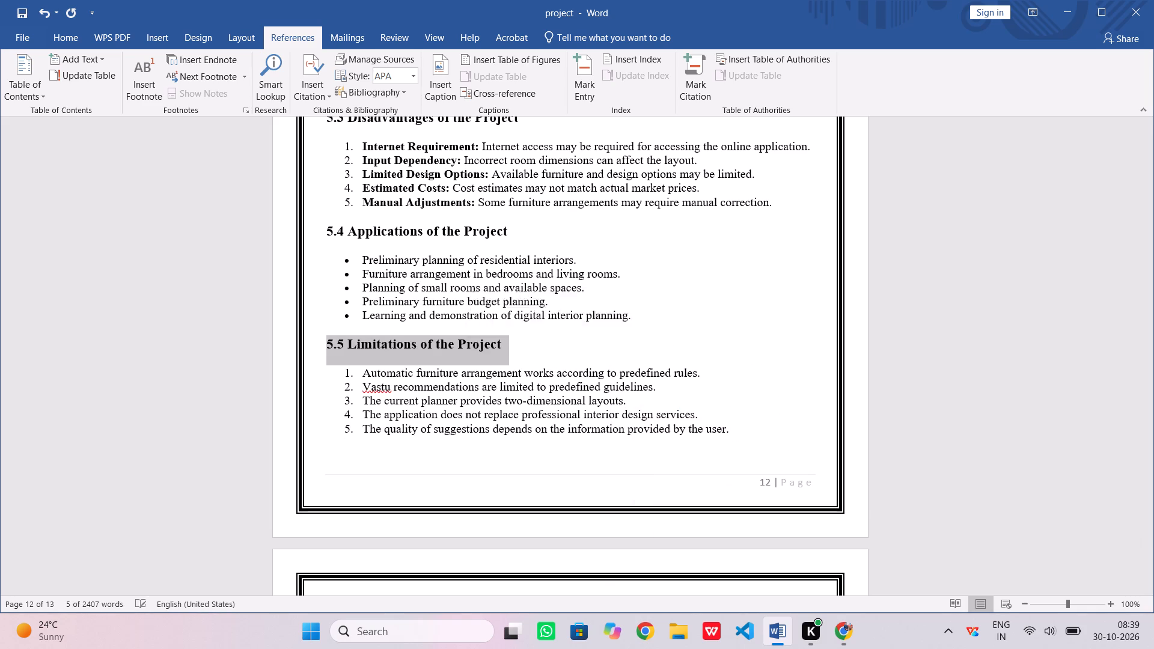
scroll(535, 299, "down", 5)
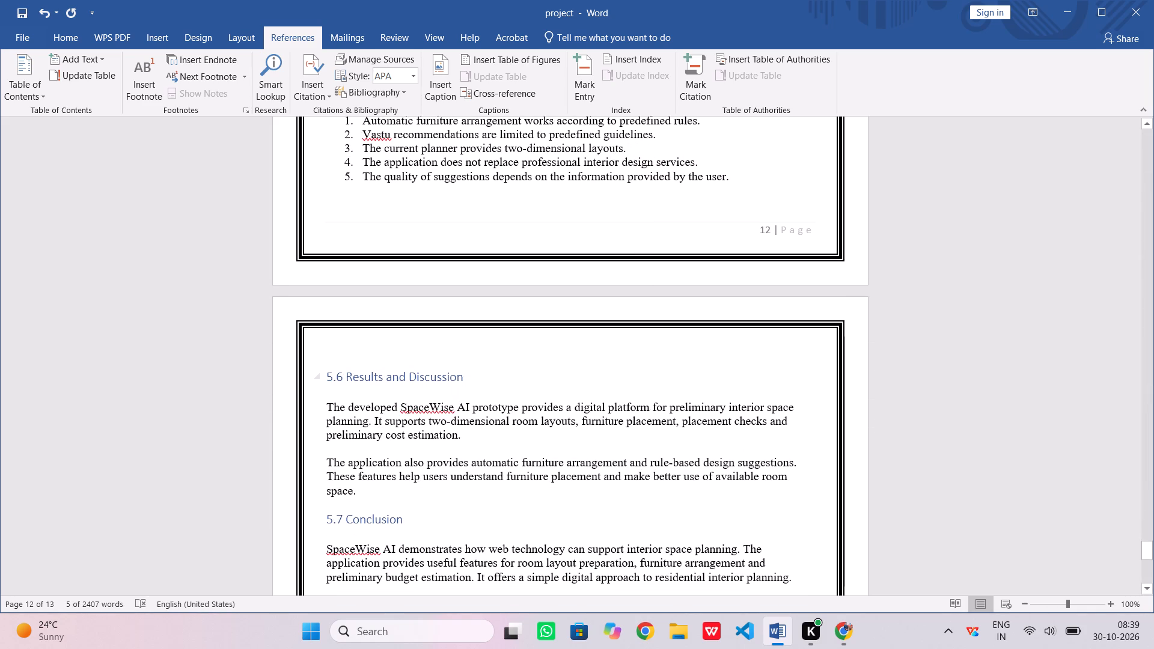
left_click(325, 375)
left_click_drag(325, 375, 465, 373)
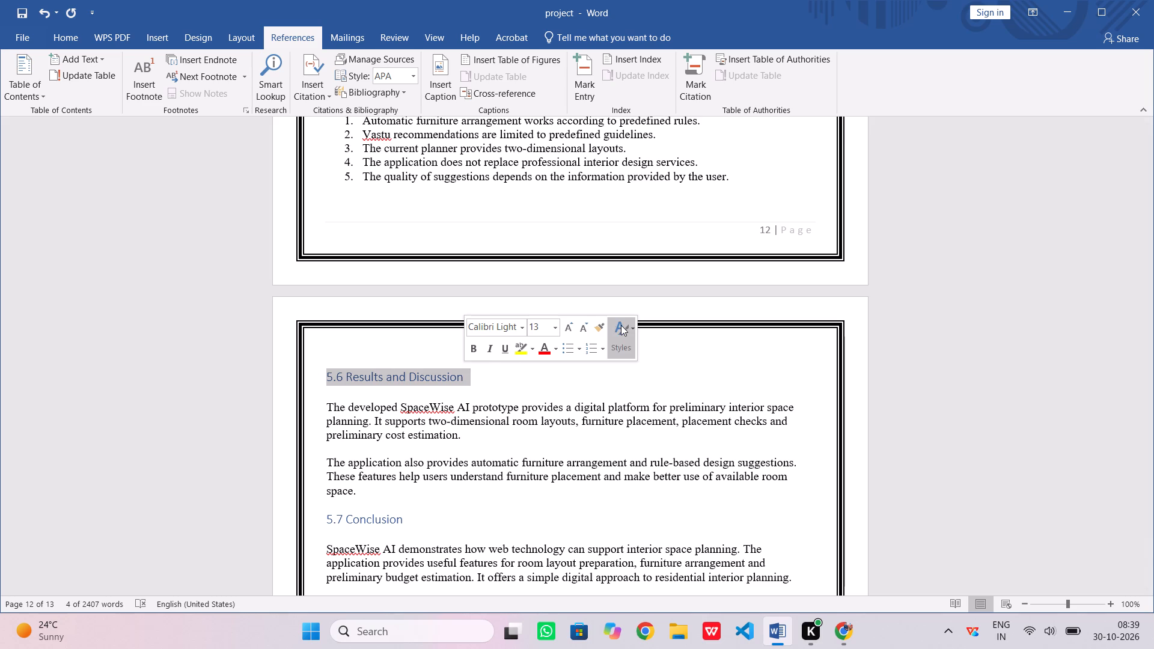
double_click(621, 325)
left_click(627, 325)
left_click(748, 76)
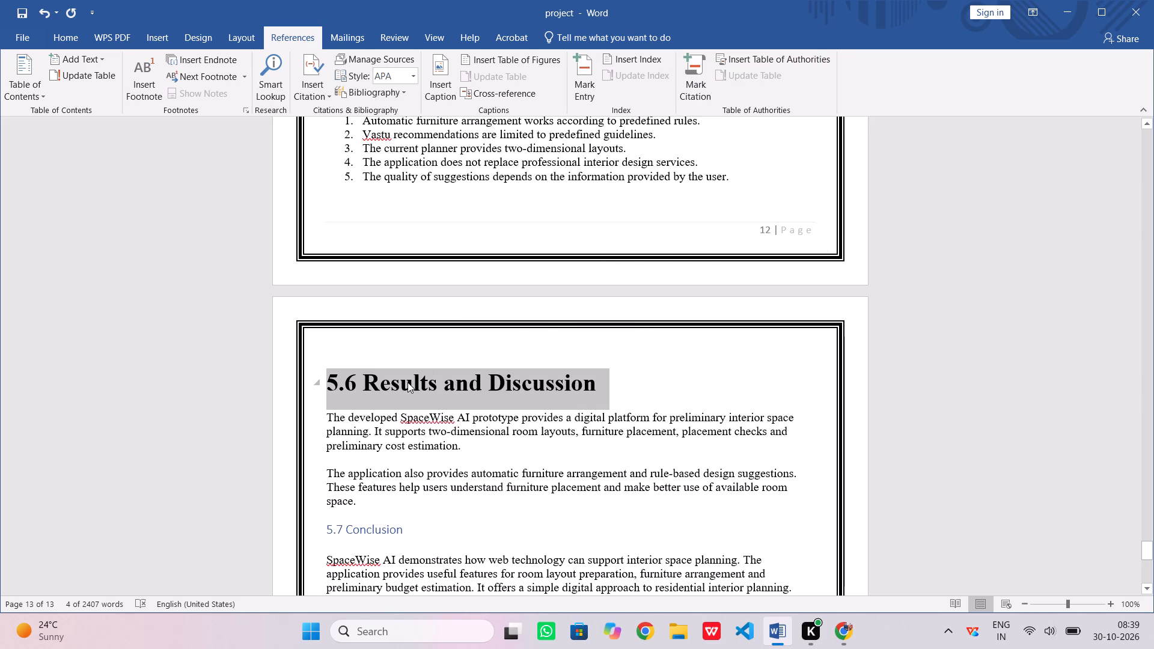
right_click(408, 362)
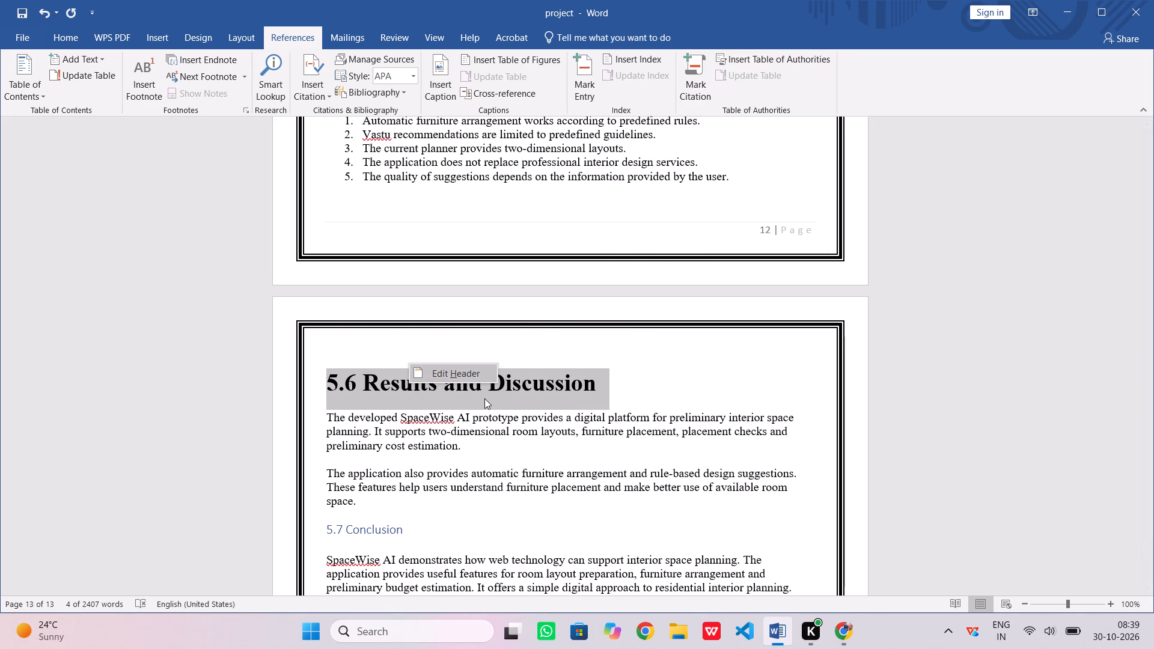
right_click(503, 389)
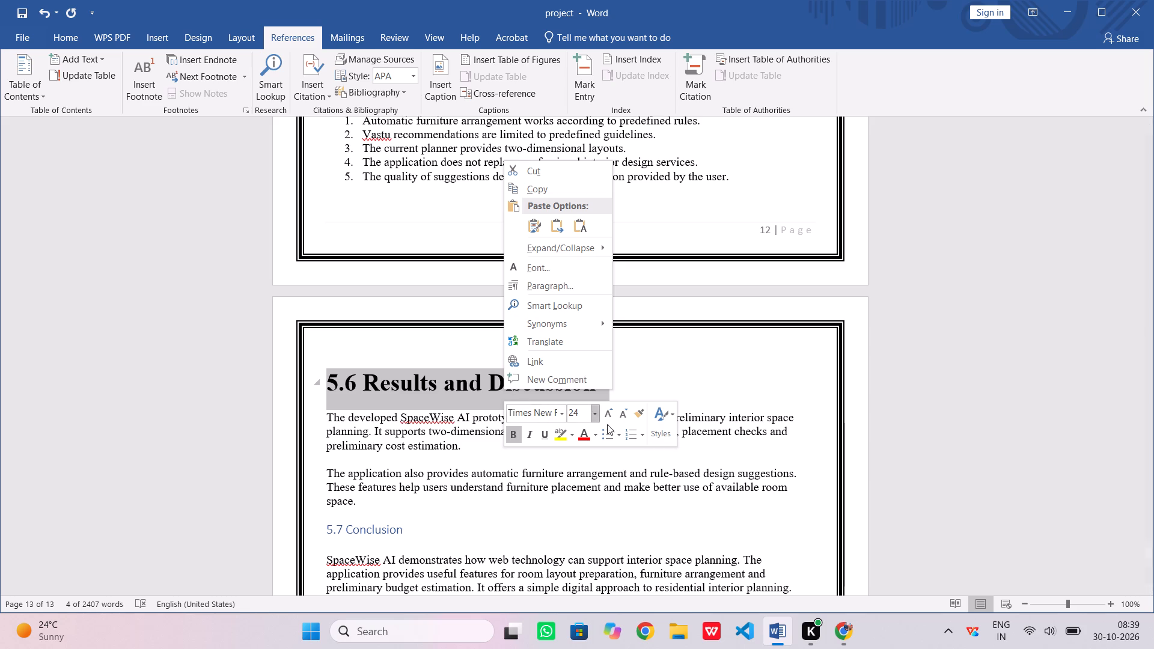
left_click(576, 413)
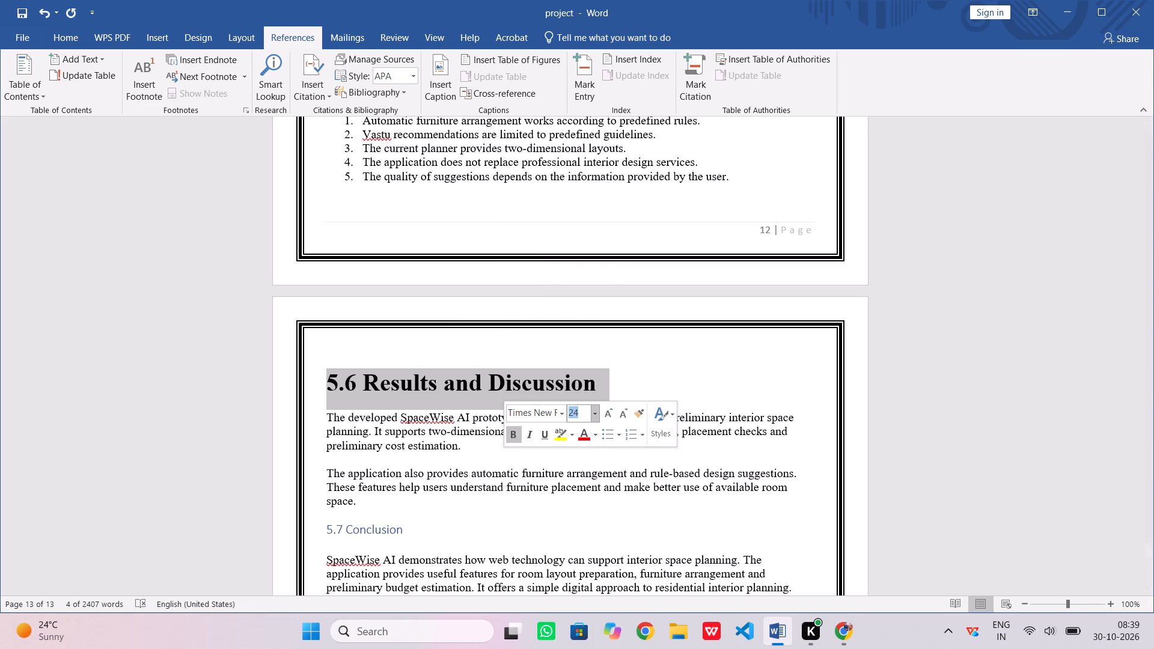
key("1")
key("4")
key("Return")
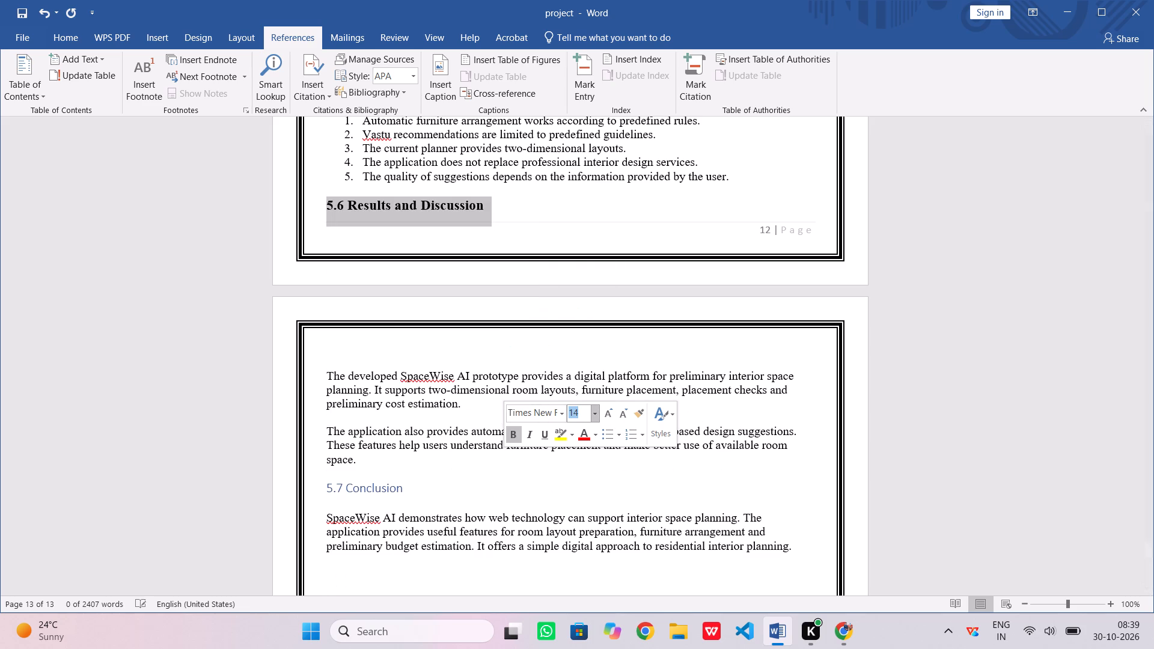
Insert a line break before the 5.6 Results and Discussion heading to move it onto the page with its text.
double_click(324, 207)
double_click(330, 206)
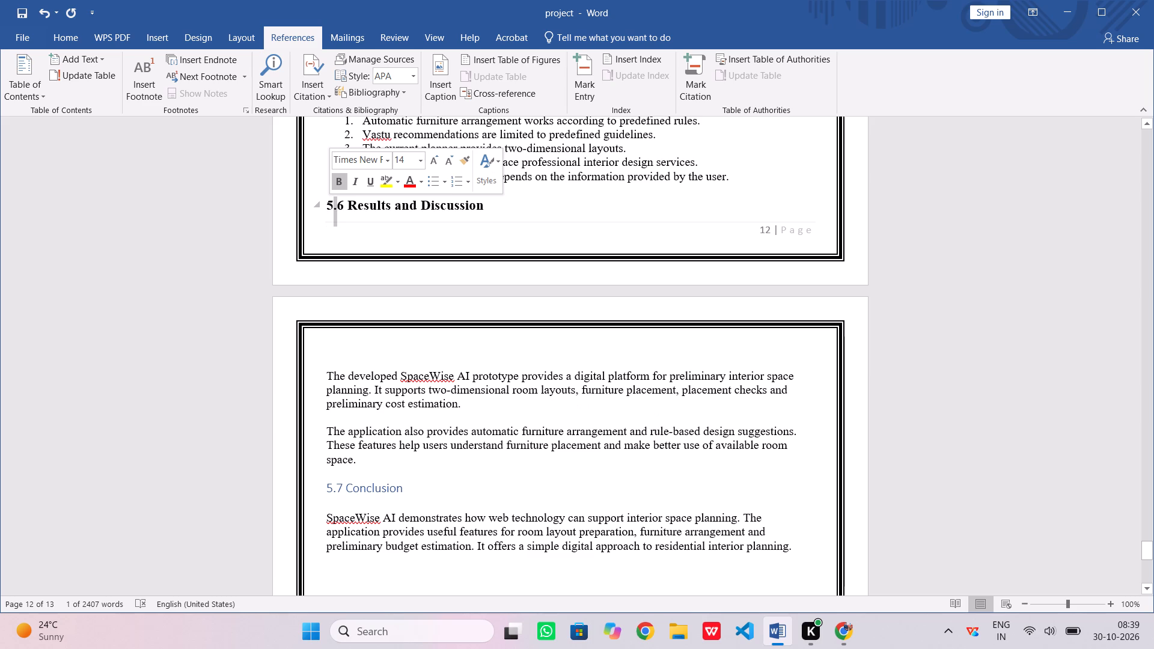
left_click(325, 207)
key("shift+Return")
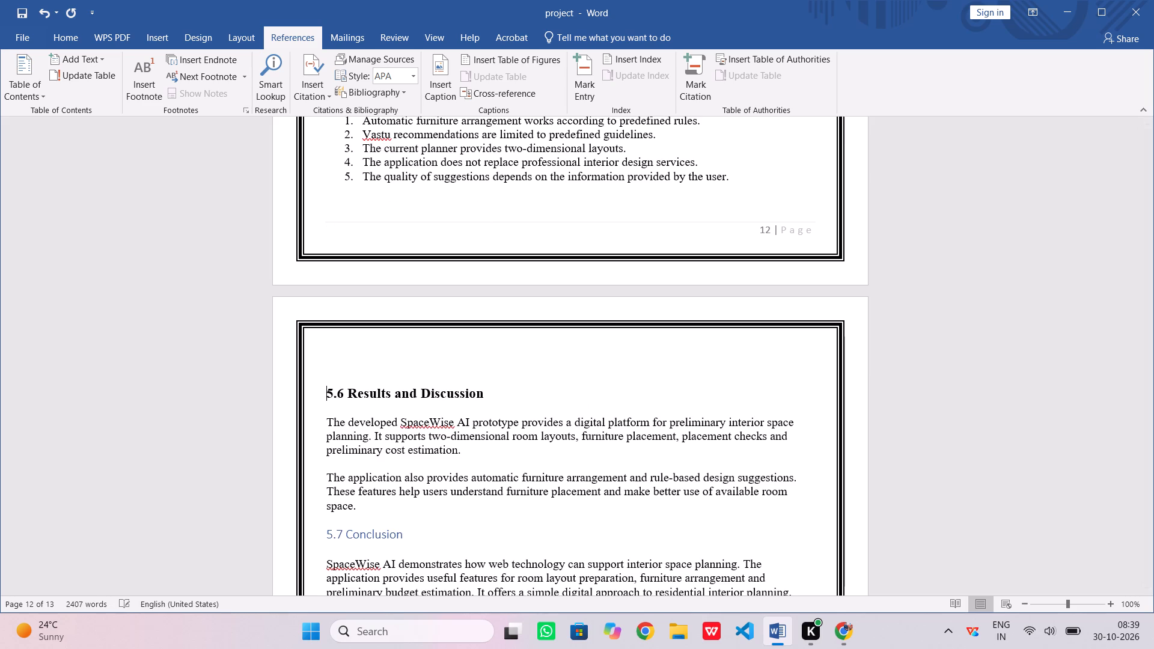
Format the 5.7 Conclusion heading with the Heading 1 style at font size 14.
scroll(317, 207, "down", 2)
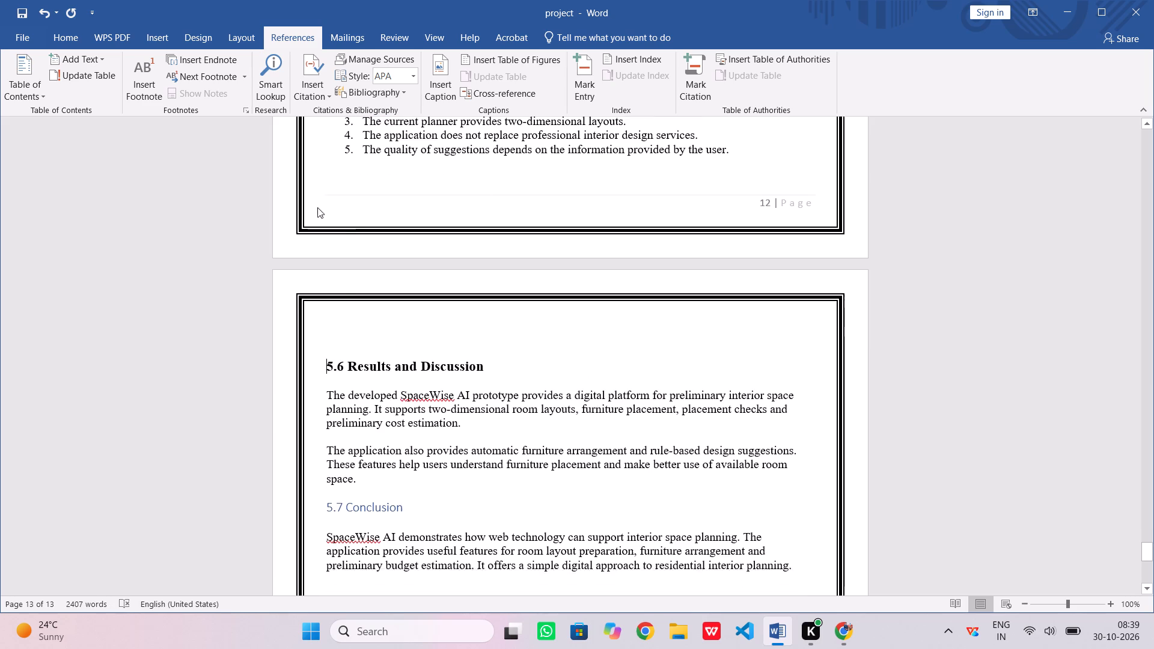
left_click(327, 462)
left_click_drag(327, 462, 404, 470)
left_click(404, 470)
double_click(382, 462)
triple_click(380, 462)
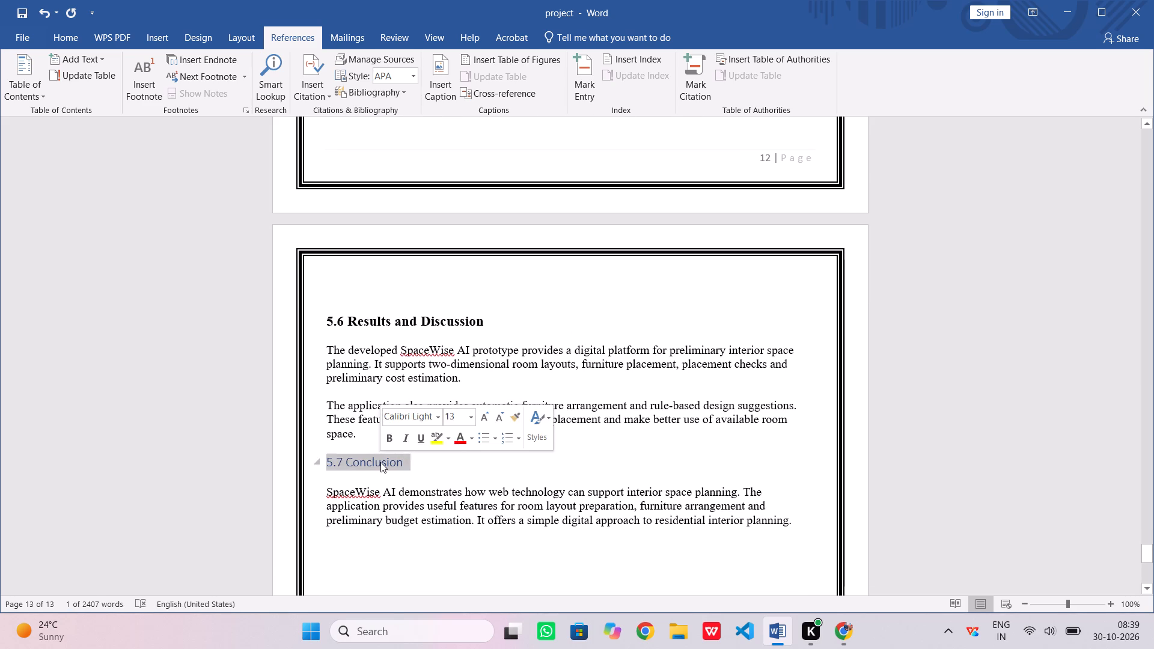
left_click(548, 421)
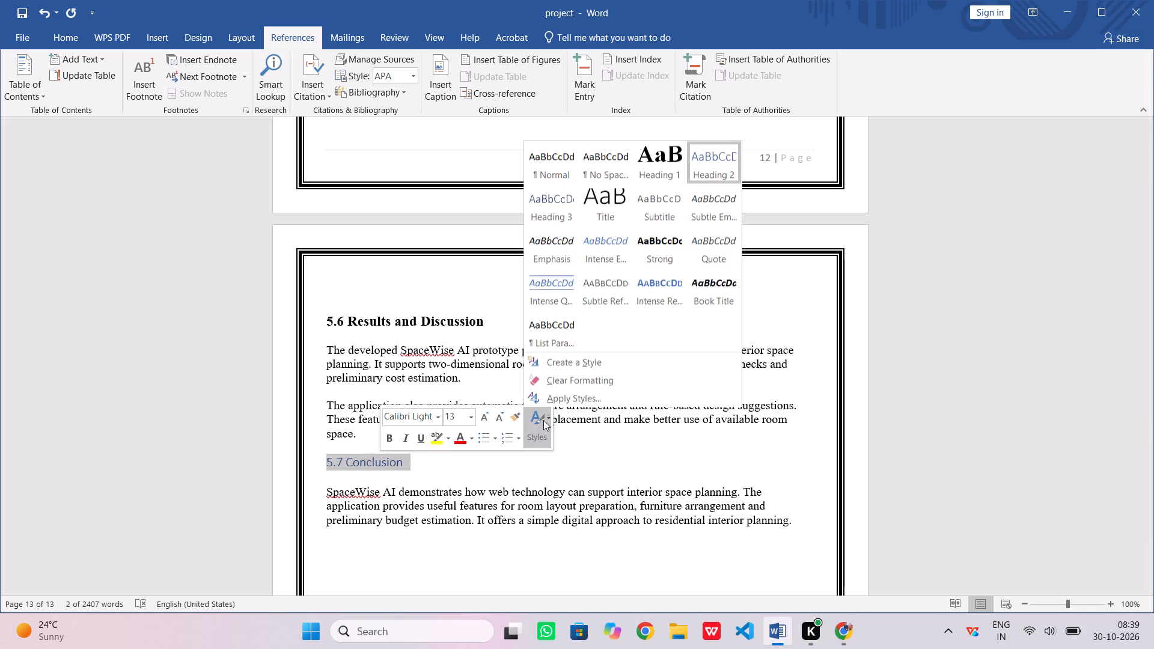
double_click(644, 159)
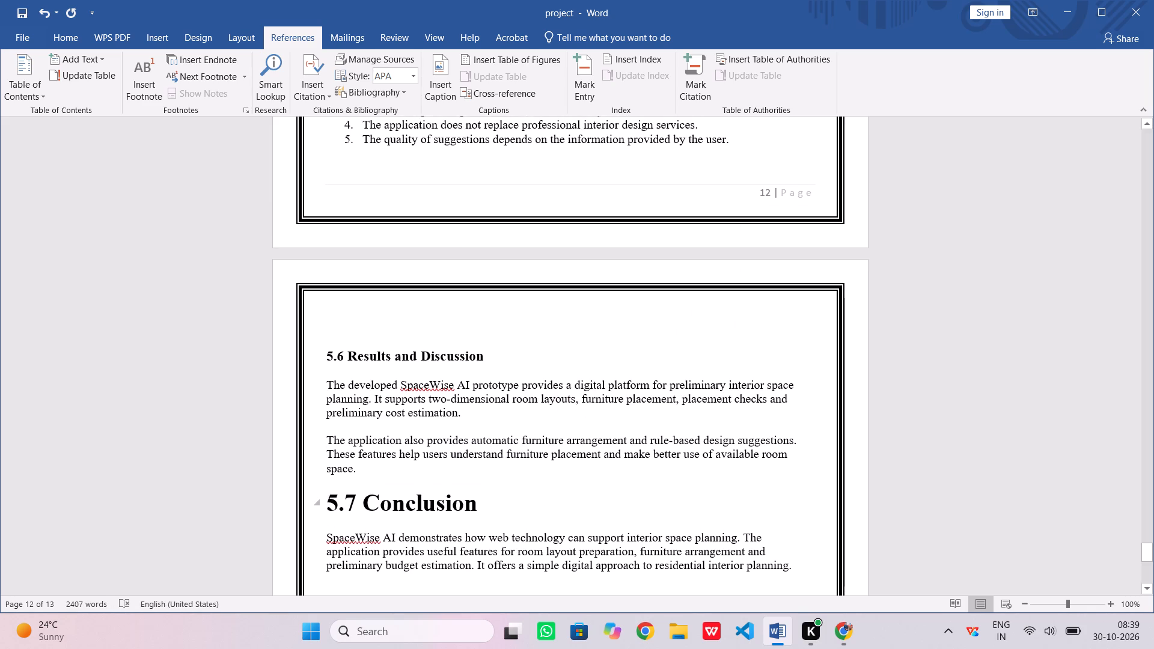
left_click(324, 505)
left_click_drag(324, 505, 422, 508)
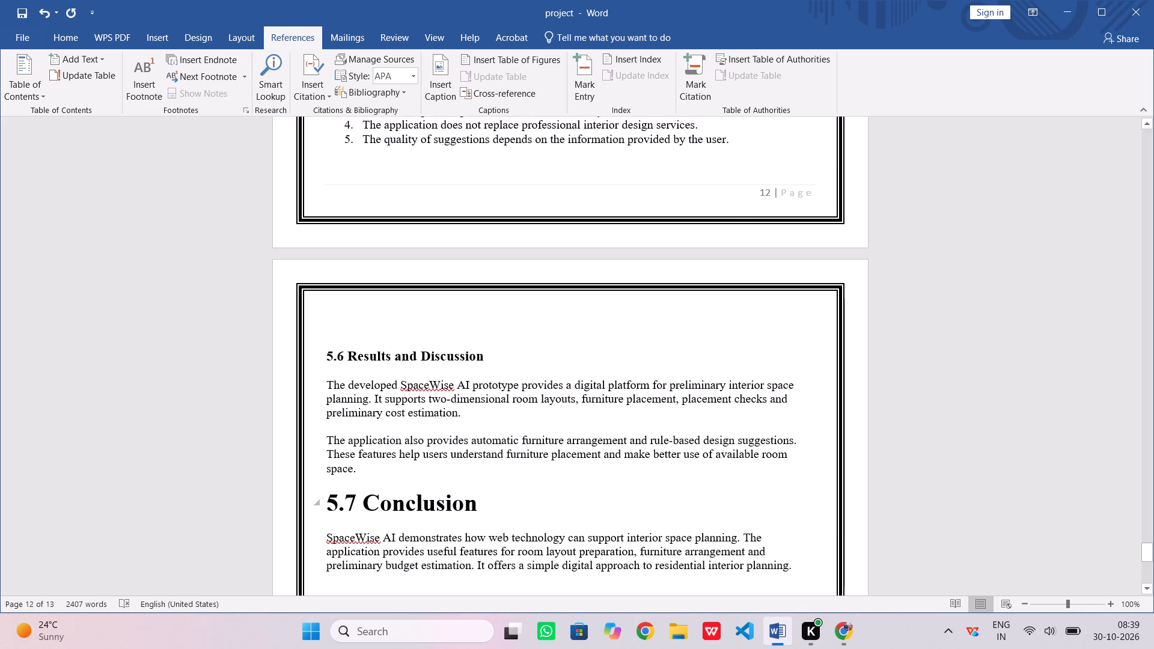
left_click(324, 502)
left_click_drag(324, 502, 430, 504)
double_click(430, 505)
left_click(429, 505)
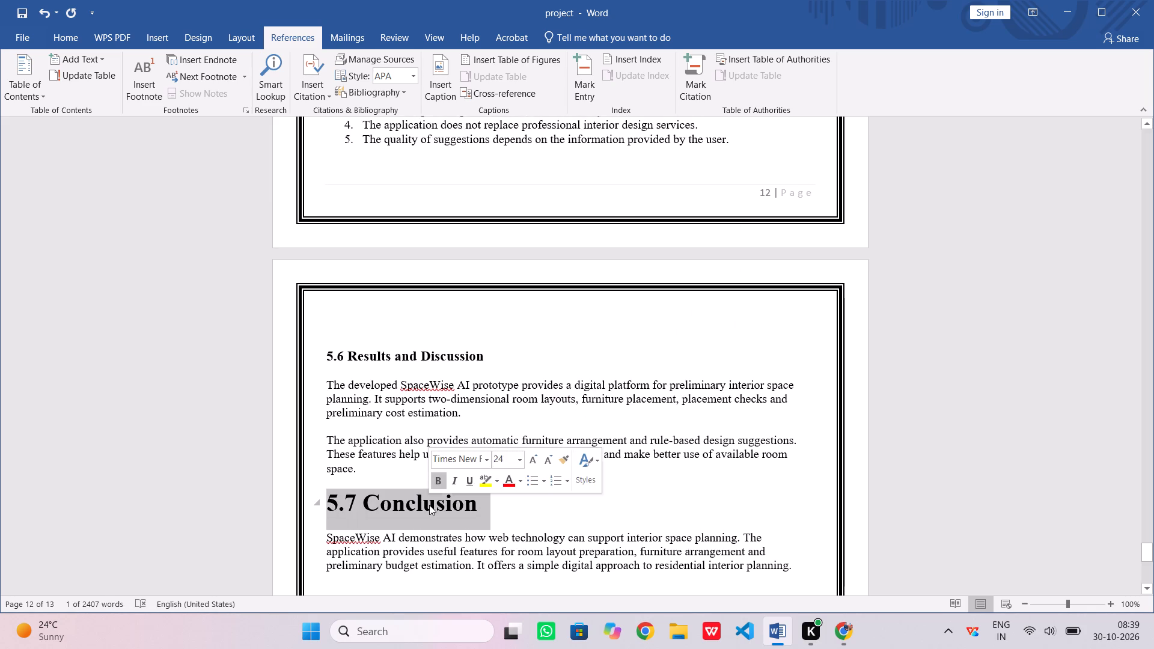
left_click(498, 461)
type("14")
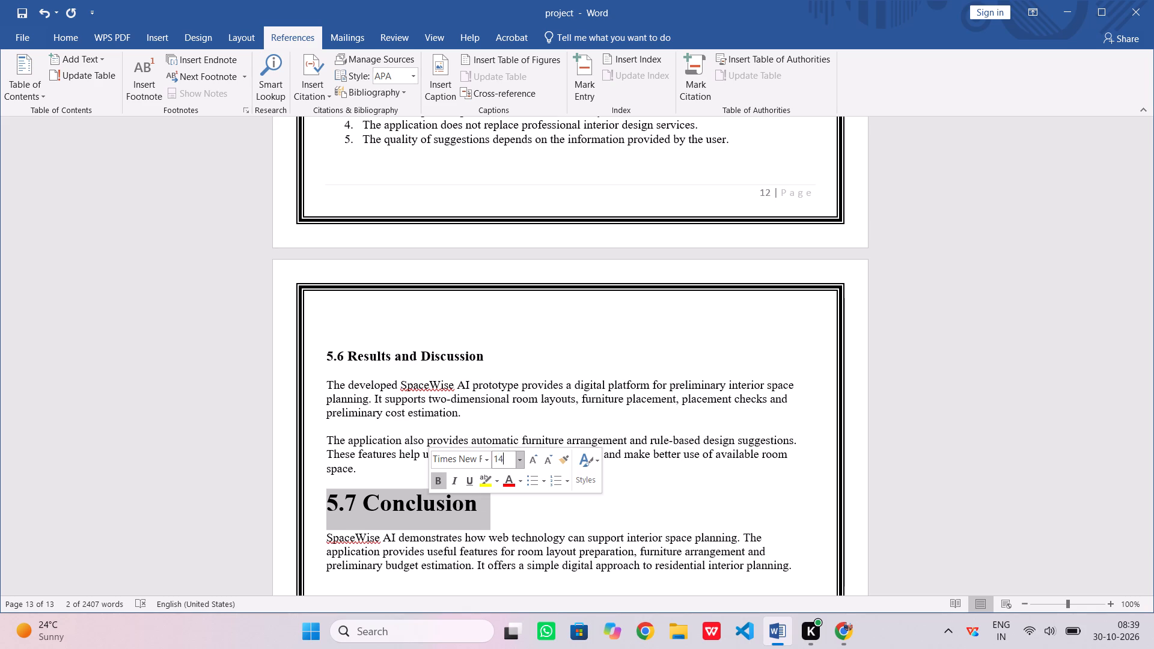
key("Return")
Review the Chapter 5 pages to check the heading formatting and layout from the title through 5.7 Conclusion.
scroll(485, 433, "down", 5)
double_click(482, 443)
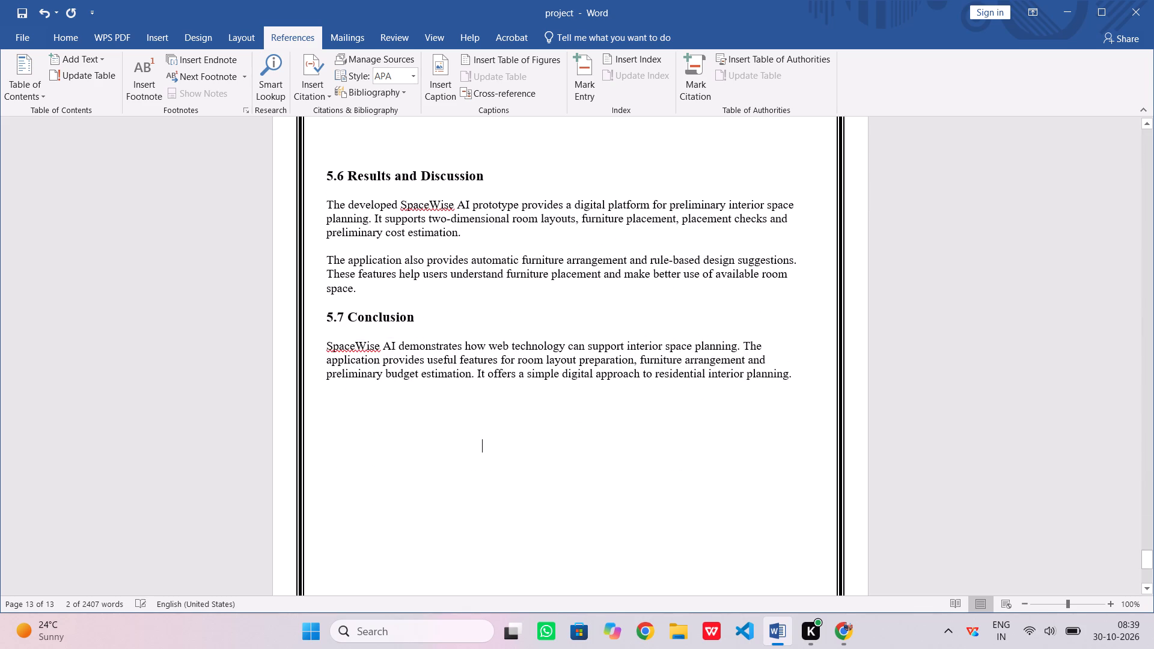
scroll(479, 430, "up", 17)
scroll(477, 430, "up", 5)
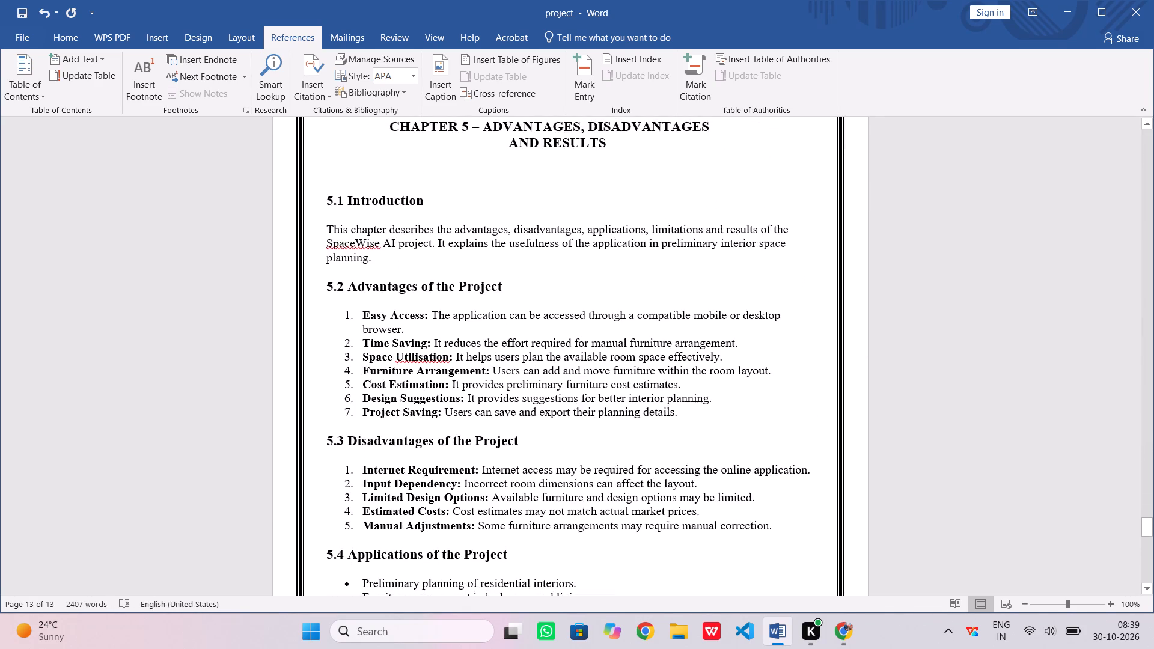
scroll(477, 430, "up", 3)
scroll(477, 430, "down", 13)
scroll(477, 430, "down", 12)
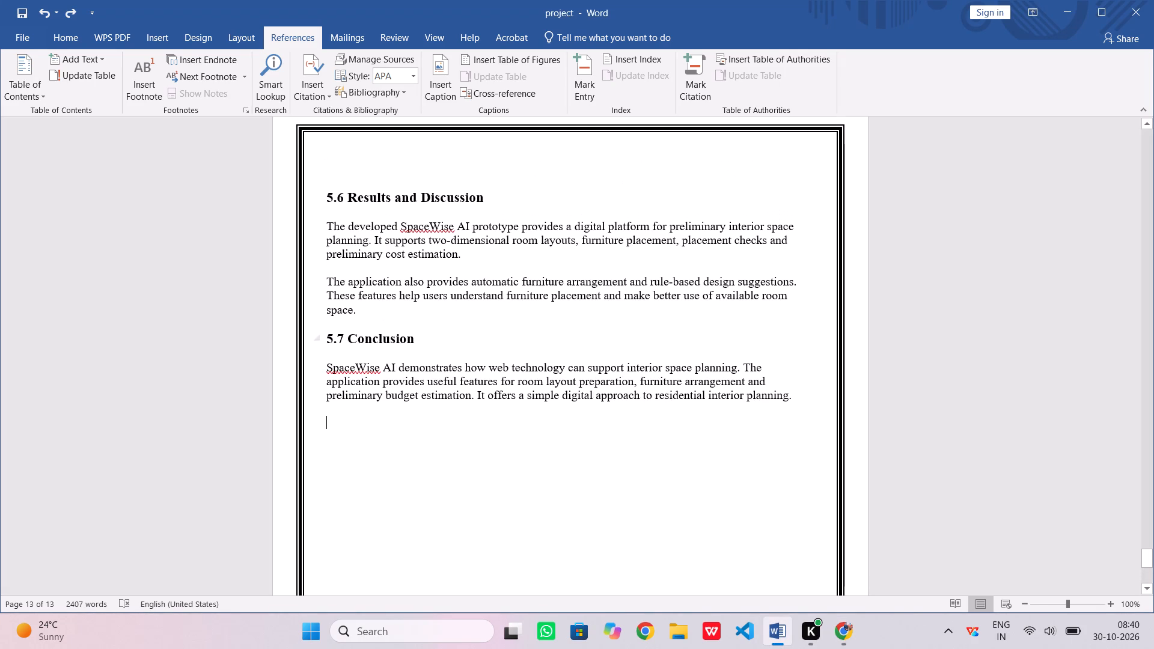
left_click(170, 37)
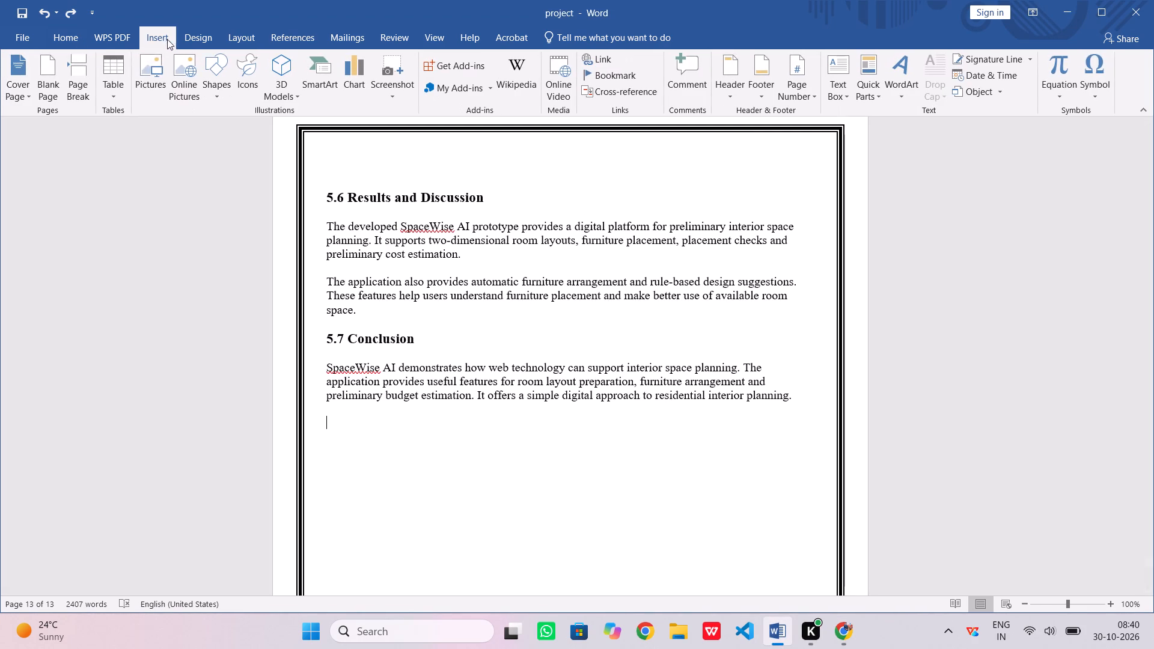
left_click(41, 66)
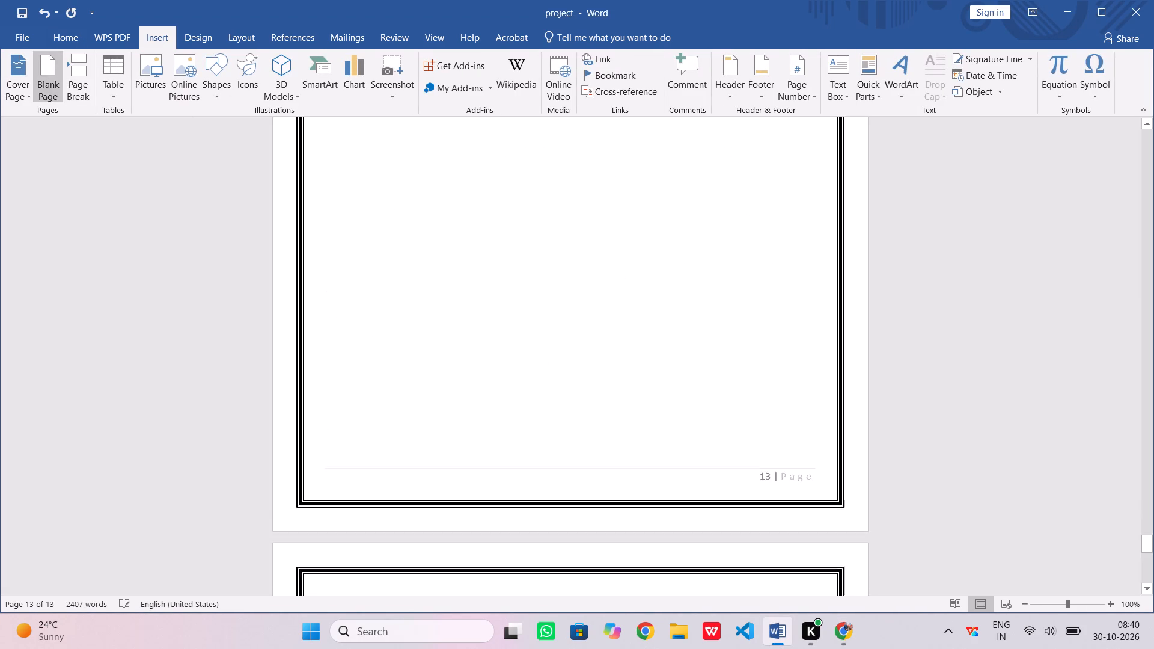
Paste the copied Chapter 6 text onto the new blank page.
scroll(415, 480, "down", 4)
scroll(343, 413, "up", 2)
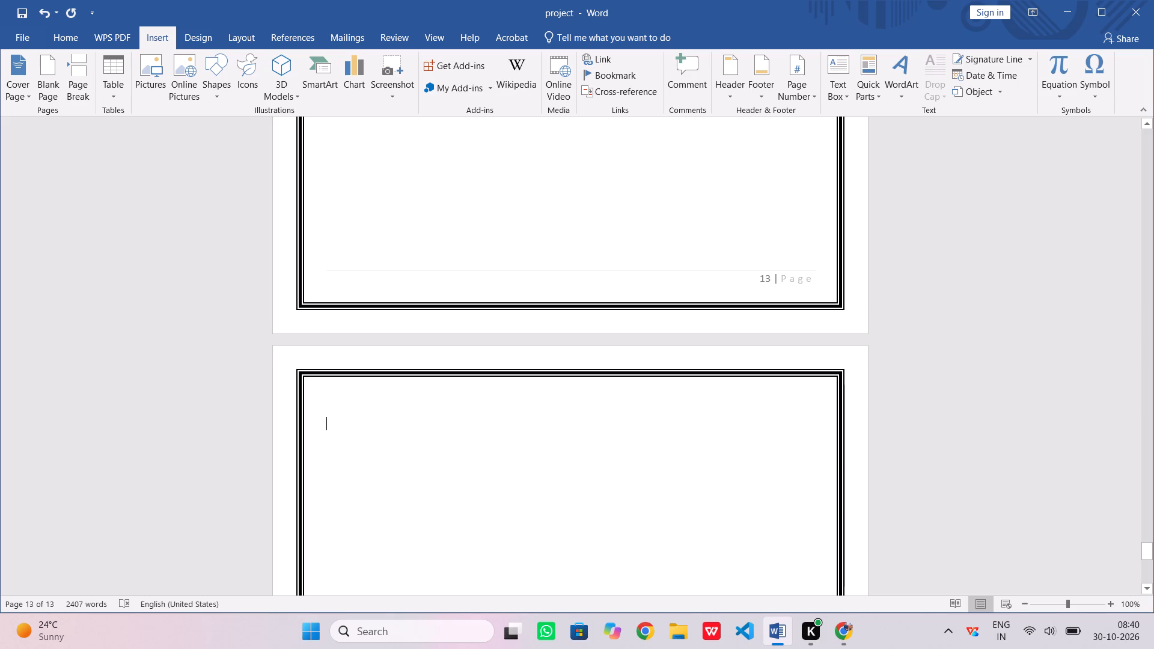
scroll(343, 413, "up", 9)
scroll(344, 410, "down", 1)
scroll(344, 410, "up", 4)
scroll(344, 410, "down", 16)
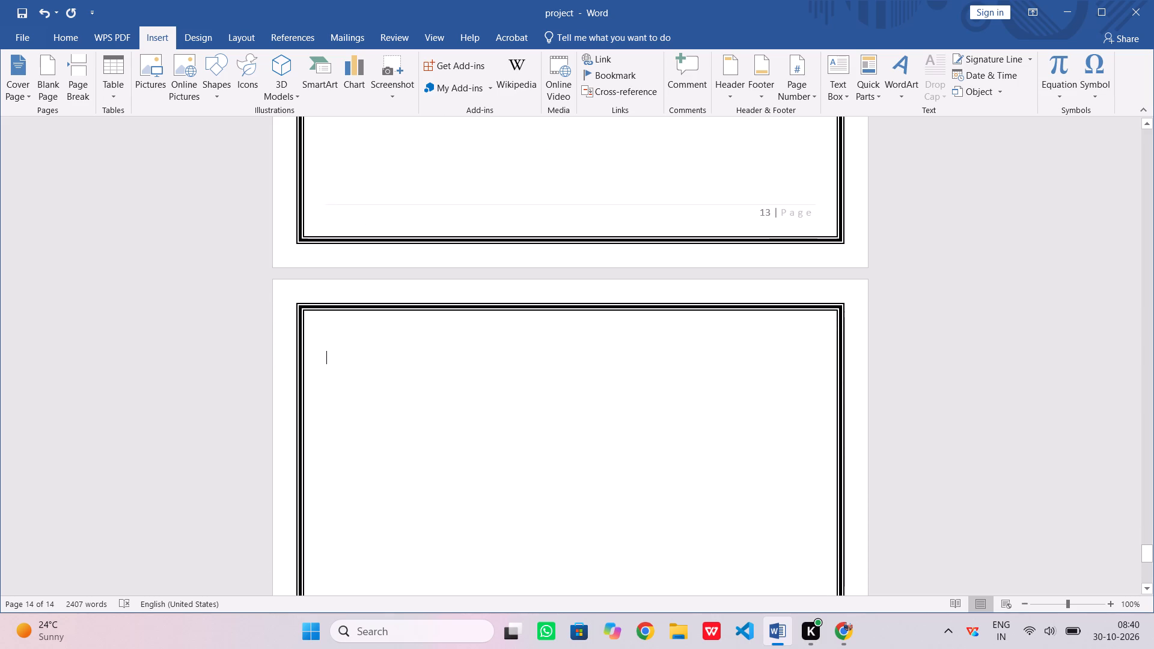
key("ctrl+v")
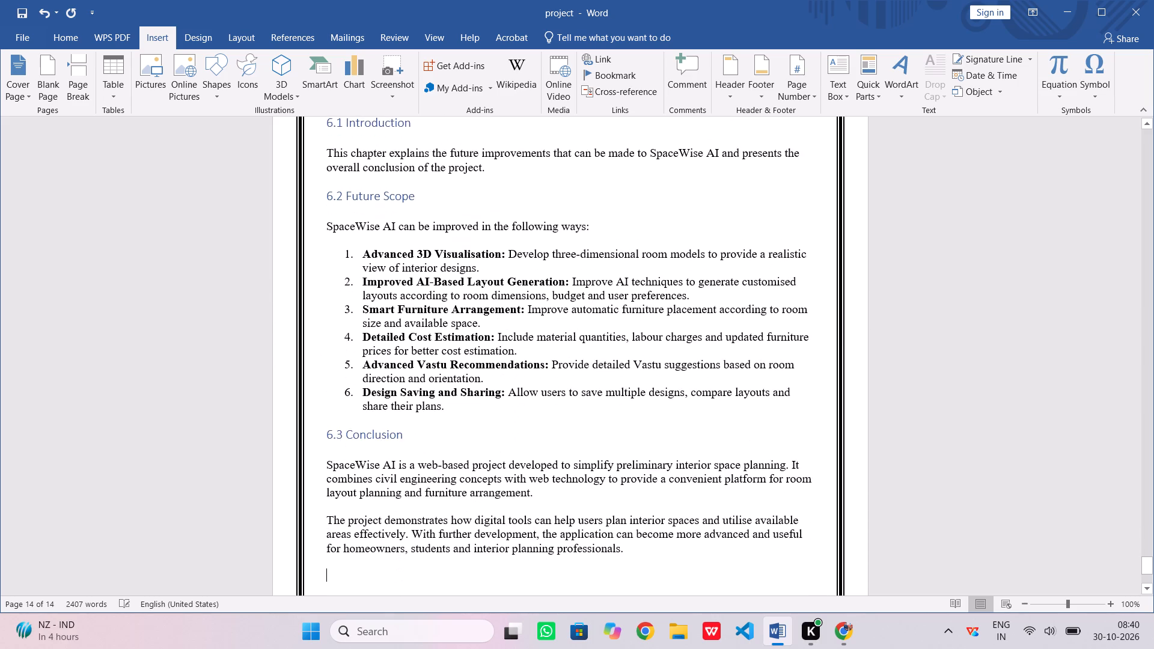
Set the font size of the CHAPTER 6 – FUTURE SCOPE AND CONCLUSION title to 14.
scroll(346, 409, "up", 5)
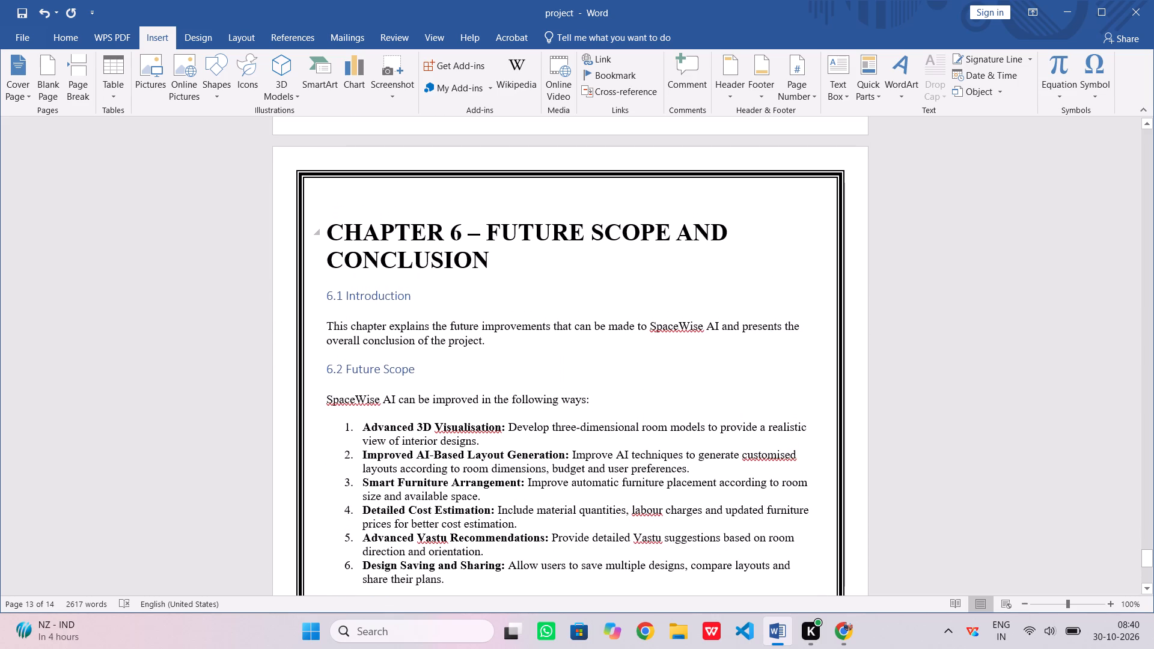
left_click(332, 230)
left_click_drag(334, 229, 450, 258)
double_click(517, 207)
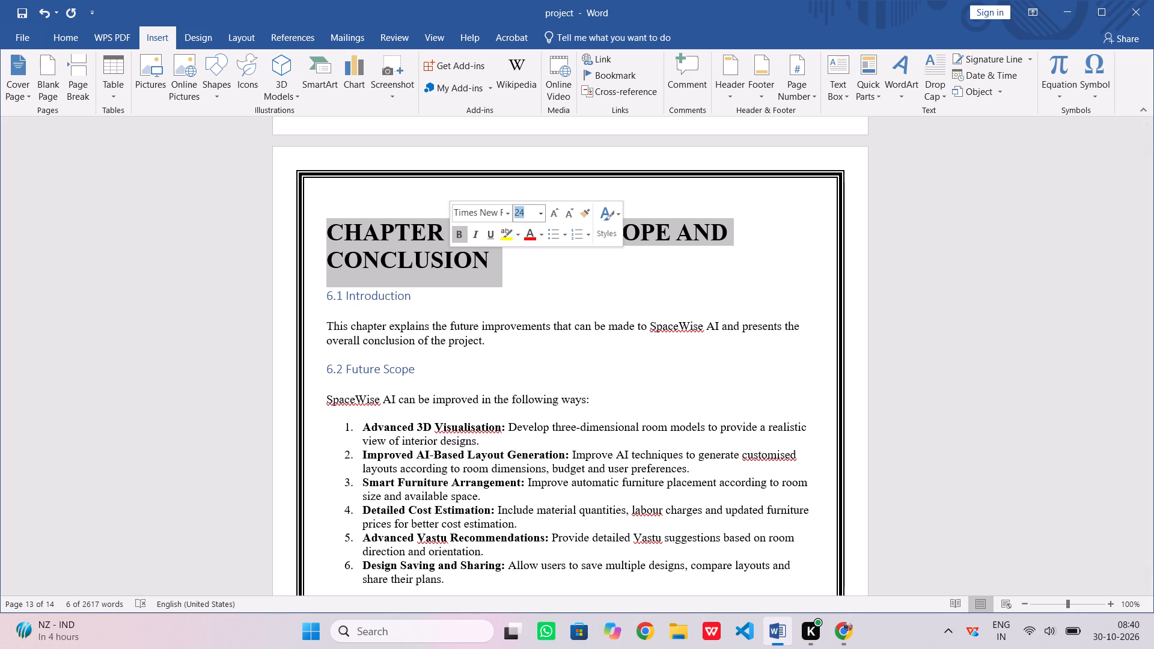
type("14")
key("Return")
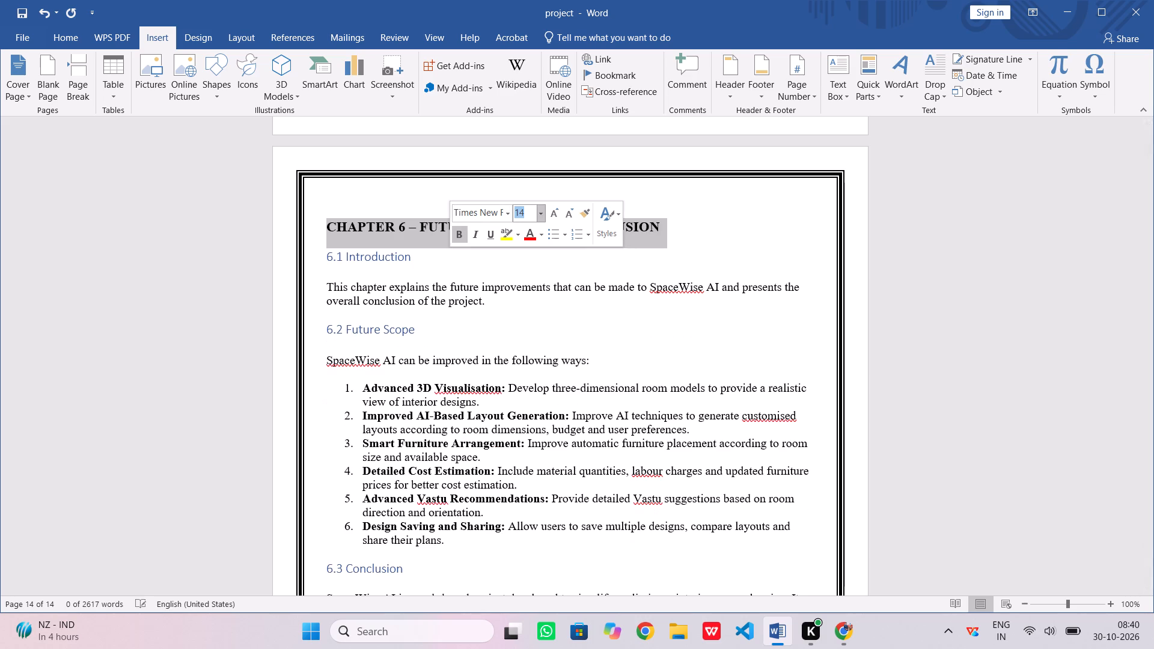
Indent the Chapter 6 title with 18 leading spaces so it sits roughly centred on the page.
triple_click(331, 222)
double_click(327, 226)
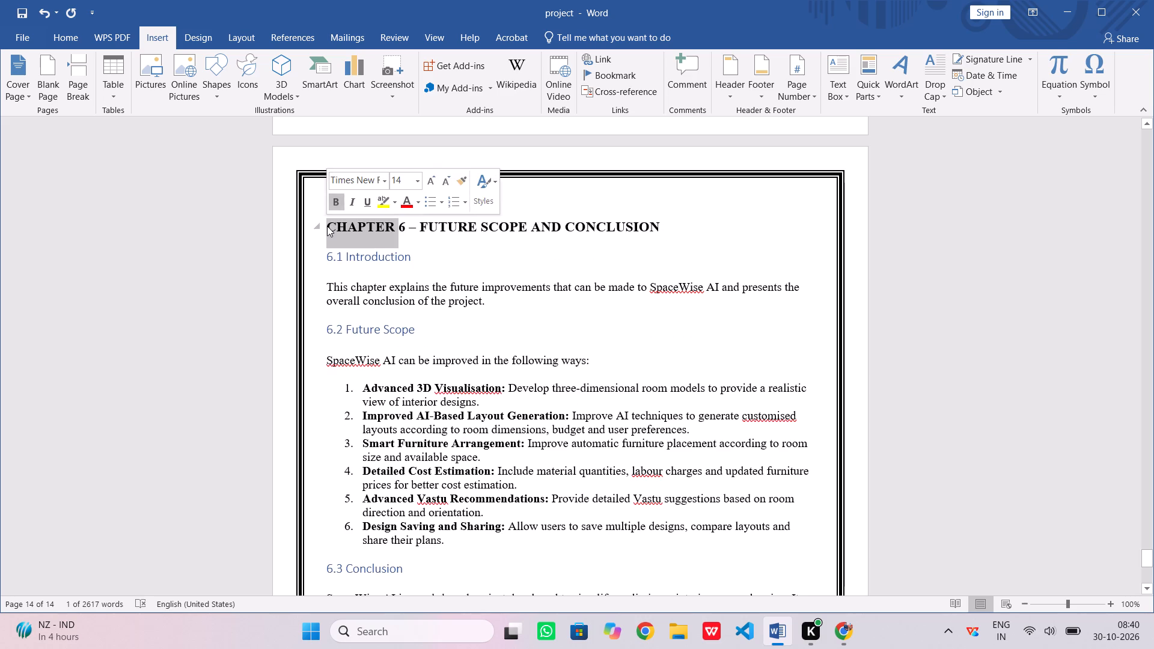
left_click(327, 226)
key("space")
key("space")
key("space")
key("space")
key("space")
key("space")
key("space")
key("space")
key("space")
key("space")
key("space")
key("space")
key("space")
key("space")
key("space")
key("space")
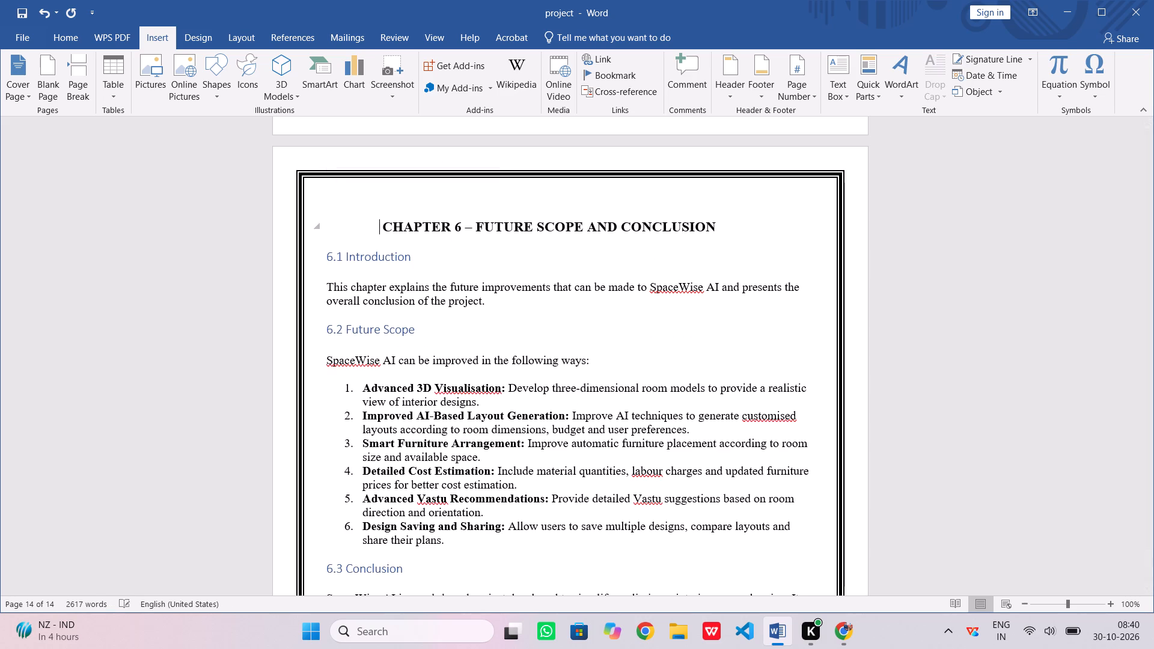
key("space")
key("space")
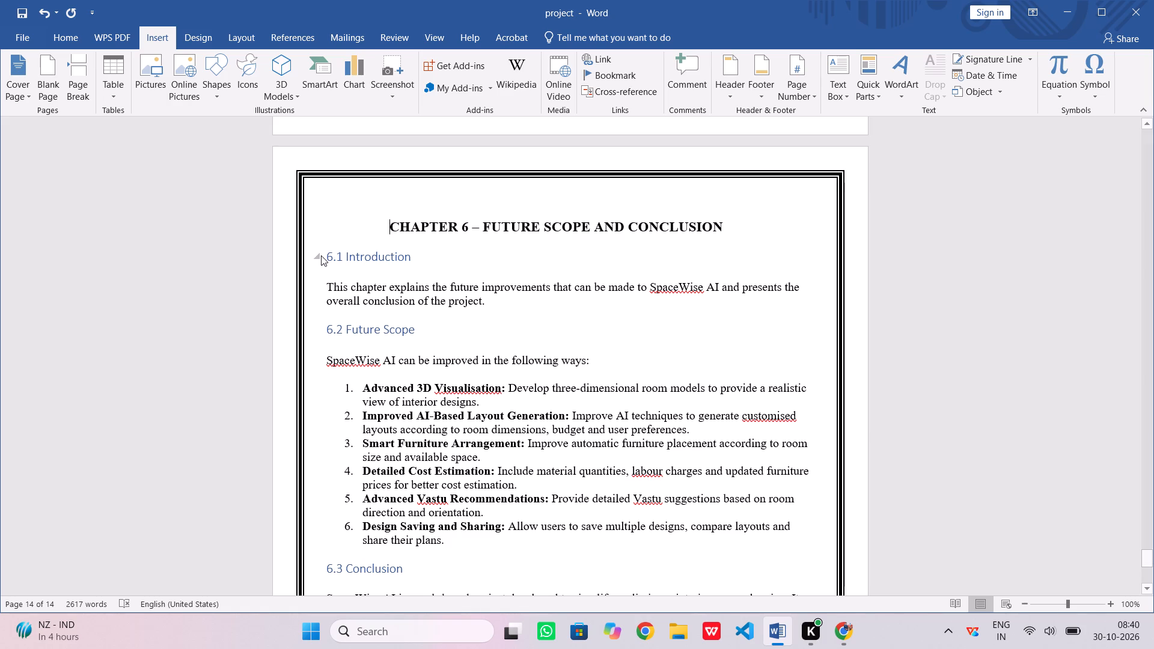
Insert two line breaks before the 6.1 Introduction heading to separate it from the chapter title.
double_click(325, 254)
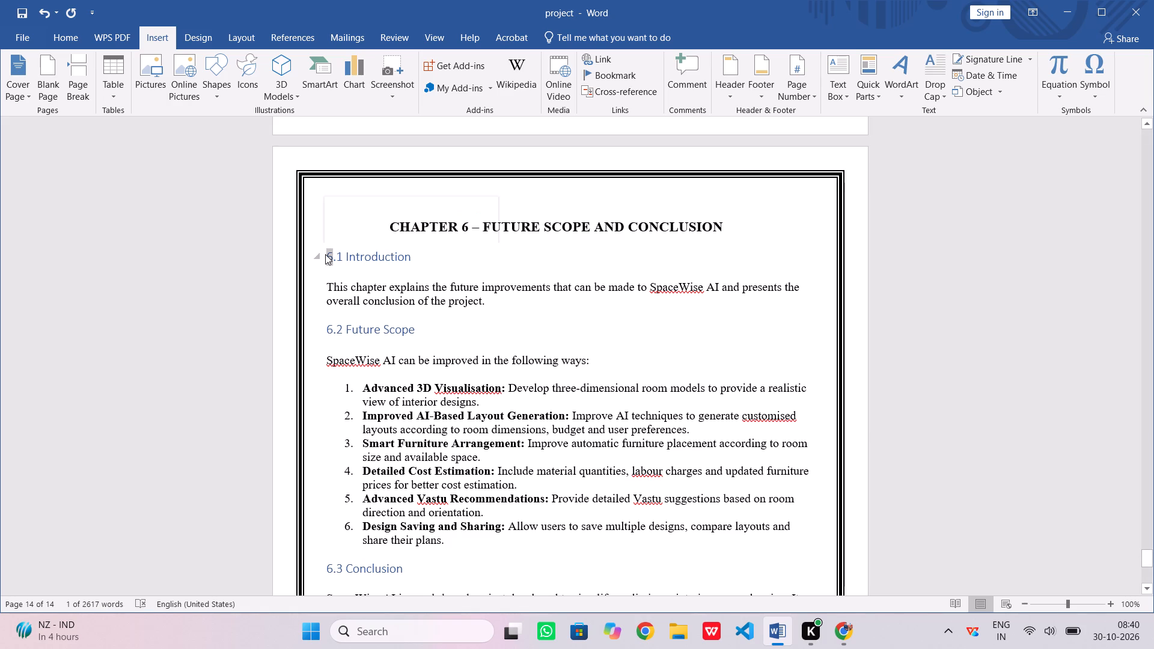
double_click(325, 254)
left_click(414, 260)
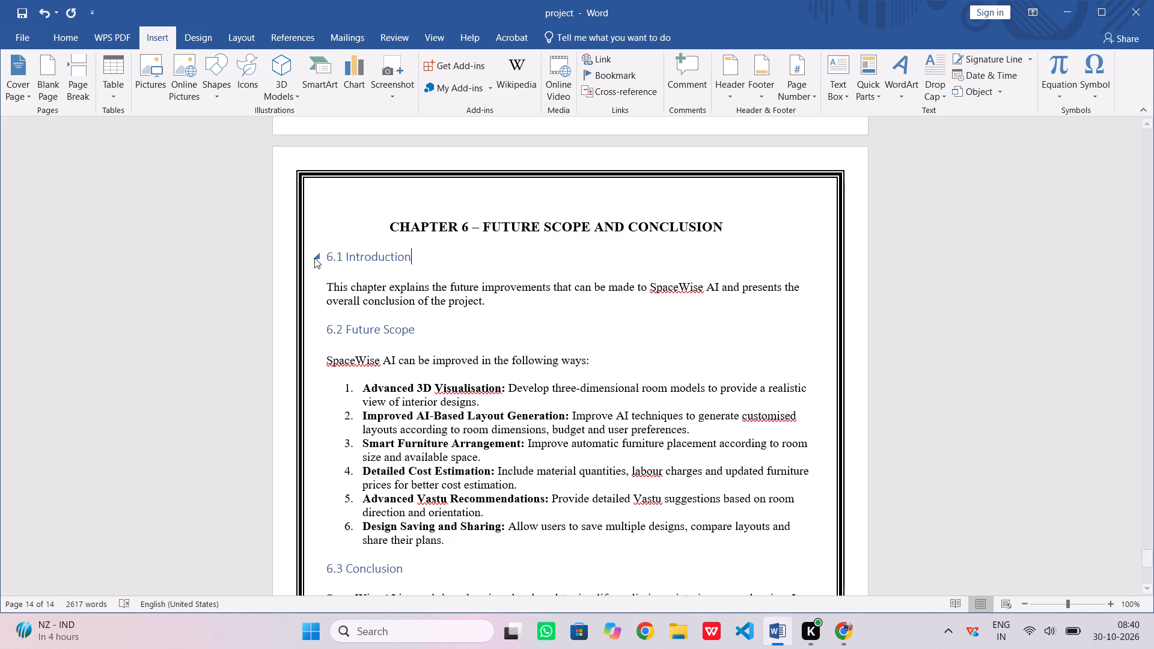
left_click(326, 254)
key("shift+Return")
key("shift+Return")
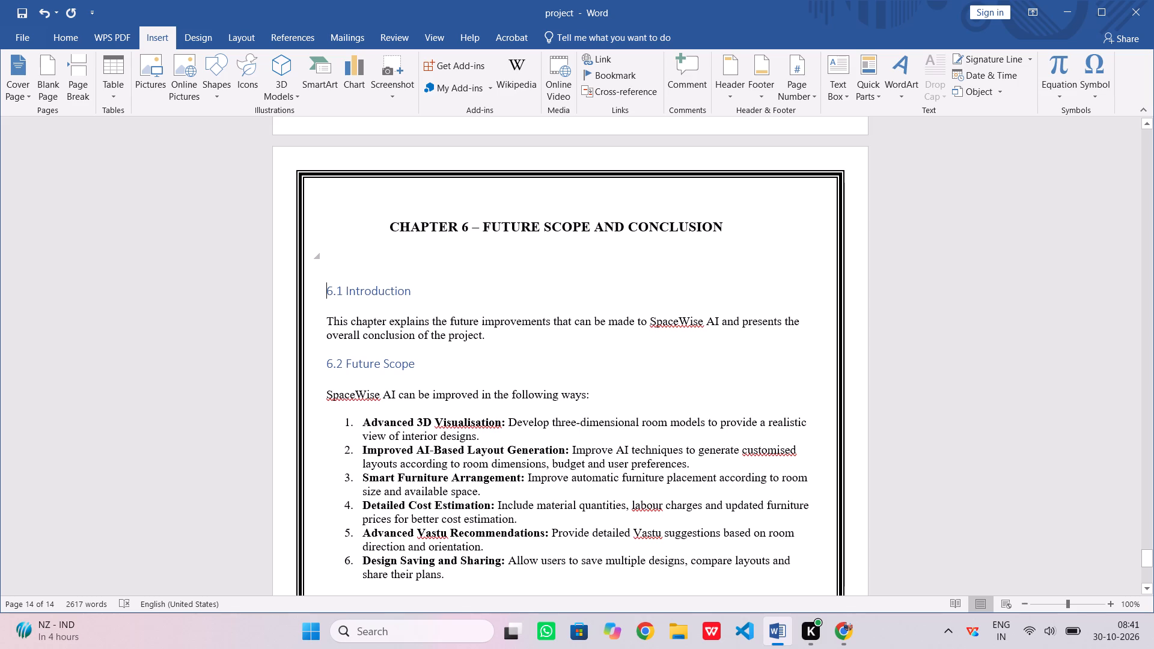
Format the 6.1 Introduction heading with the Heading 1 style at font size 14.
left_click_drag(323, 292, 412, 293)
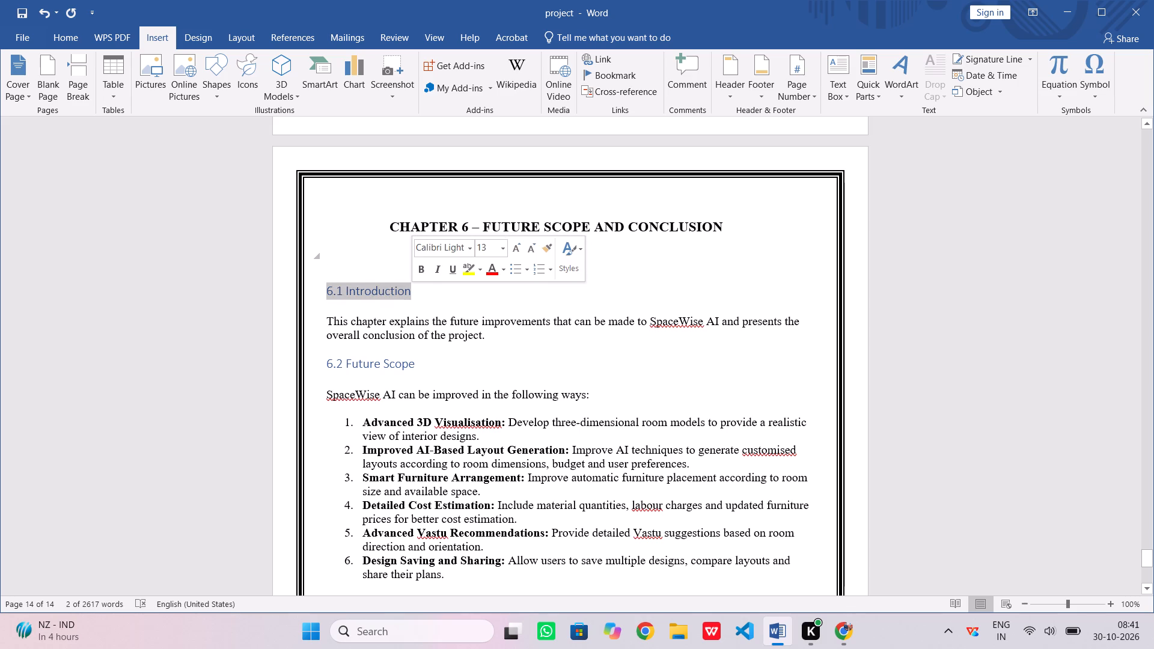
left_click(580, 258)
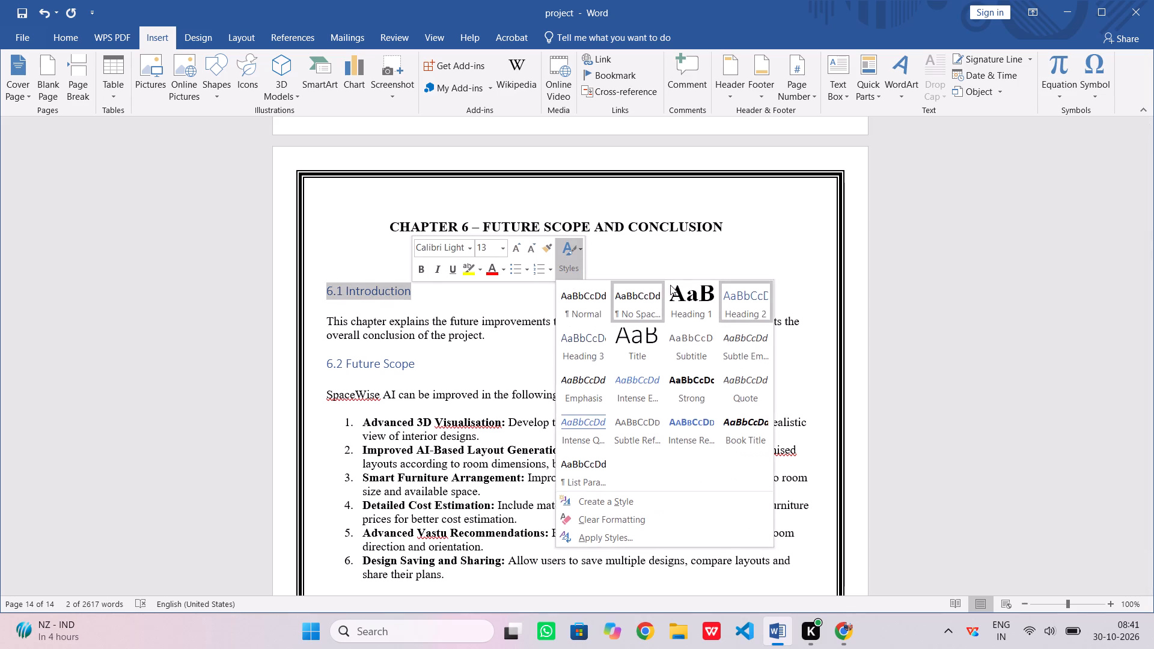
left_click(689, 295)
left_click(481, 249)
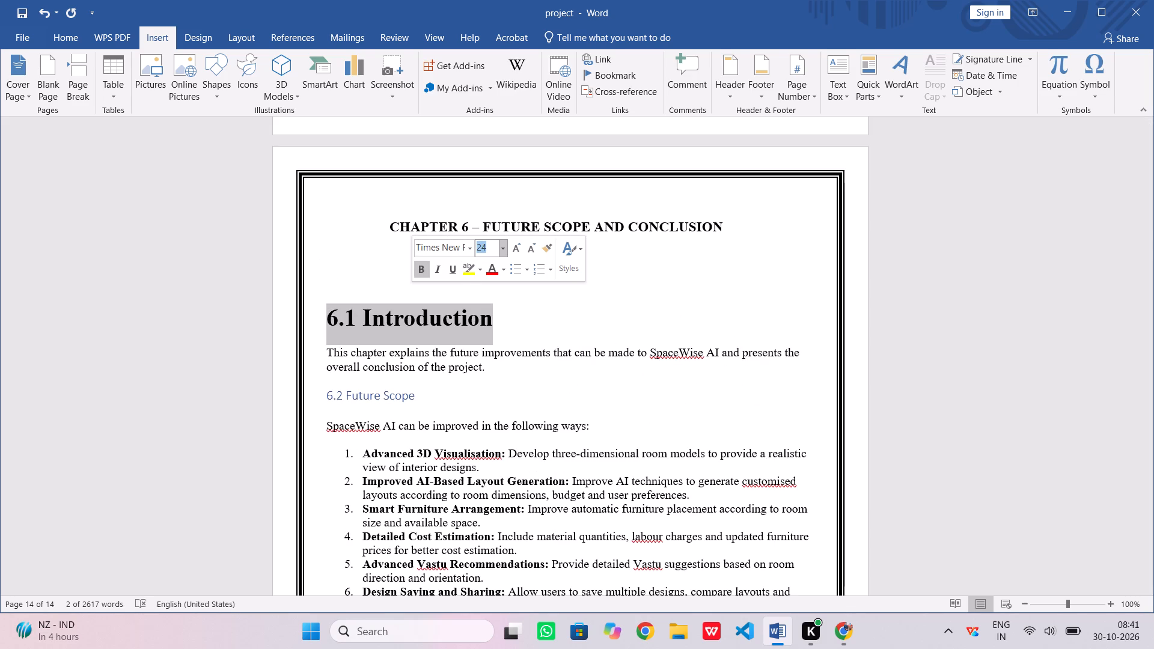
type("14")
key("Return")
Format the 6.2 Future Scope heading with the Heading 1 style at font size 14.
scroll(481, 249, "up", 1)
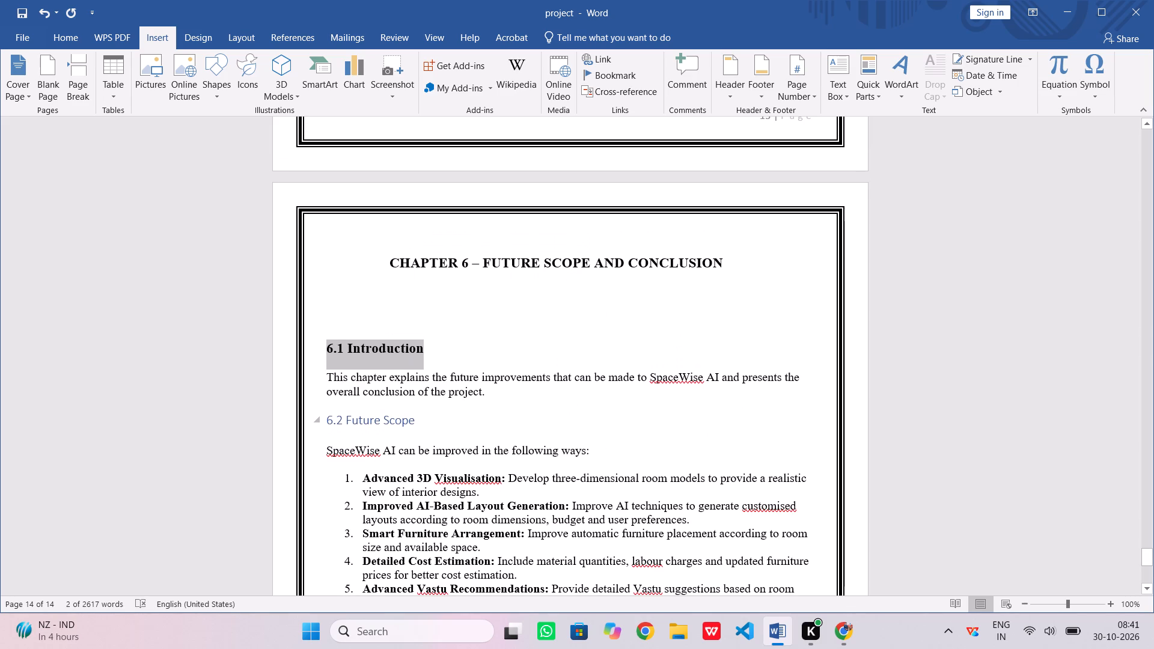
left_click(327, 418)
left_click_drag(327, 418, 433, 422)
left_click(600, 373)
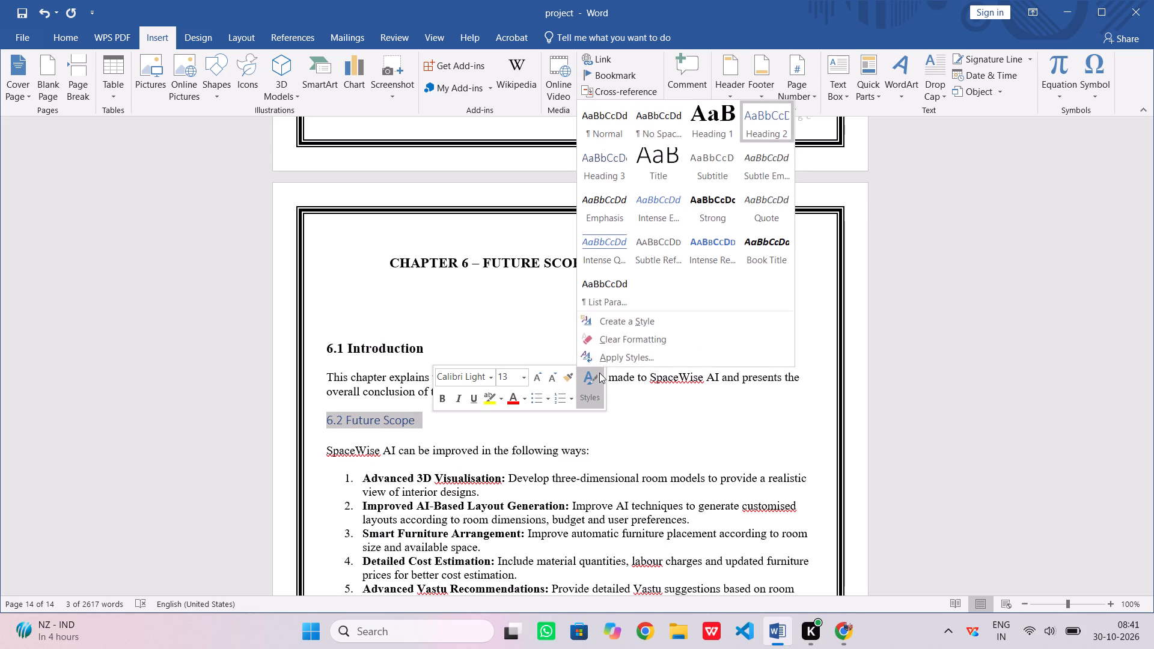
left_click(702, 130)
double_click(502, 380)
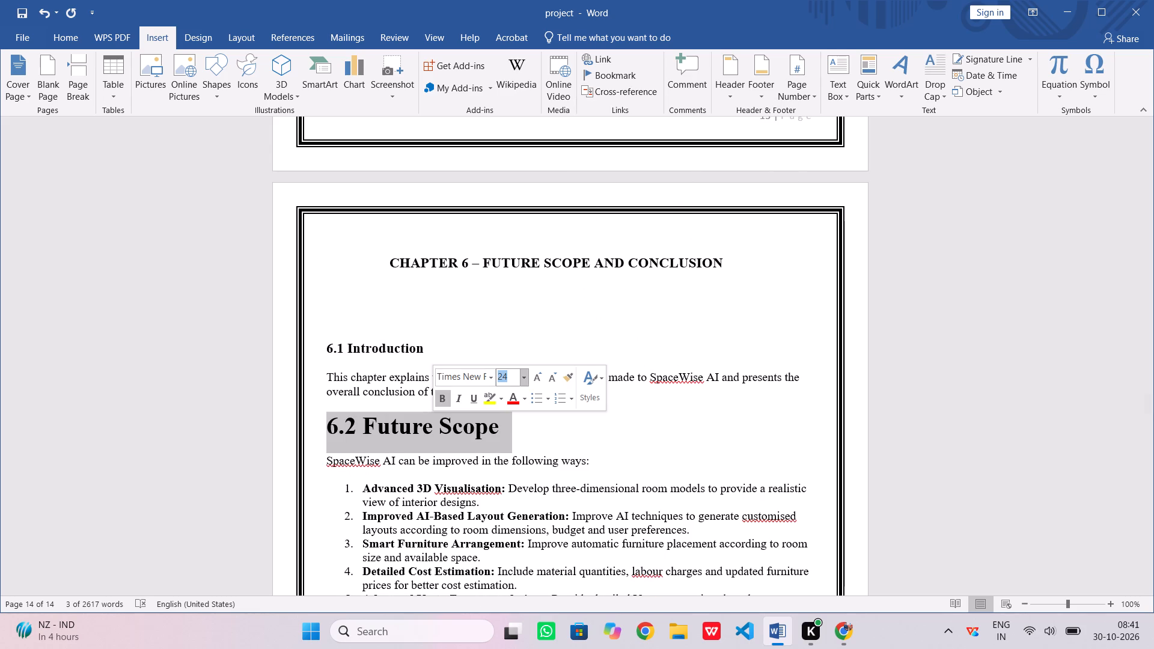
type("14")
key("Return")
scroll(496, 385, "down", 2)
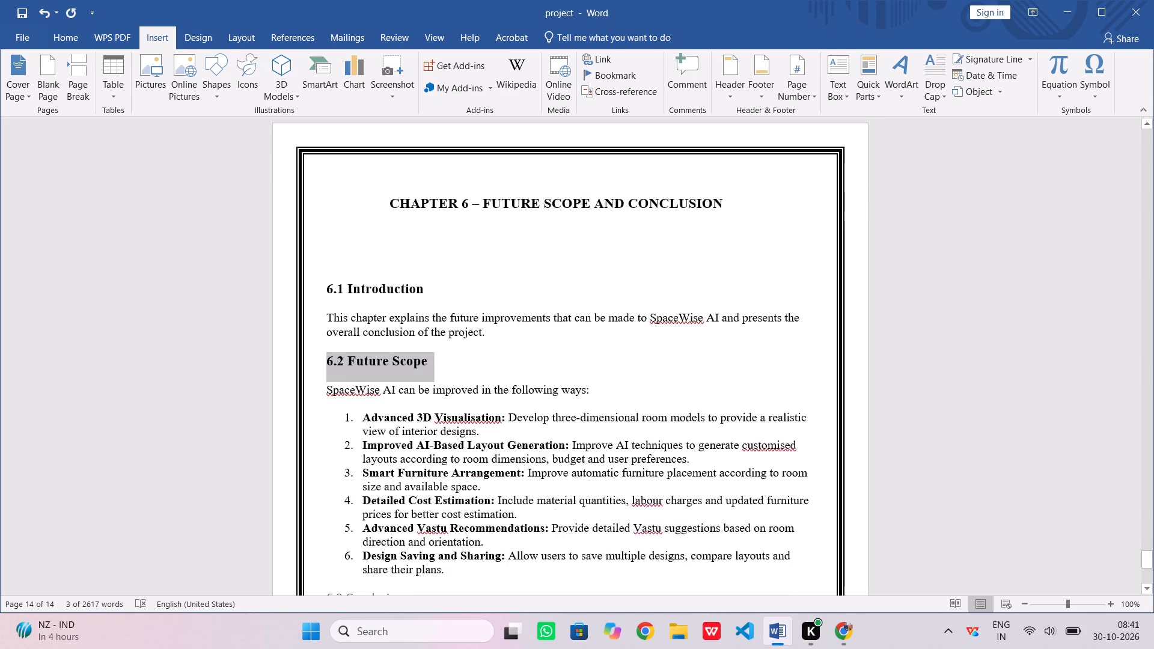
Format the 6.3 Conclusion heading with the Heading 1 style at font size 14.
scroll(490, 403, "down", 5)
triple_click(323, 404)
left_click_drag(323, 404, 346, 404)
left_click_drag(326, 405, 391, 406)
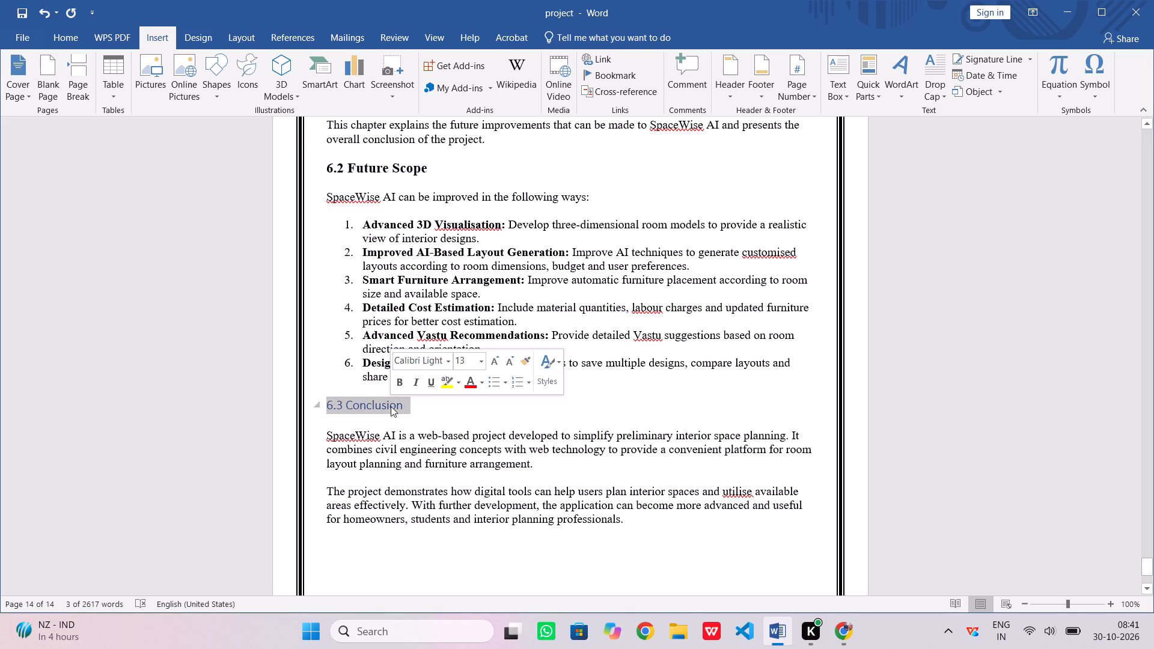
double_click(561, 371)
double_click(558, 368)
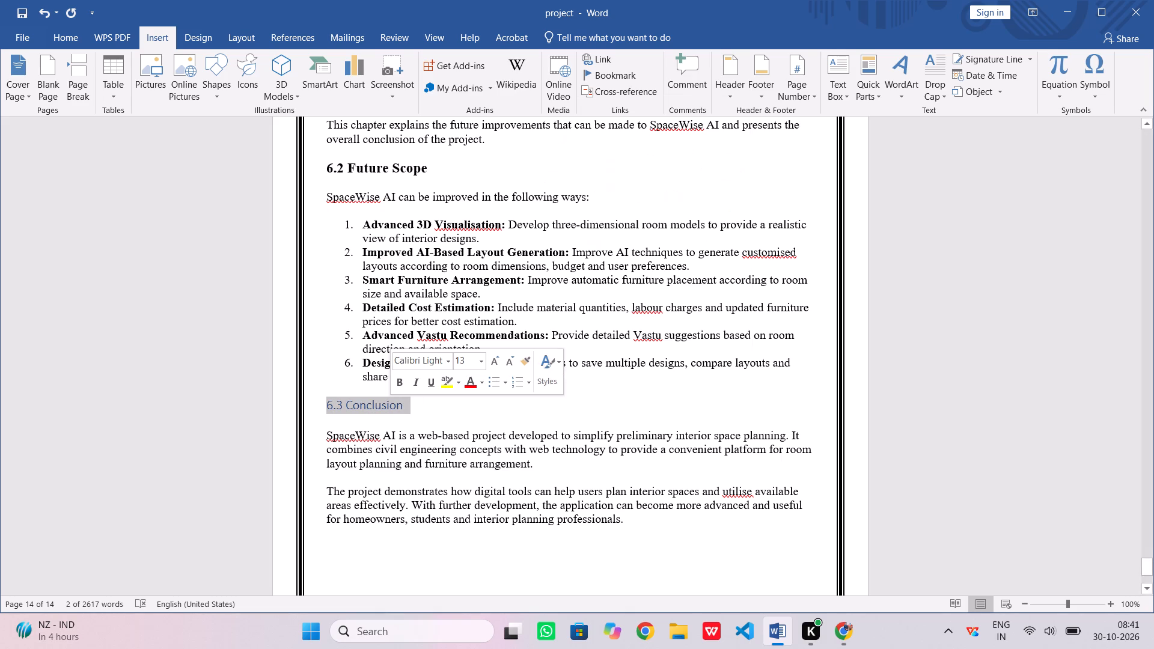
left_click(557, 353)
left_click(669, 97)
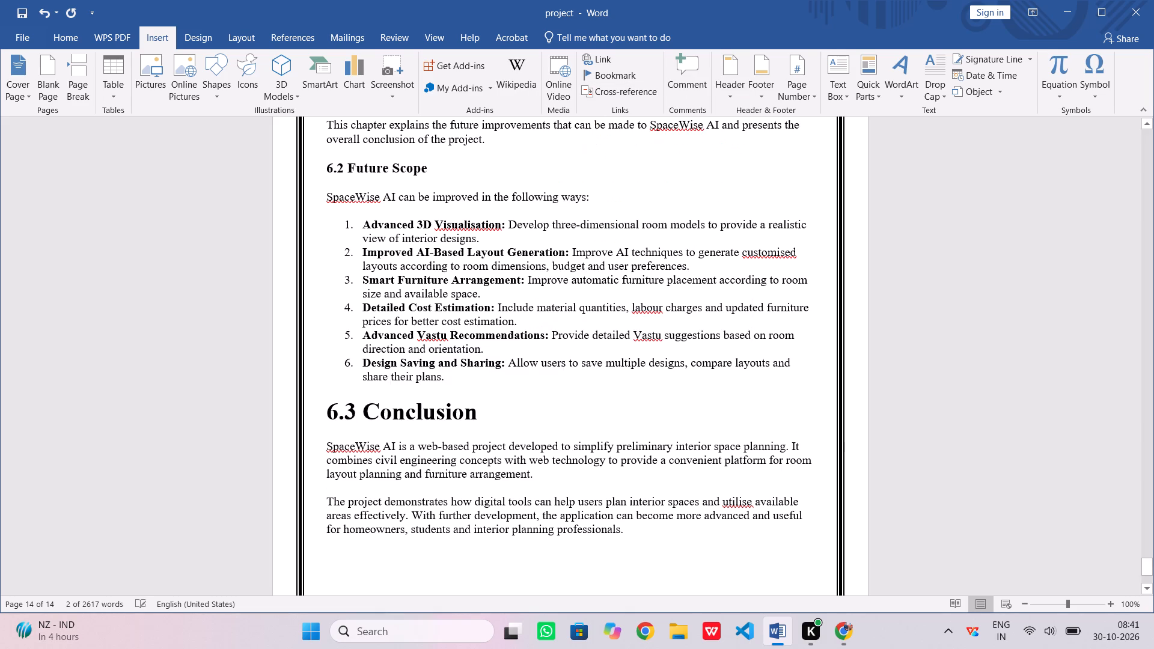
right_click(400, 410)
left_click(468, 432)
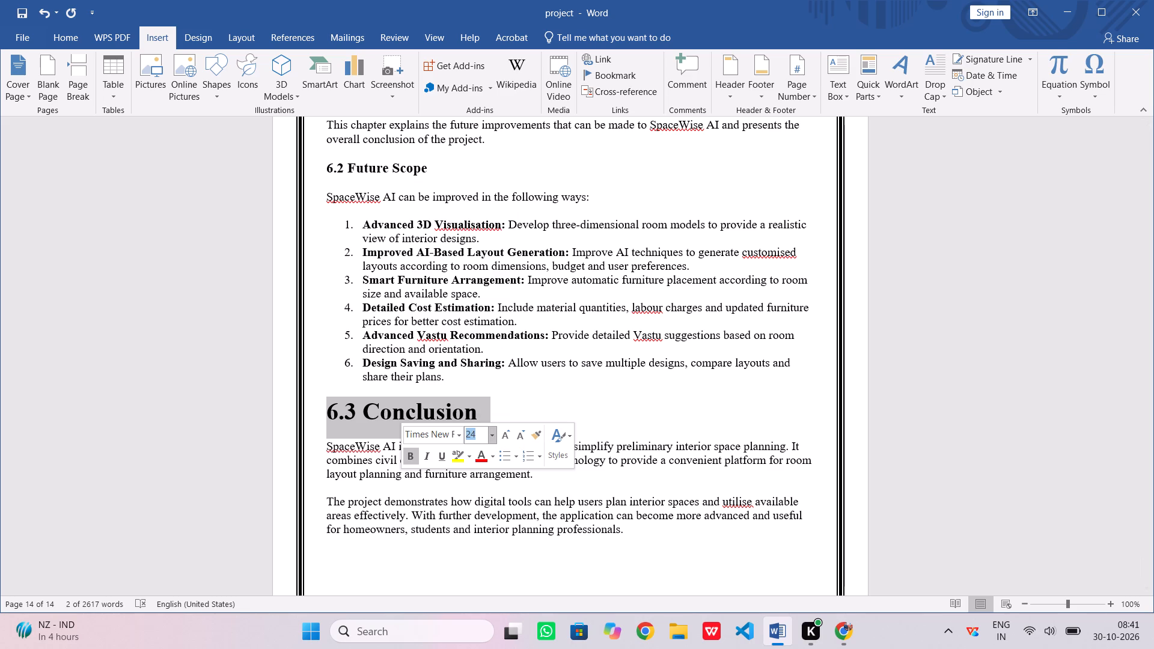
type("14")
key("Return")
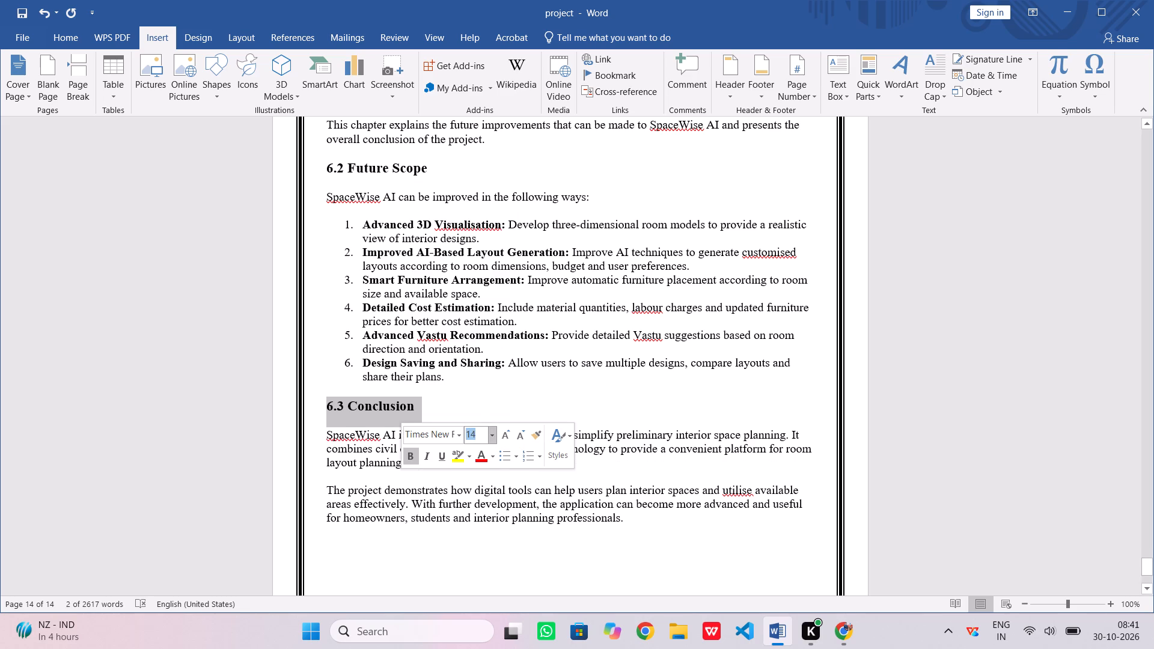
Review the report's pages from the end of Chapter 6 back to the Abstract, checking headings and layout.
scroll(384, 431, "down", 6)
double_click(384, 431)
scroll(384, 431, "up", 10)
scroll(374, 428, "down", 5)
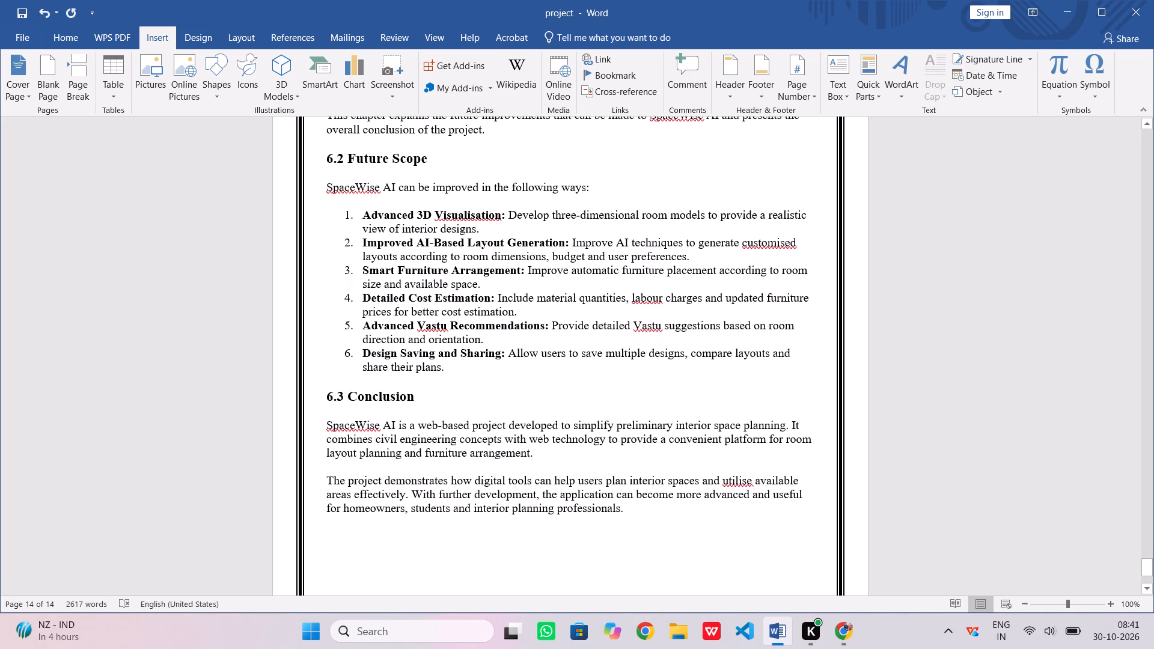
scroll(374, 428, "up", 1)
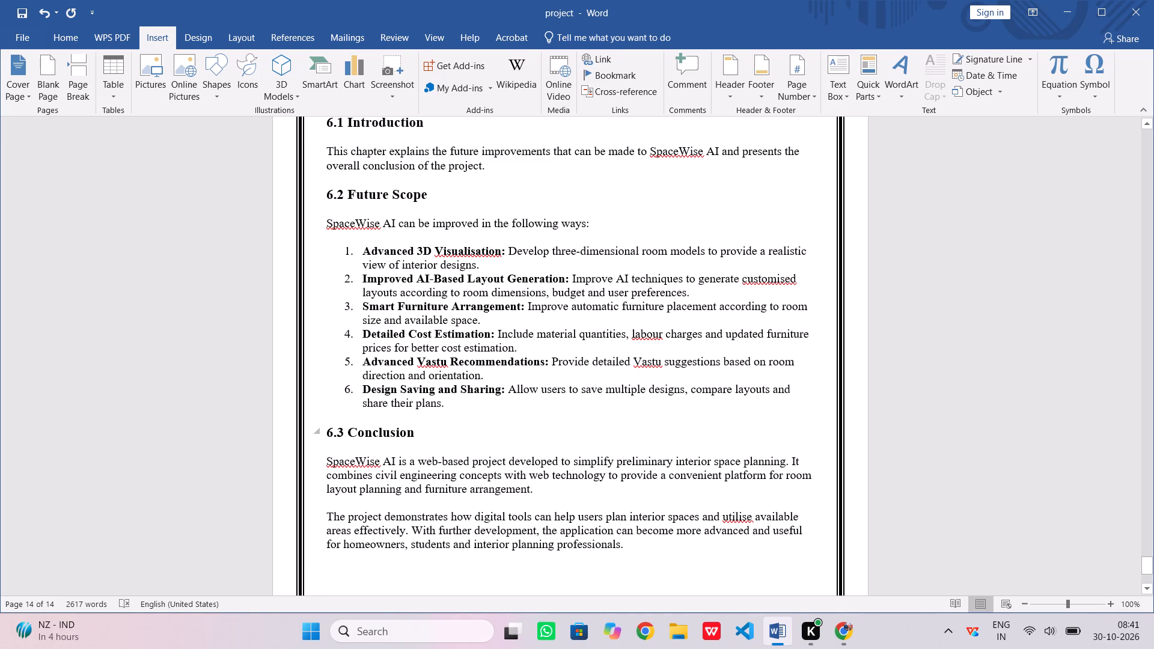
scroll(441, 489, "up", 2)
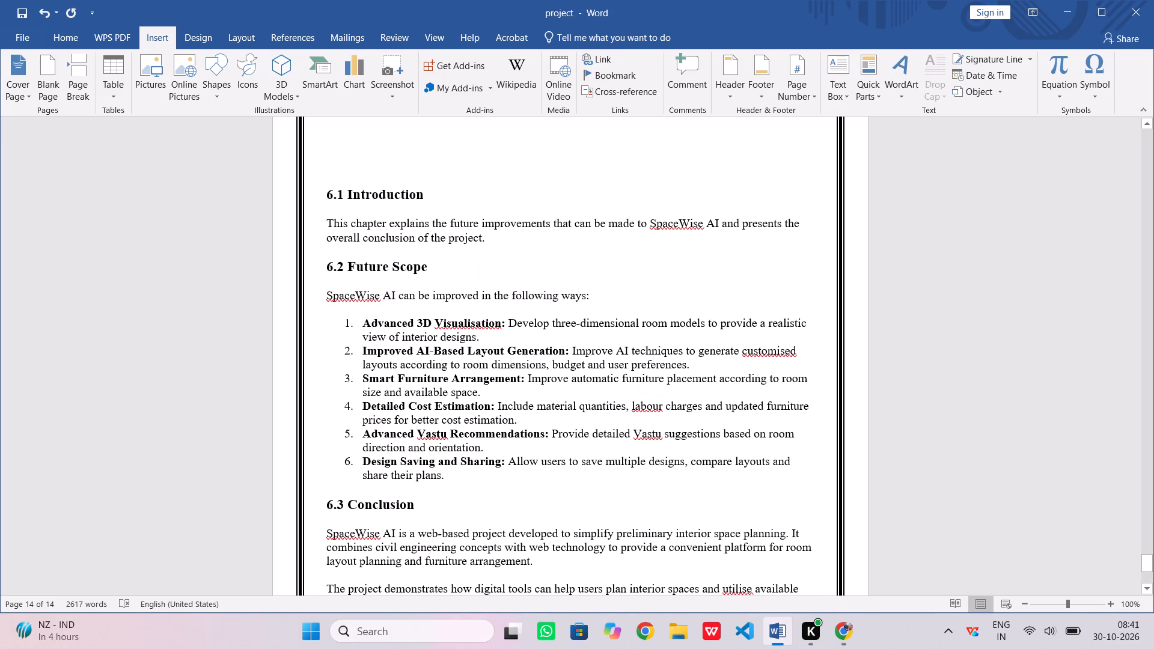
scroll(439, 490, "up", 8)
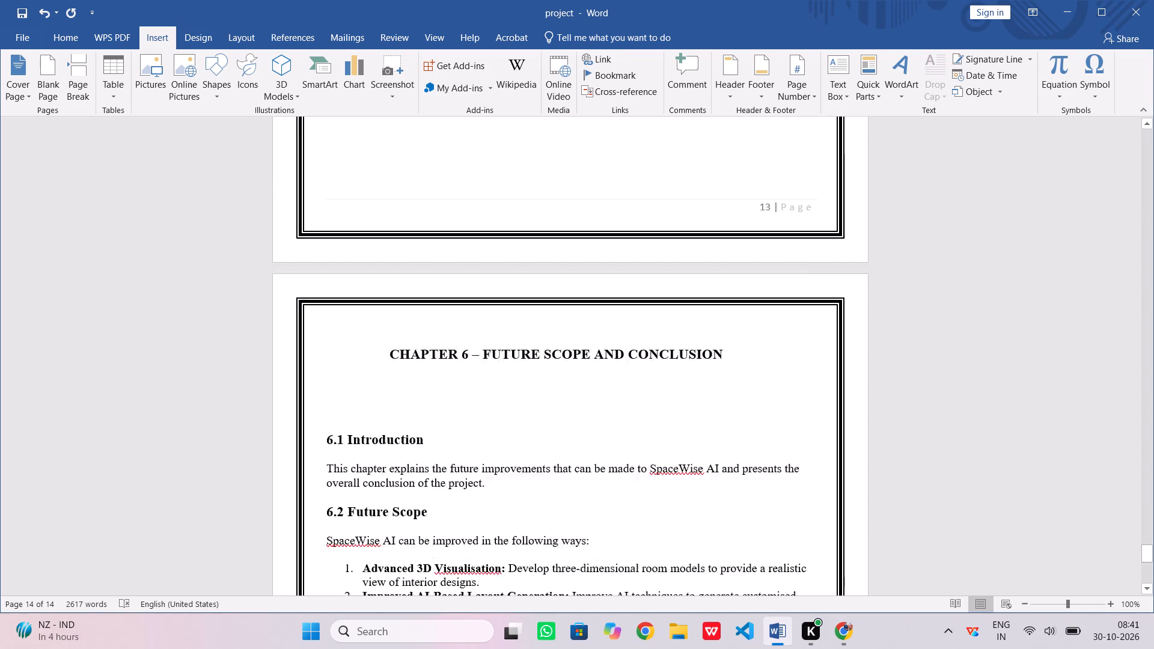
scroll(438, 490, "up", 20)
scroll(438, 490, "up", 9)
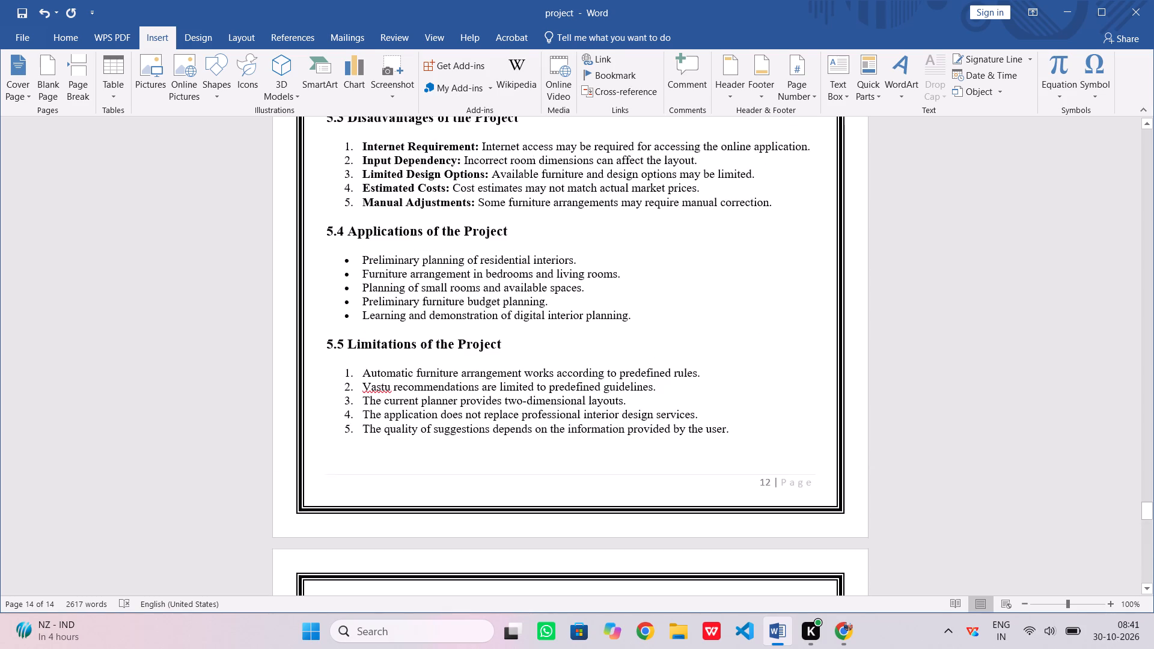
scroll(438, 490, "up", 16)
scroll(437, 490, "up", 5)
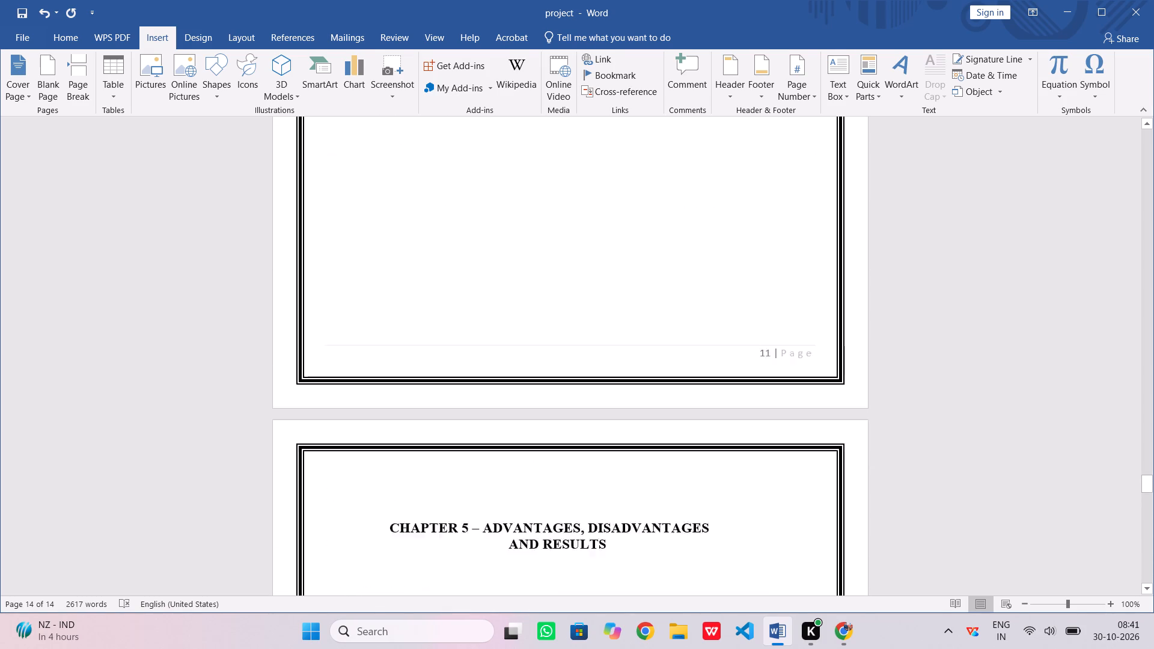
scroll(437, 490, "up", 17)
scroll(435, 484, "up", 9)
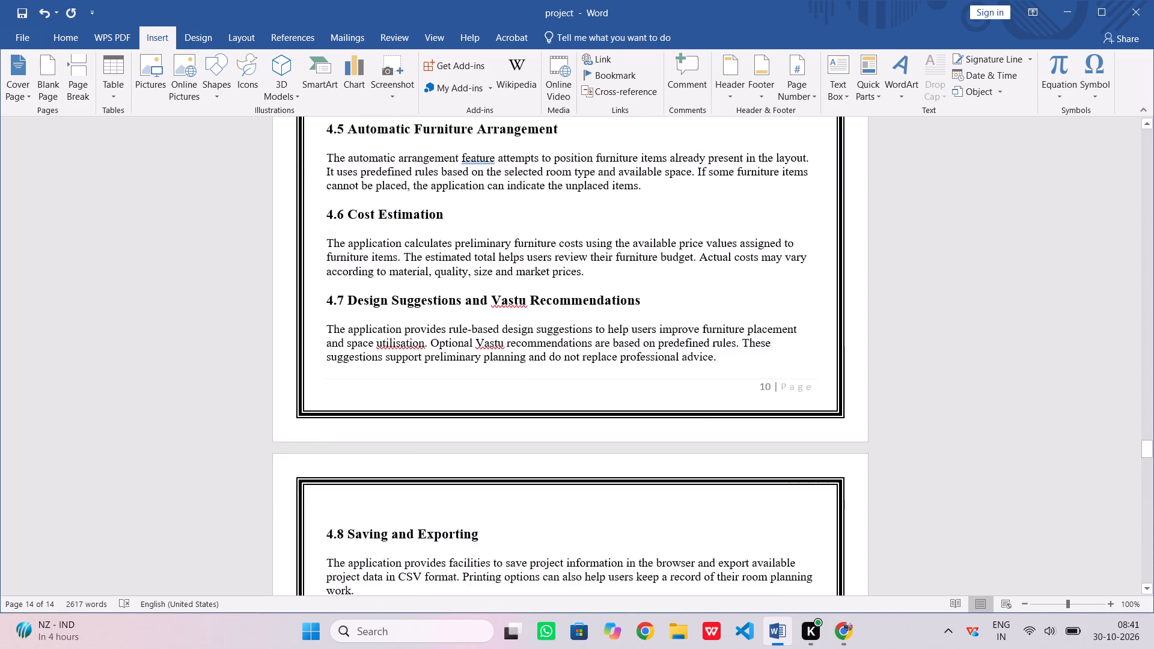
scroll(430, 488, "up", 13)
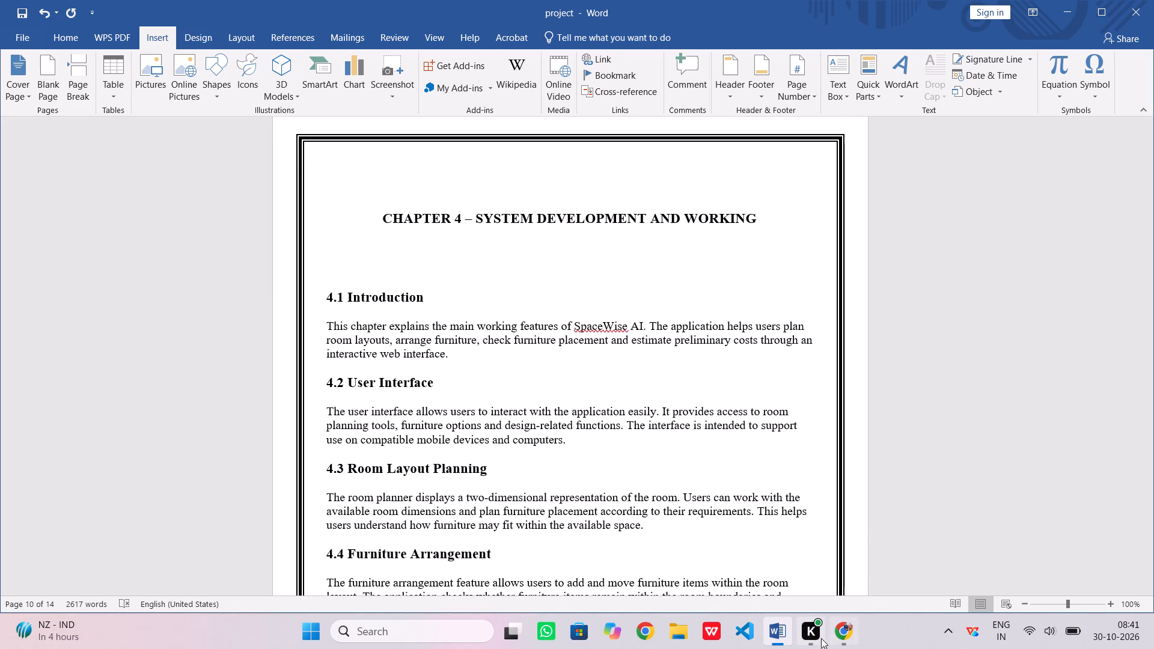
scroll(805, 631, "up", 7)
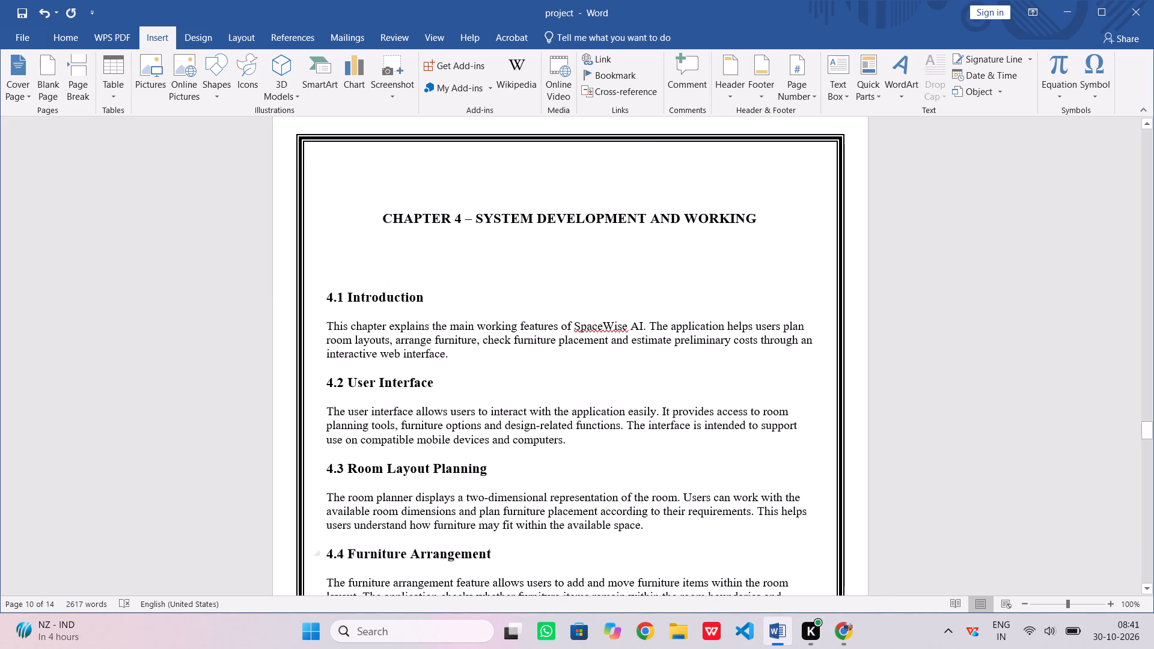
scroll(19, 400, "up", 6)
scroll(403, 385, "up", 20)
scroll(403, 385, "up", 1)
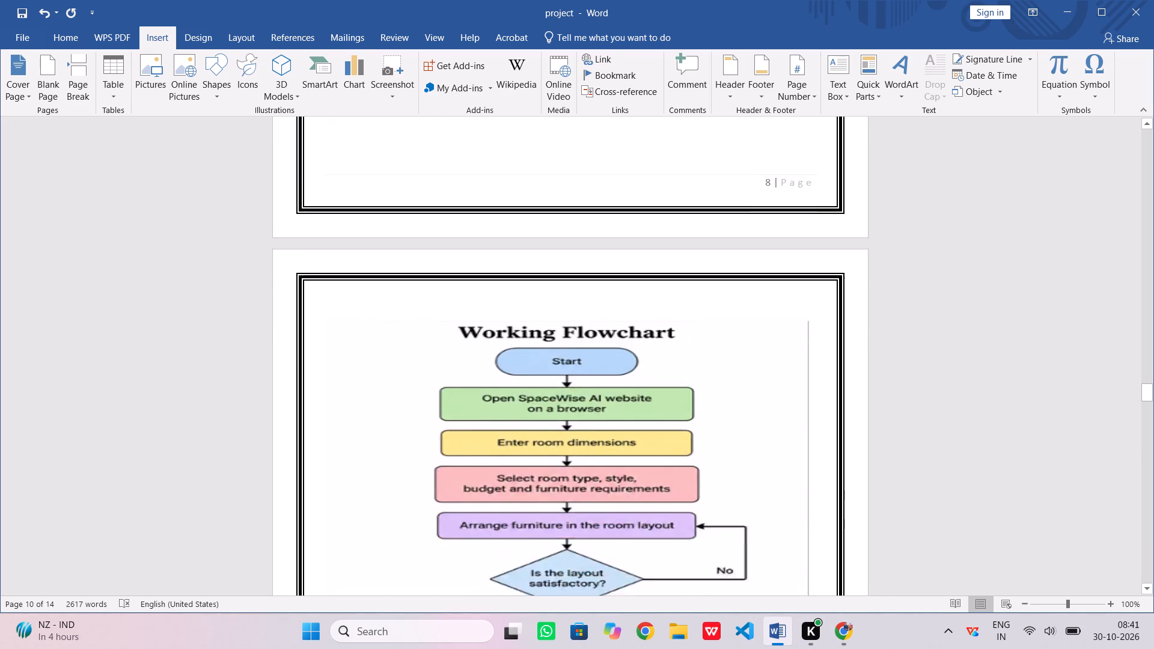
scroll(403, 385, "up", 20)
scroll(403, 385, "up", 11)
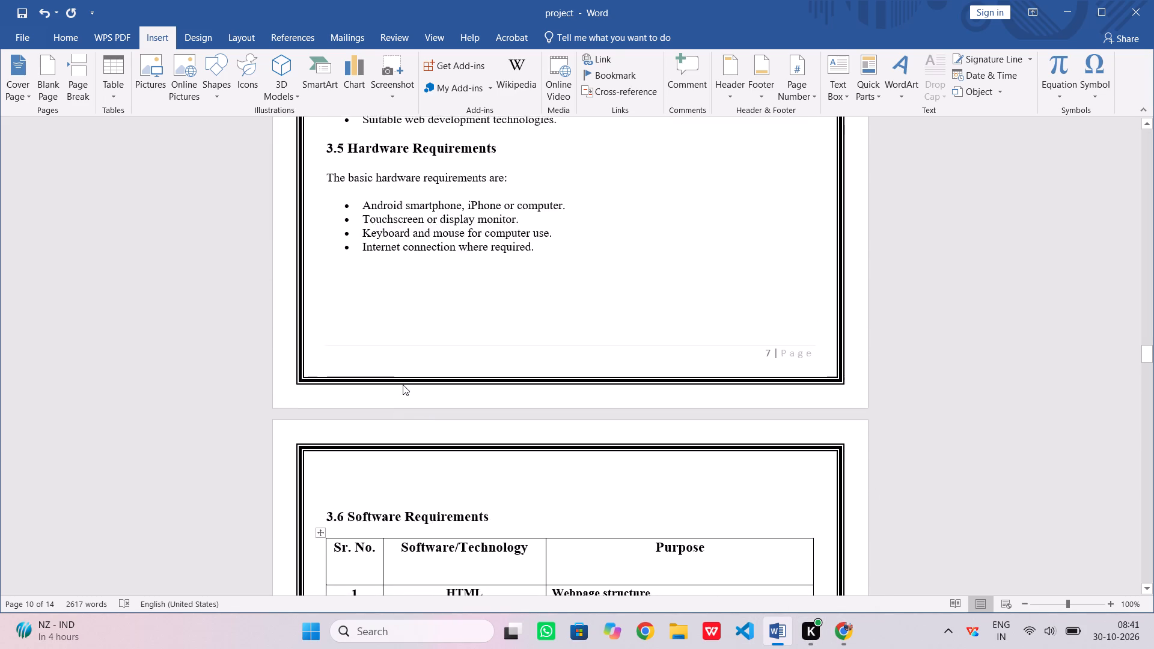
scroll(403, 385, "up", 17)
scroll(403, 385, "up", 7)
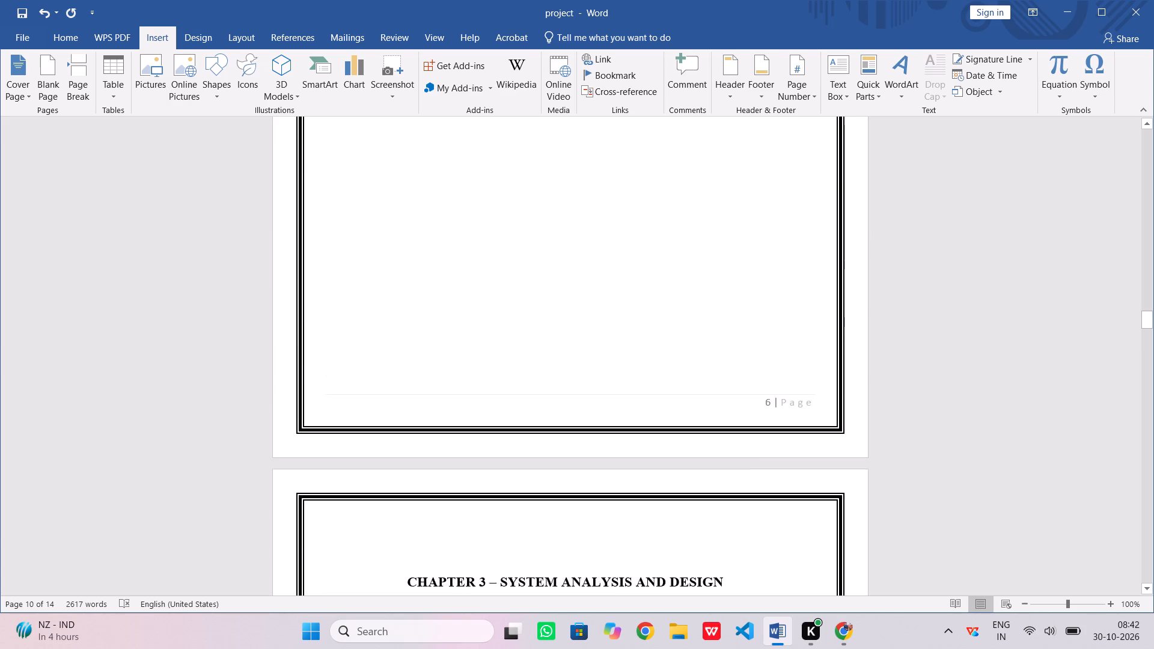
scroll(403, 385, "up", 13)
scroll(405, 385, "up", 20)
scroll(405, 385, "up", 20)
scroll(405, 385, "up", 1)
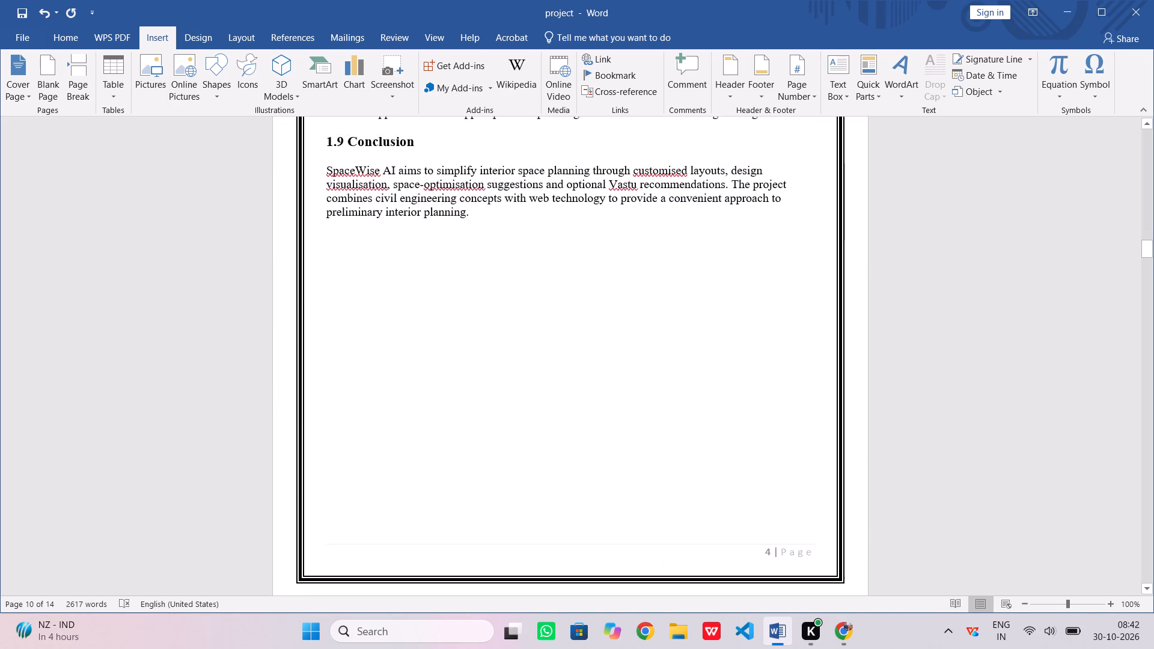
scroll(405, 385, "up", 17)
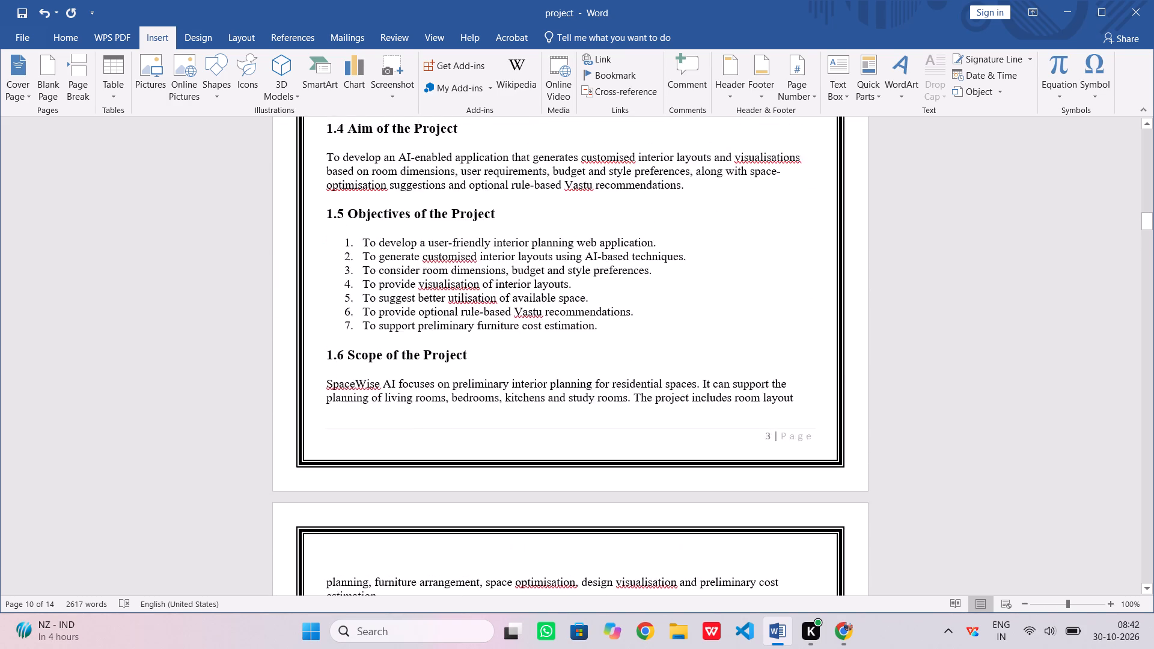
scroll(405, 385, "up", 15)
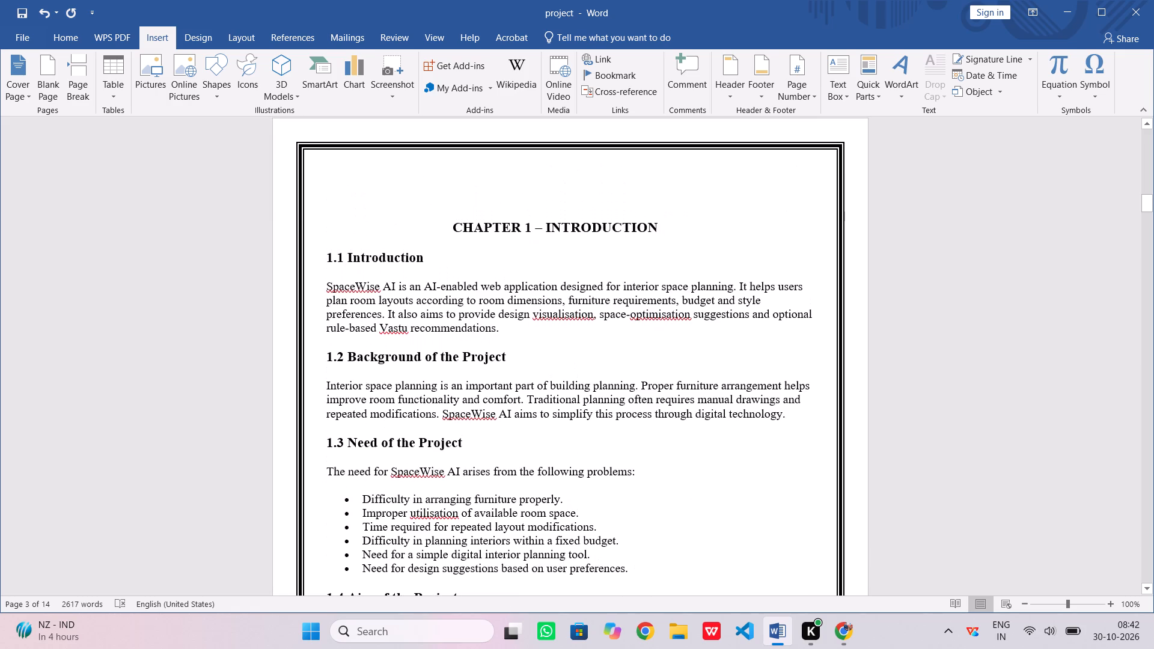
scroll(405, 385, "up", 13)
scroll(405, 385, "up", 8)
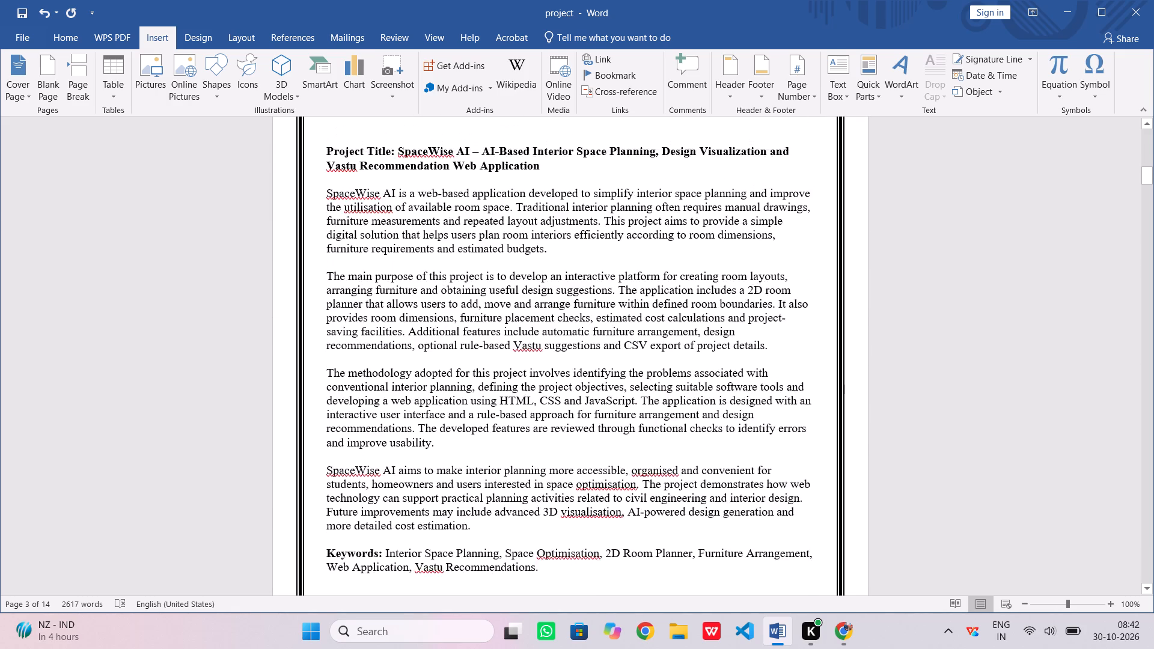
scroll(405, 385, "up", 2)
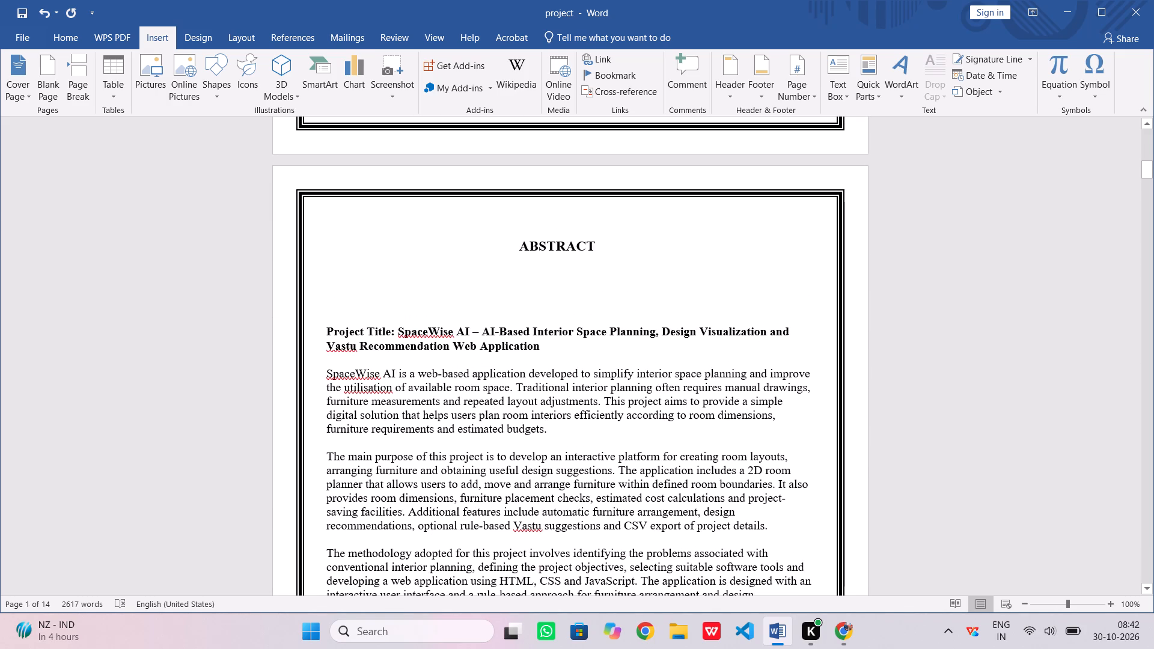
left_click_drag(519, 245, 523, 243)
left_click_drag(523, 243, 597, 244)
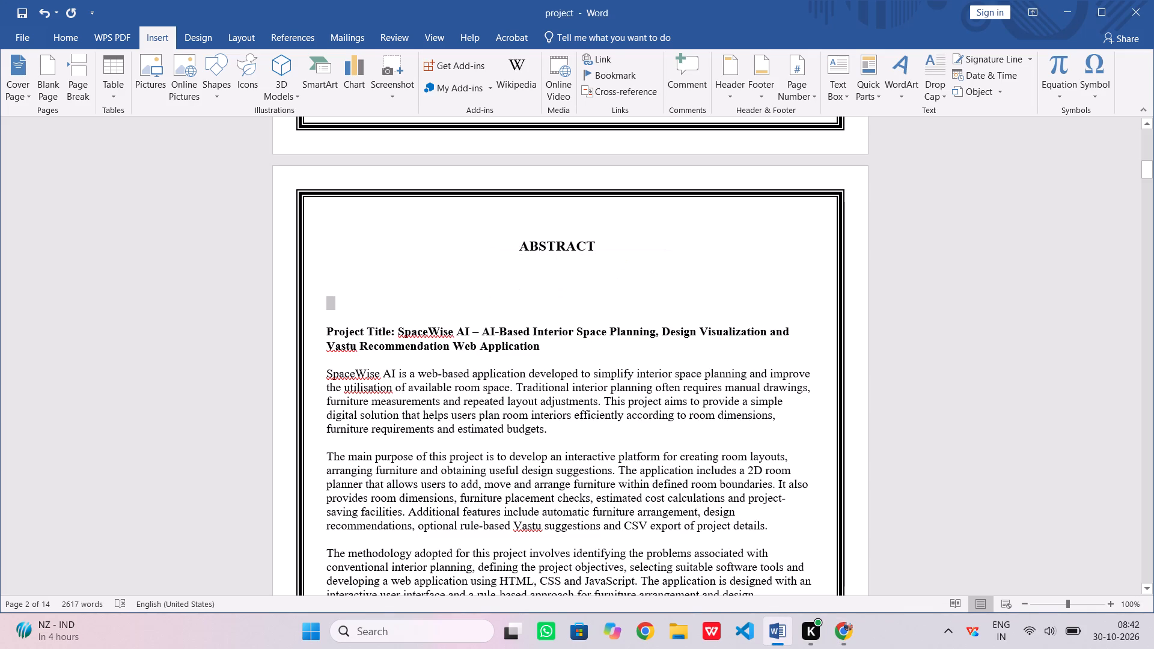
left_click_drag(328, 330, 528, 407)
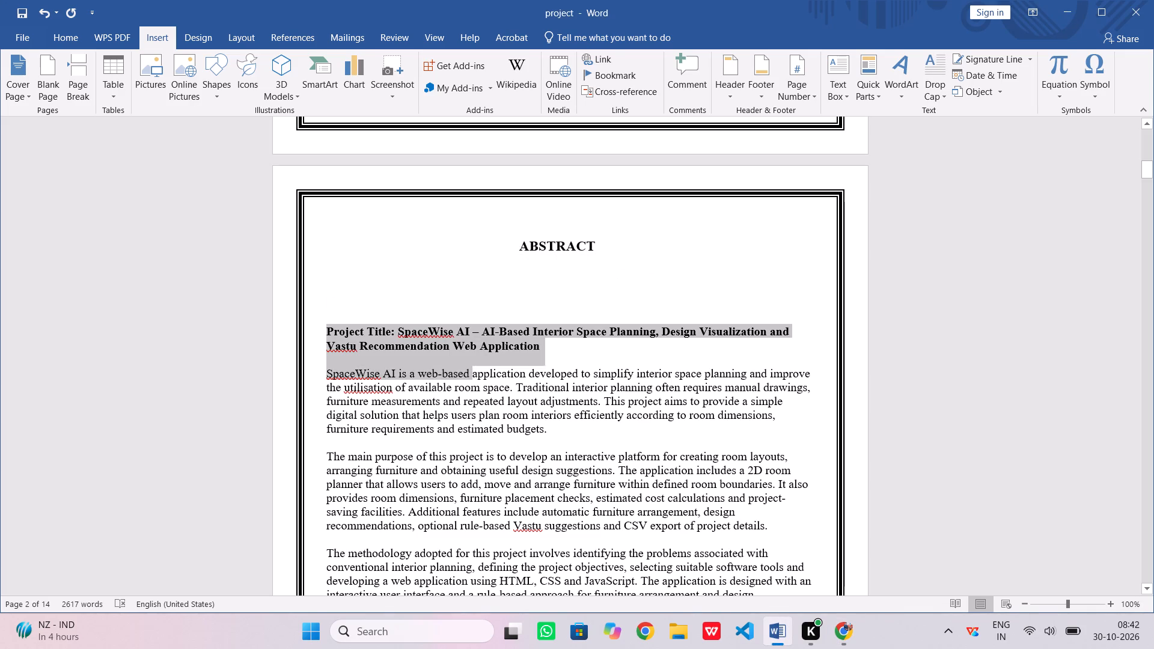
left_click_drag(528, 407, 585, 428)
key("Delete")
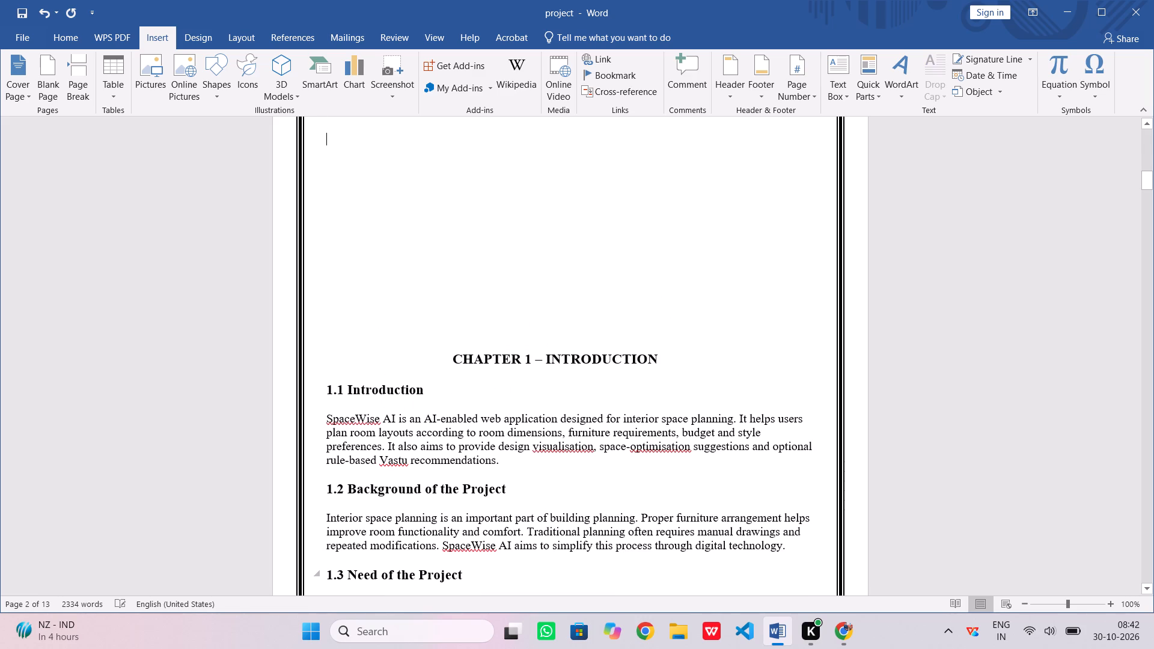
scroll(516, 252, "up", 11)
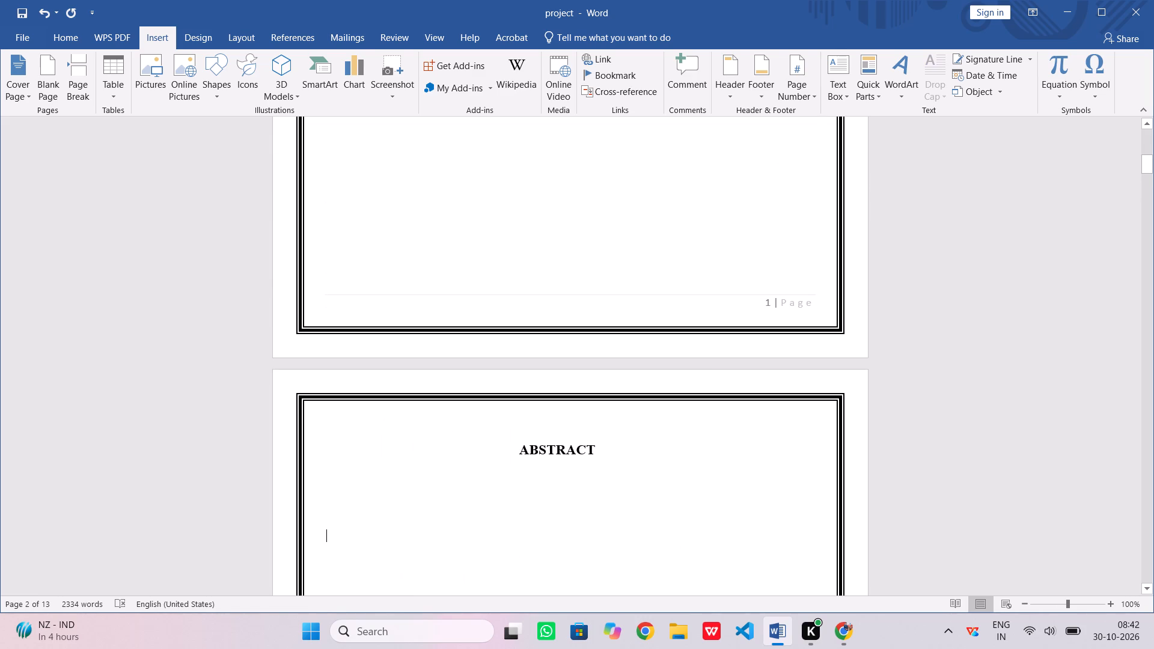
left_click(522, 455)
left_click_drag(522, 455, 573, 454)
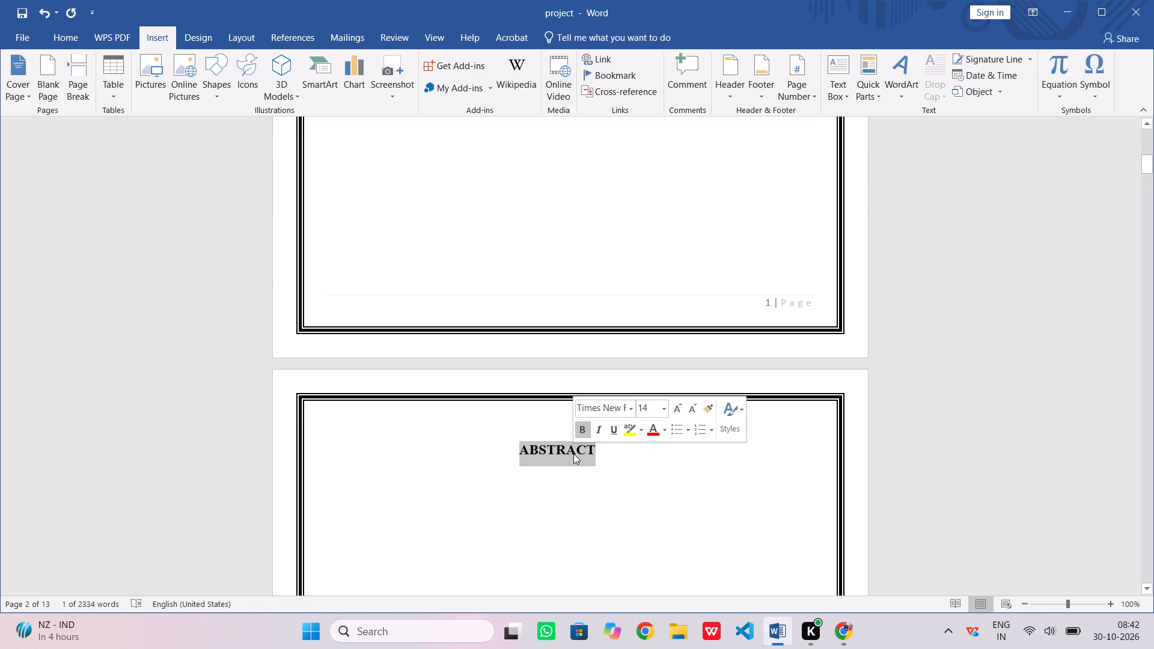
key("Delete")
Insert blank lines before the CHAPTER 1 – INTRODUCTION heading until it starts on a new page after the emptied abstract page.
scroll(575, 454, "up", 16)
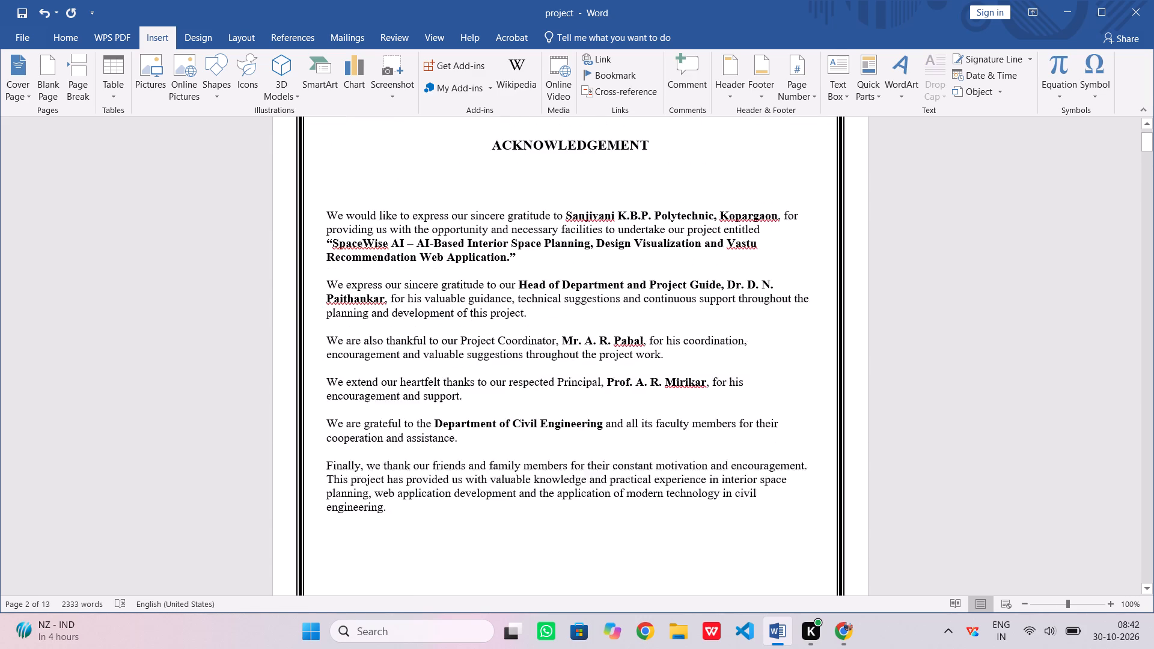
scroll(583, 449, "up", 6)
scroll(583, 449, "down", 18)
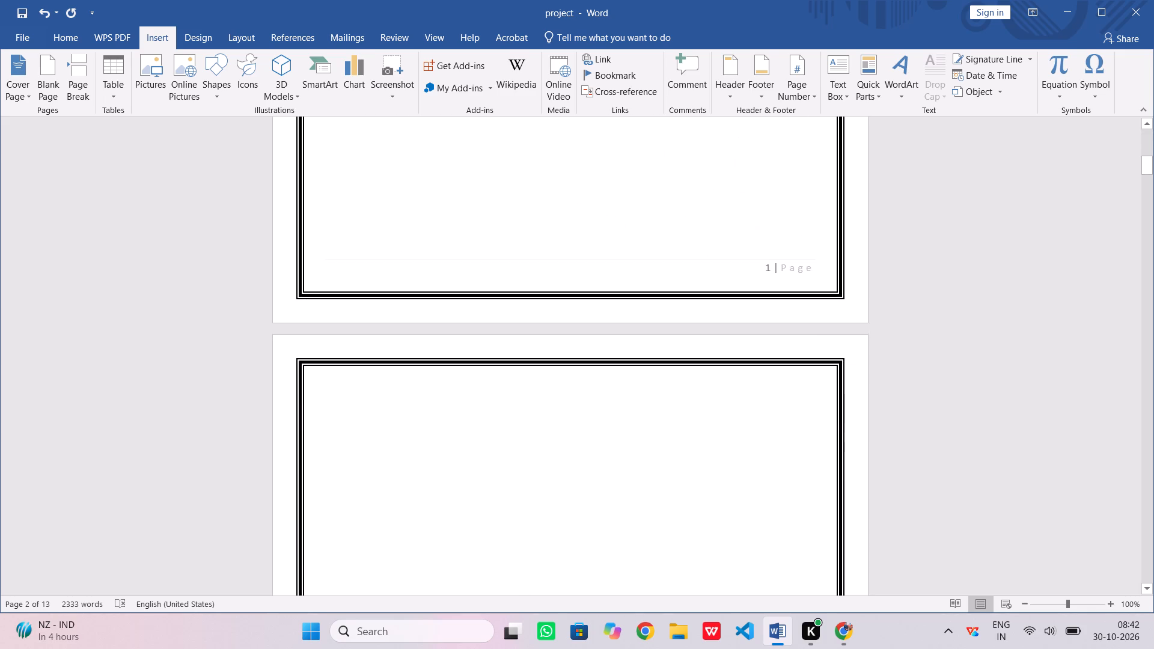
scroll(580, 452, "down", 17)
scroll(579, 452, "down", 6)
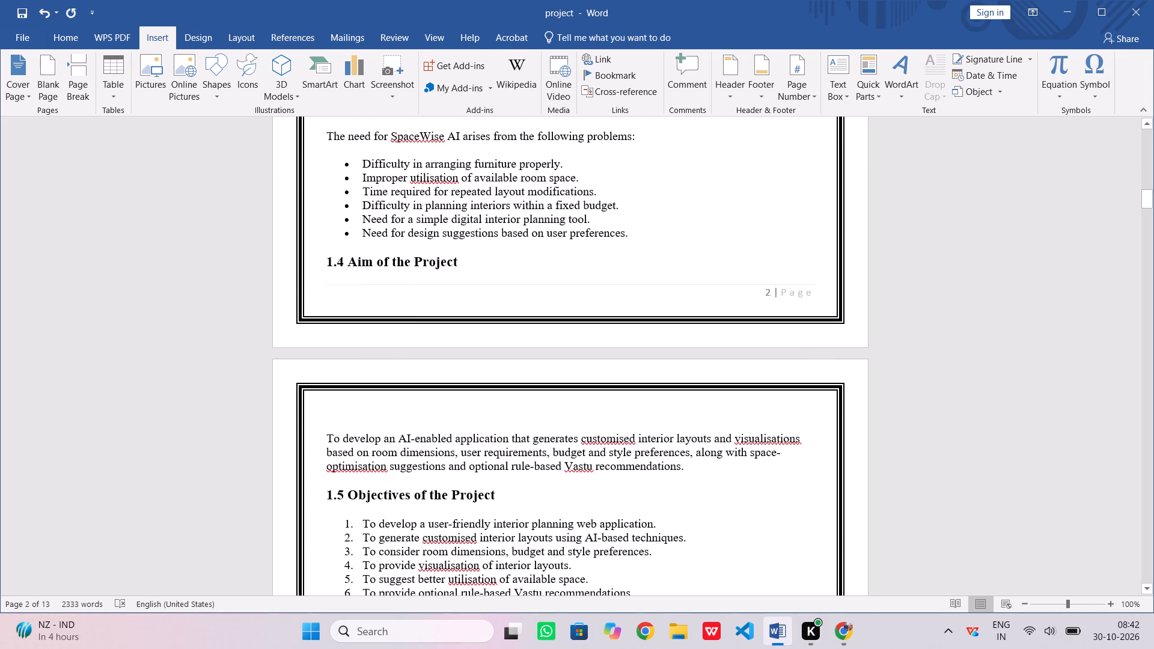
scroll(578, 453, "up", 11)
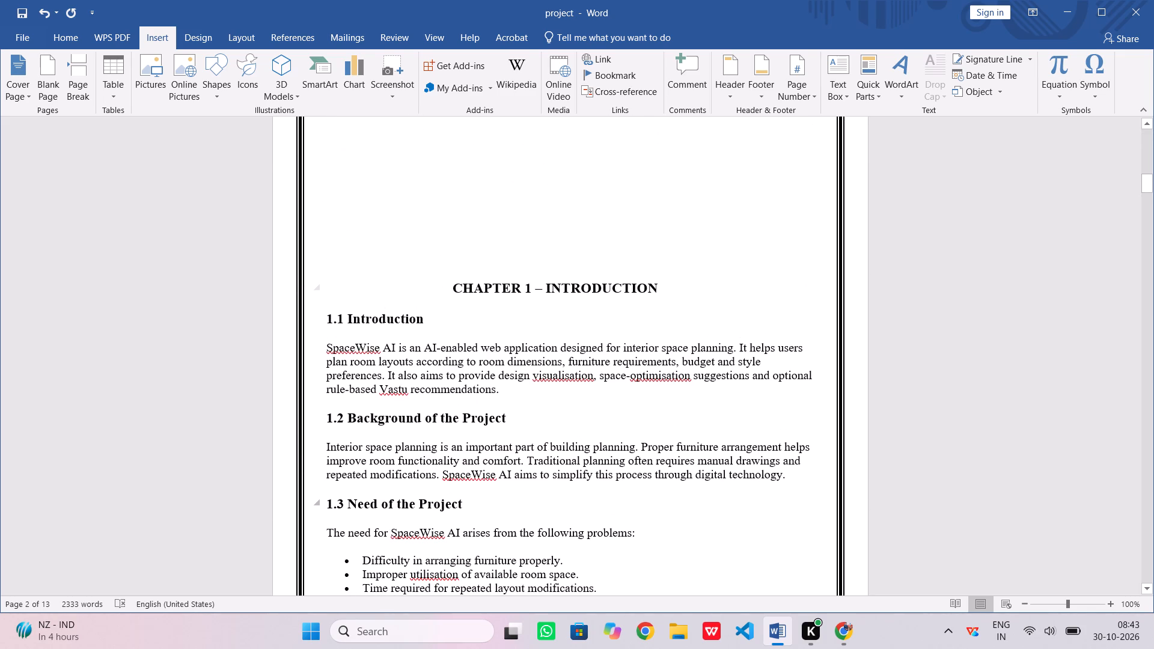
left_click(451, 284)
key("shift+Return")
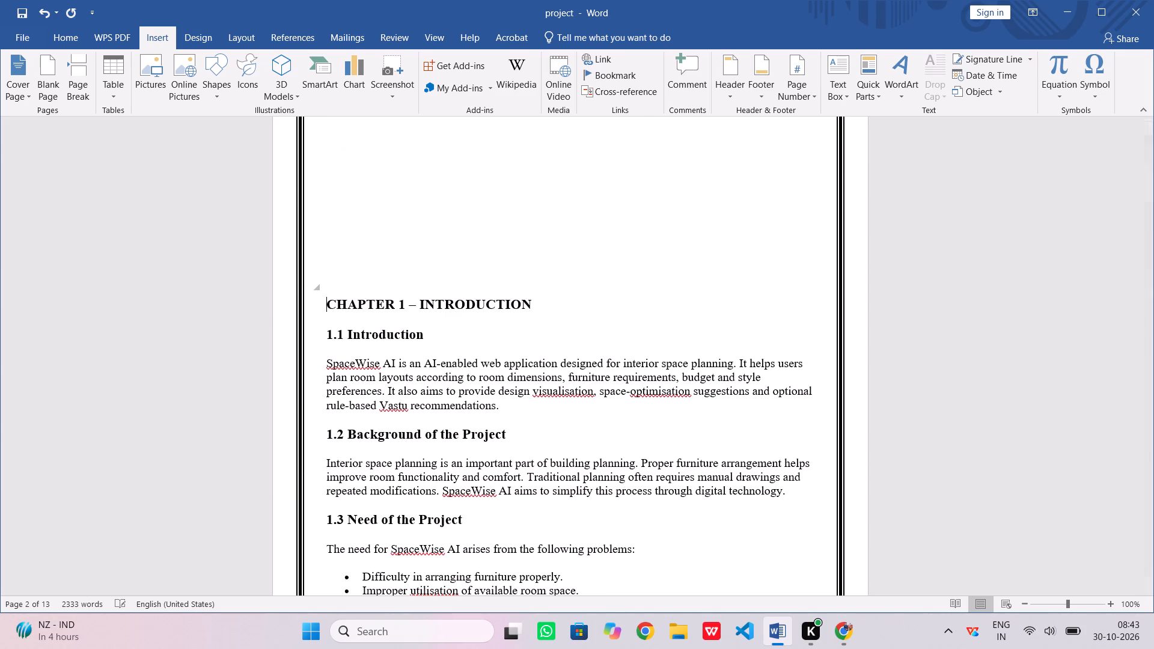
key("shift+Return")
key("shift+Return")
key("shift+Return")
key("Return")
key("shift+Return")
key("Return")
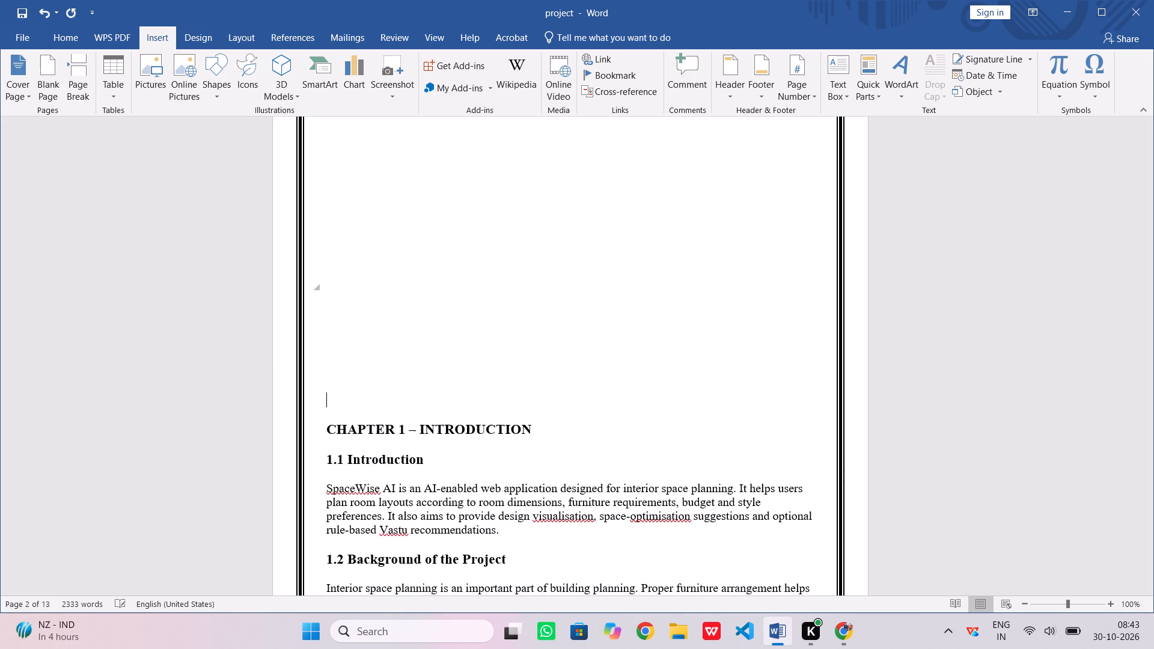
key("shift+Return")
key("Return")
key("shift+Return")
key("Return")
key("Return")
key("Return")
key("Return")
key("Return")
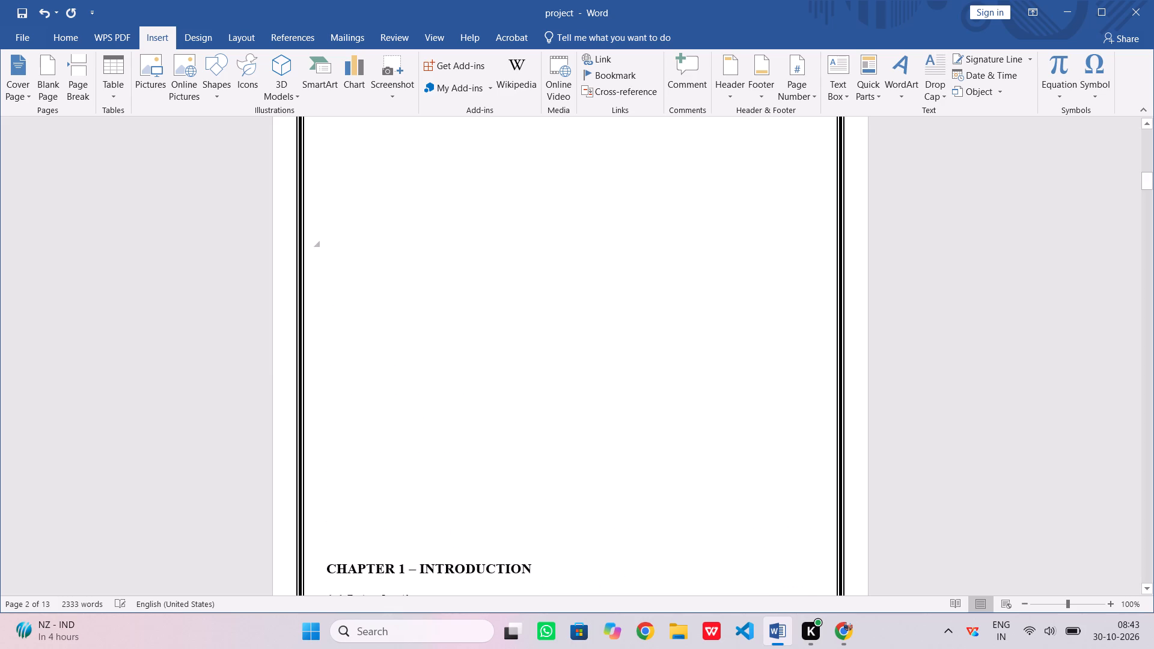
key("shift+Return")
key("shift+Return")
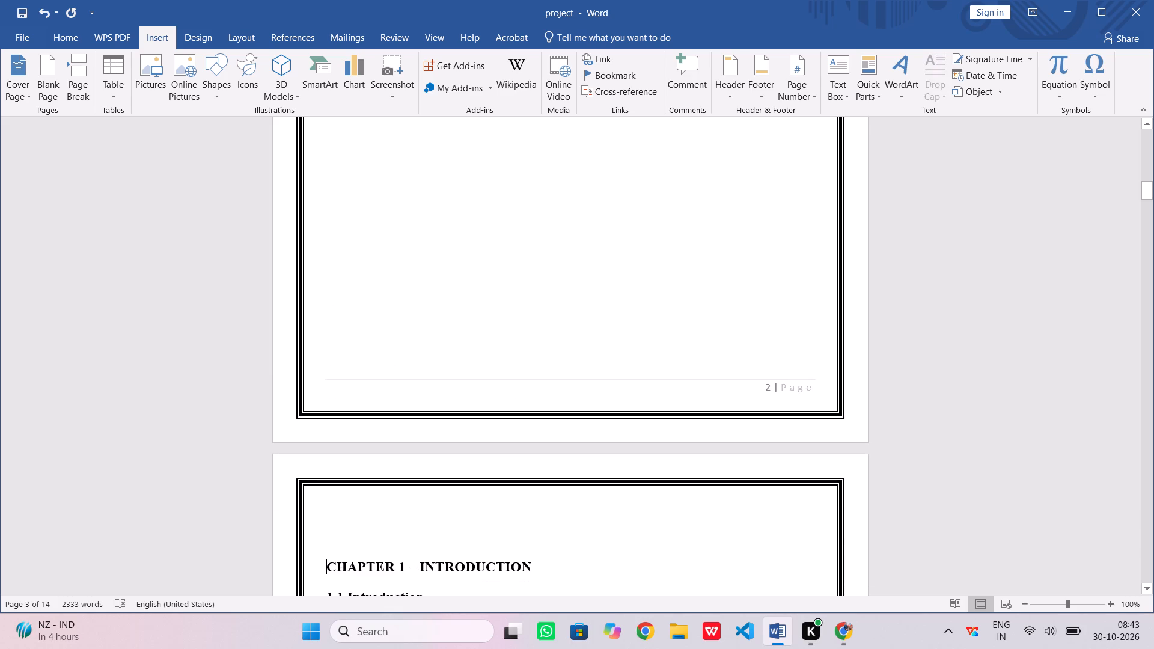
Centre the CHAPTER 1 – INTRODUCTION heading again by adding leading spaces.
key("space")
key("space")
key("space")
key("space")
key("space")
key("space")
key("space")
key("space")
key("space")
key("space")
key("space")
key("space")
key("space")
key("space")
key("space")
key("space")
key("space")
key("space")
key("space")
key("space")
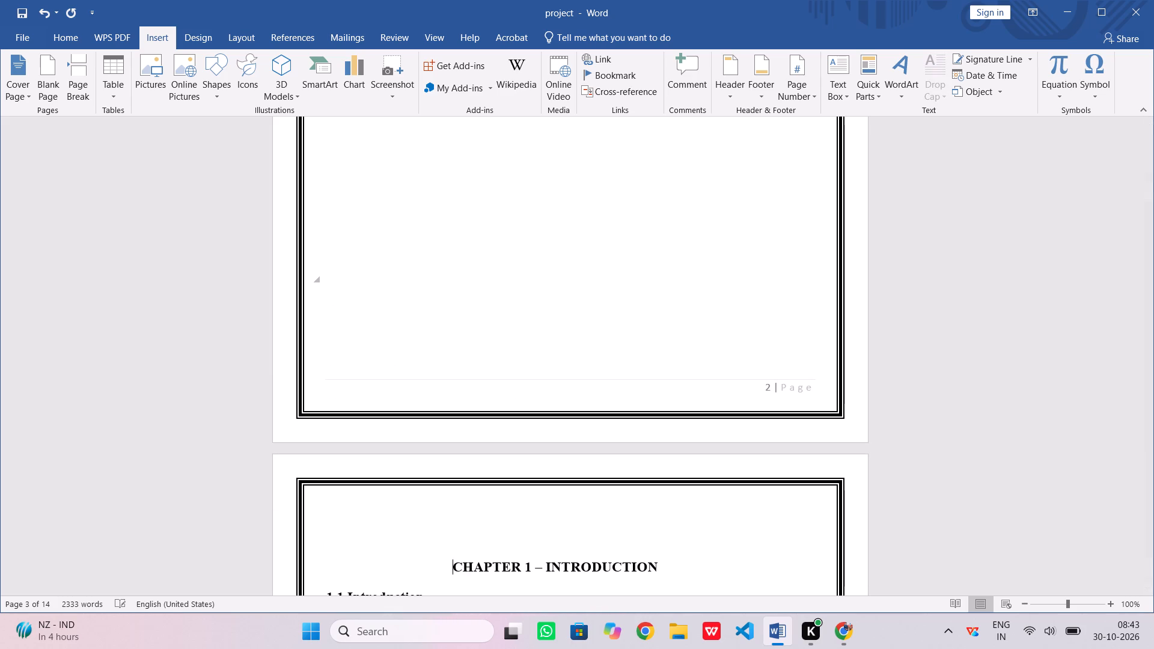
Paste the copied ChatGPT abstract near the top of the blank page 2.
scroll(452, 285, "up", 15)
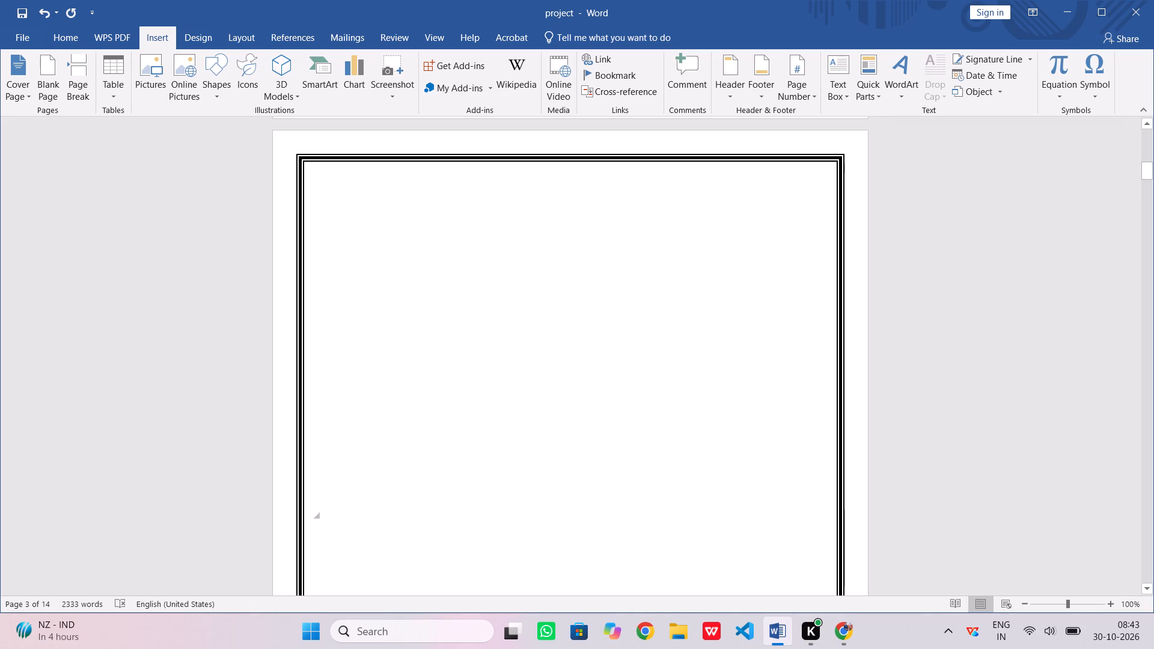
left_click(346, 260)
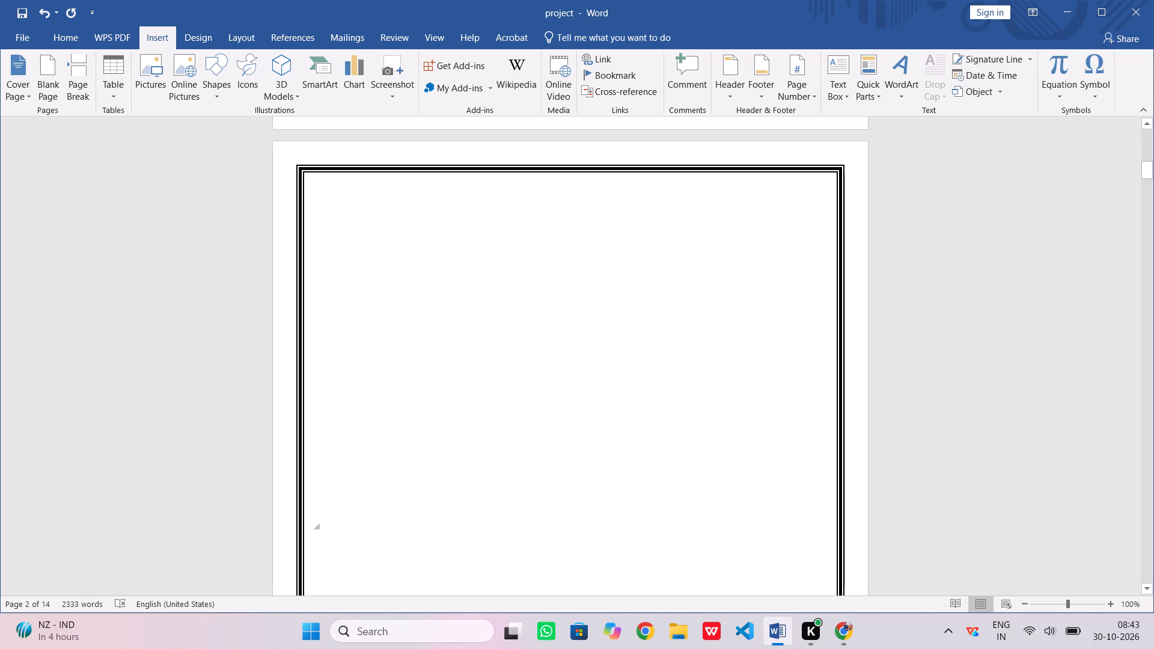
key("ctrl+v")
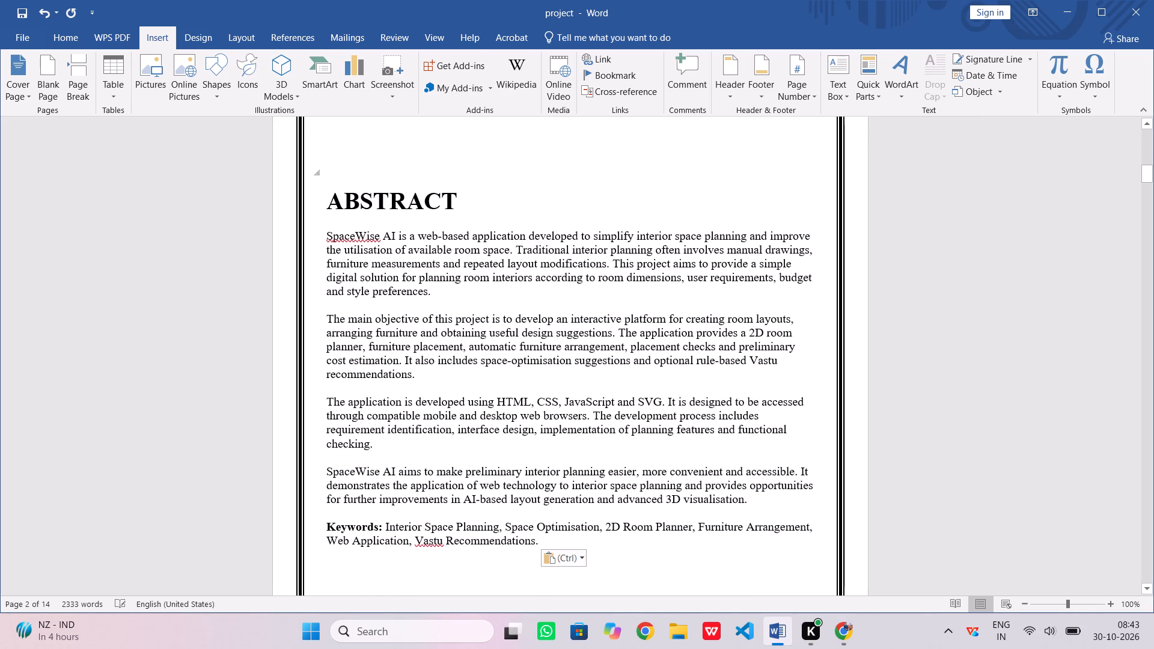
Shift the pasted ABSTRACT heading towards the centre of the page by adding leading spaces.
left_click(331, 203)
key("space")
key("space")
key("space")
key("space")
key("space")
key("space")
key("space")
key("space")
key("space")
key("space")
key("space")
key("space")
key("space")
key("space")
key("space")
key("space")
key("space")
key("space")
key("space")
key("space")
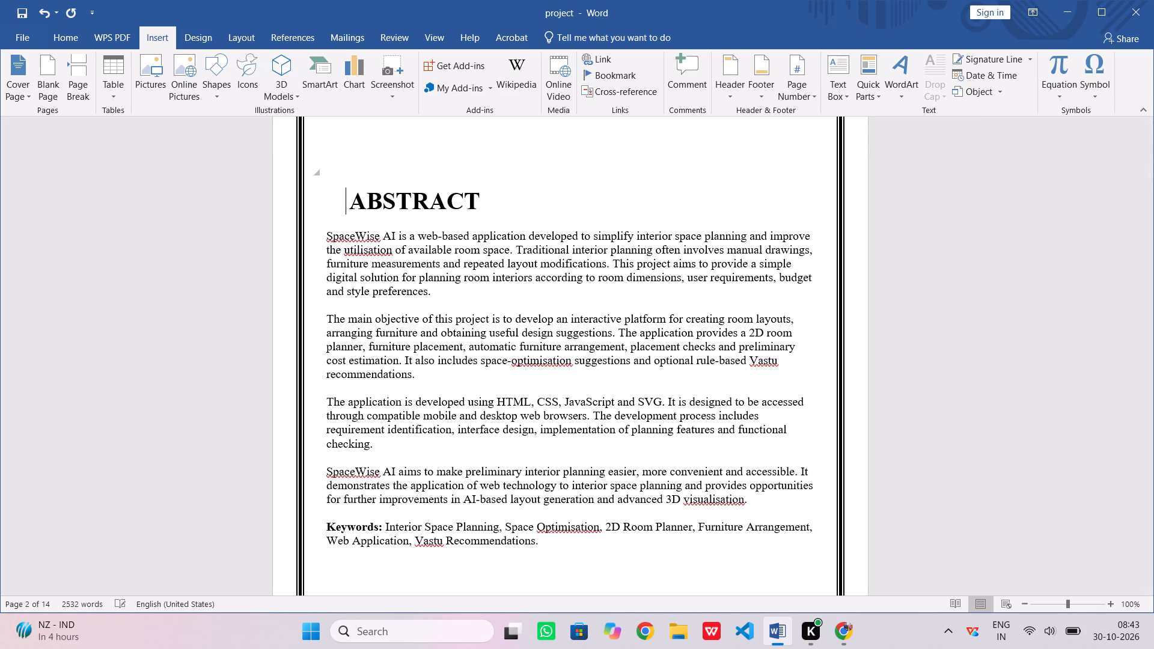
Set the ABSTRACT heading's font size to 14.
left_click(448, 206)
left_click_drag(448, 206, 487, 198)
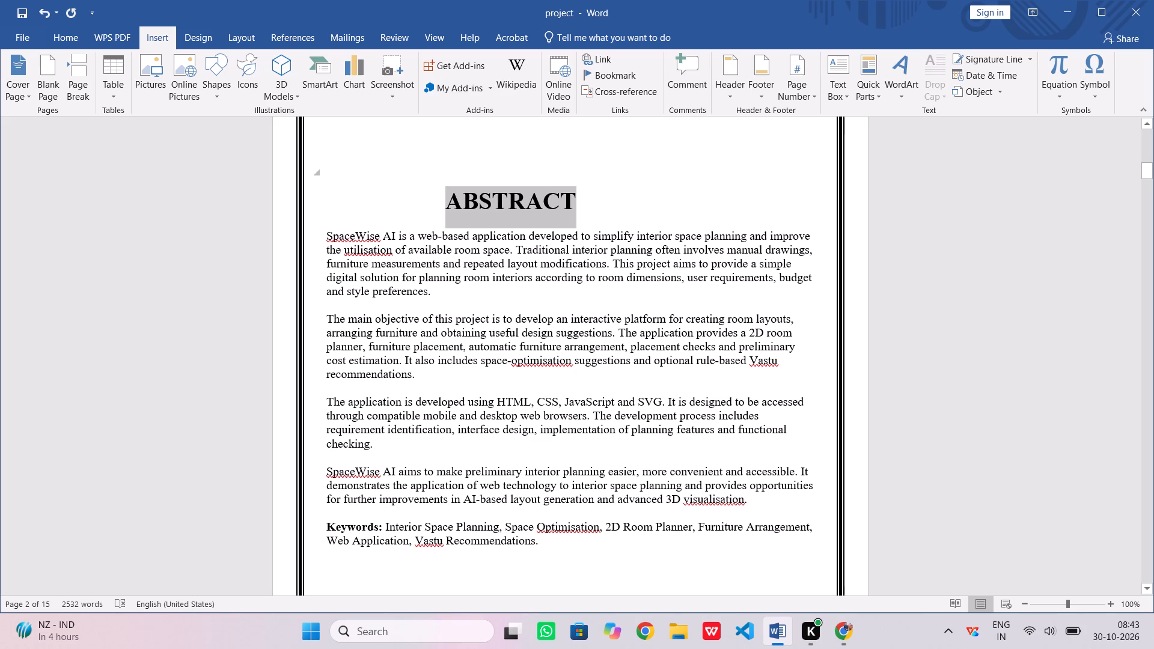
left_click_drag(487, 198, 532, 201)
double_click(603, 157)
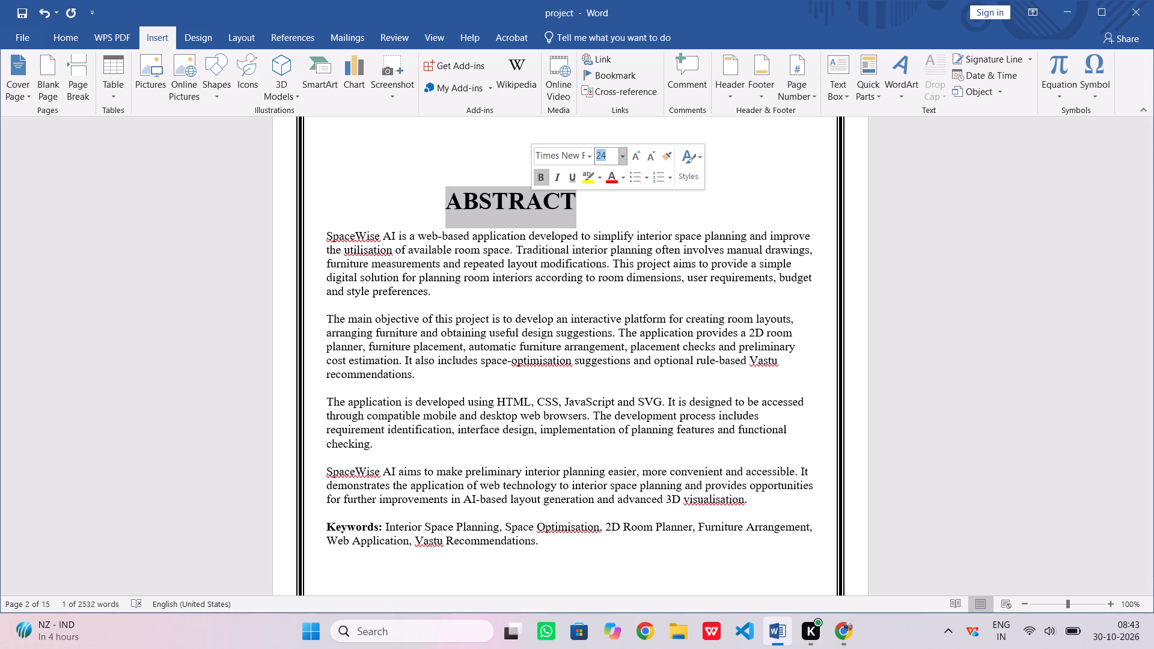
type("14")
key("Return")
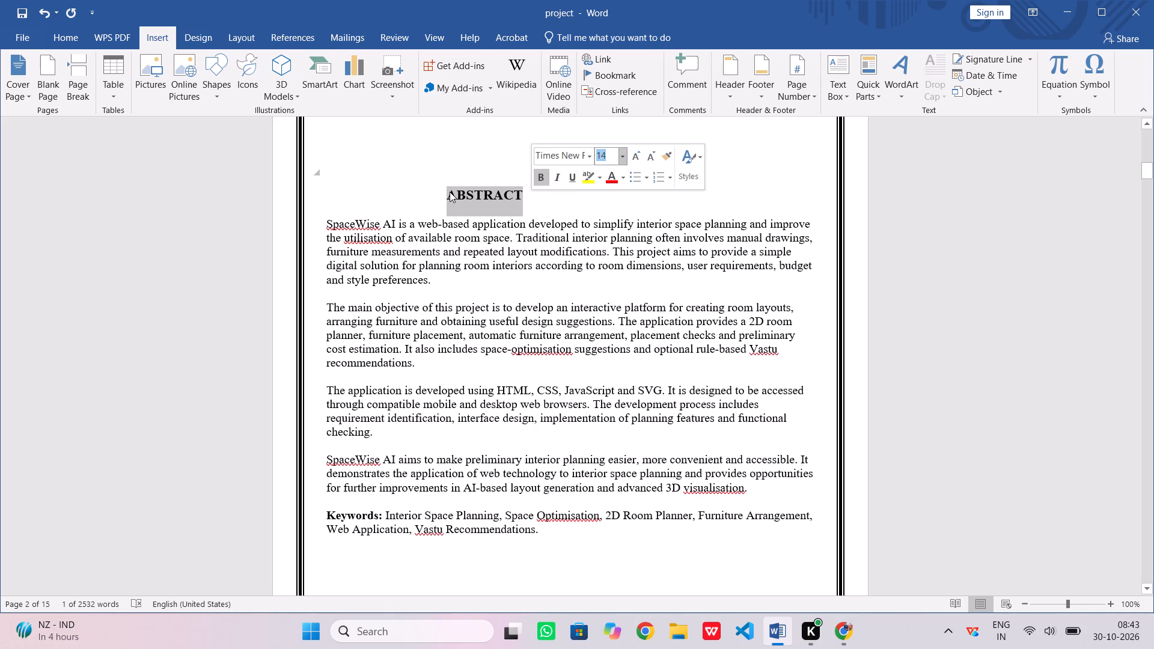
Adjust the leading spaces so the resized ABSTRACT heading sits roughly centred above the abstract text.
left_click(450, 192)
key("space")
key("space")
key("space")
key("space")
key("space")
key("space")
key("space")
key("space")
key("space")
scroll(443, 201, "up", 4)
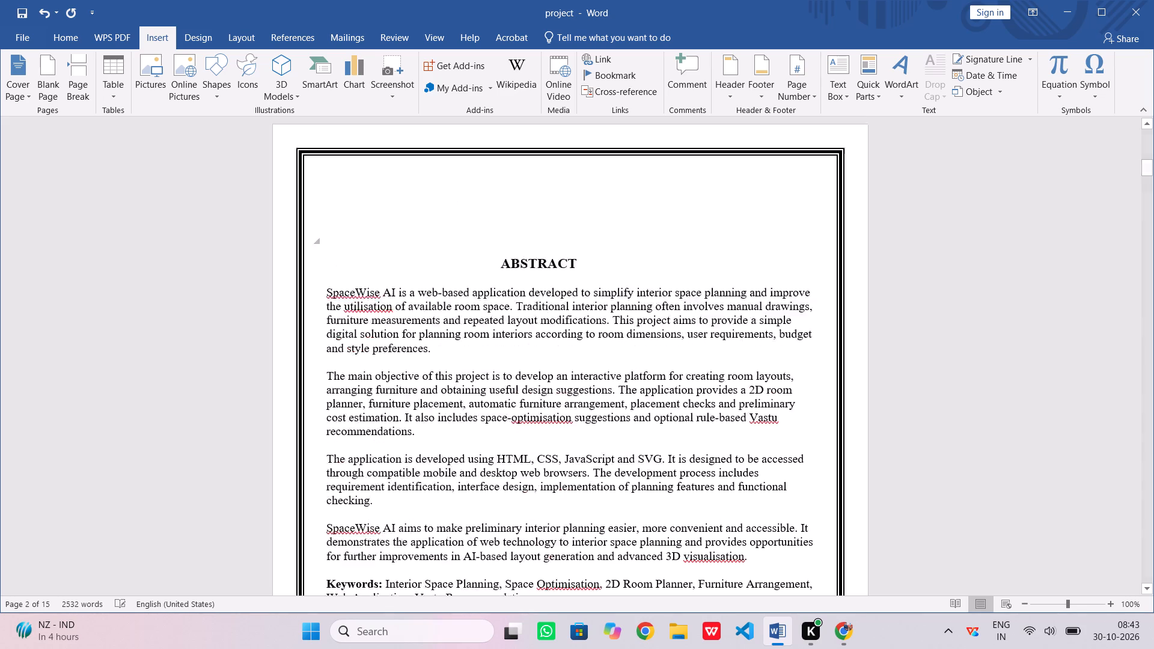
key("BackSpace")
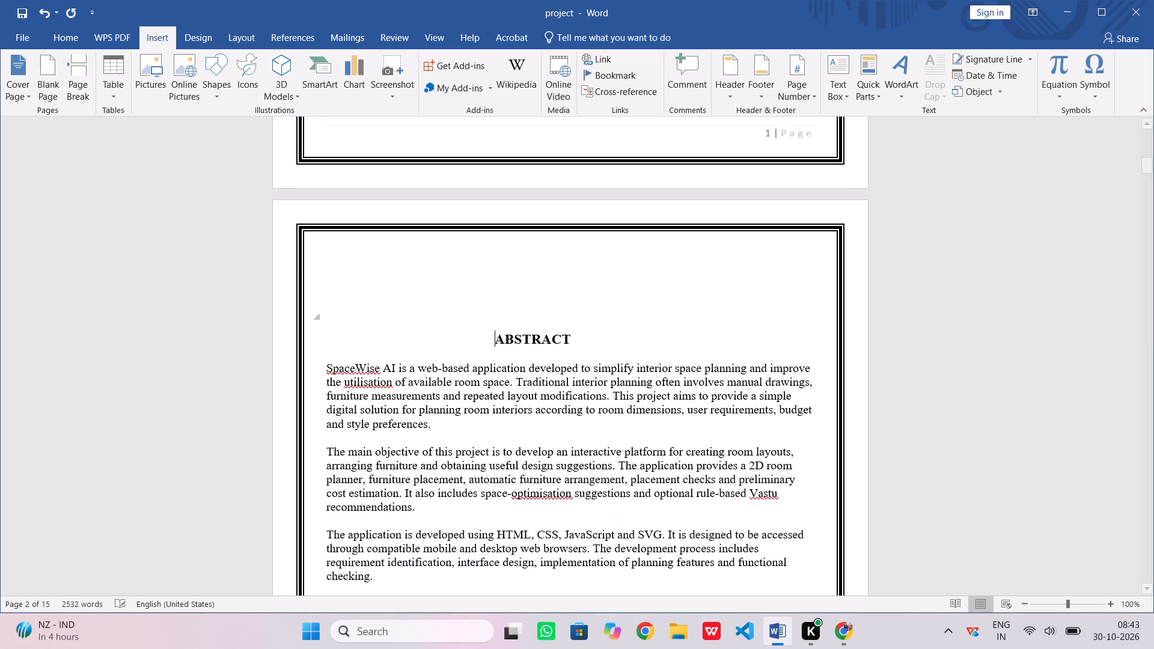
key("BackSpace")
key("BackSpace")
key("space")
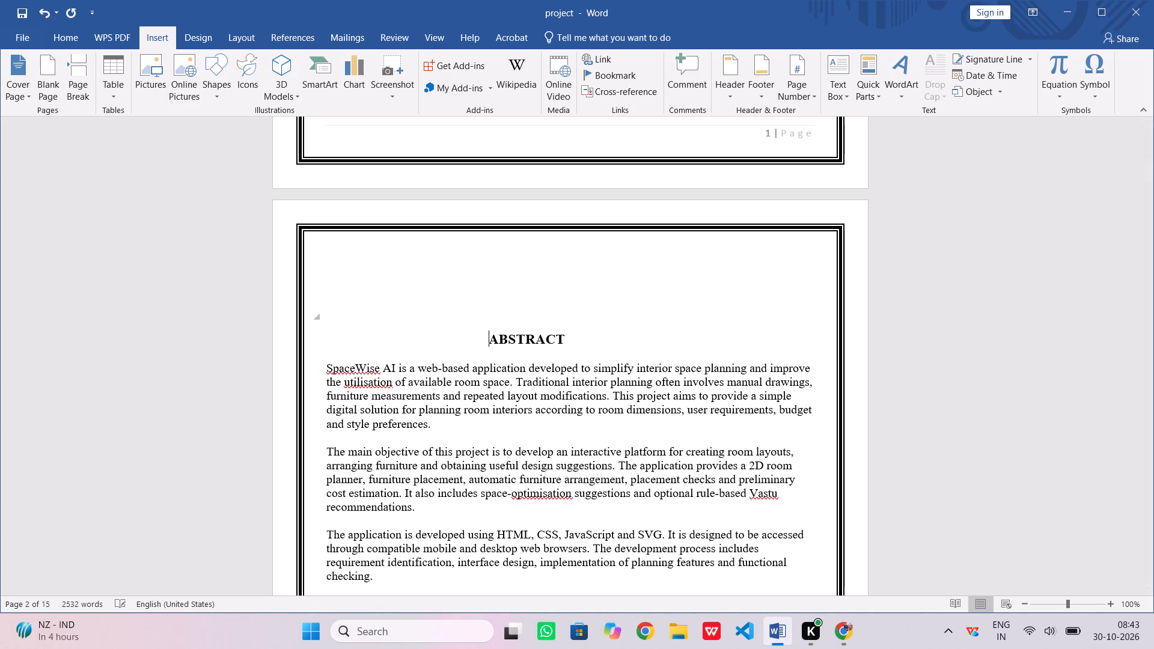
key("space")
key("space")
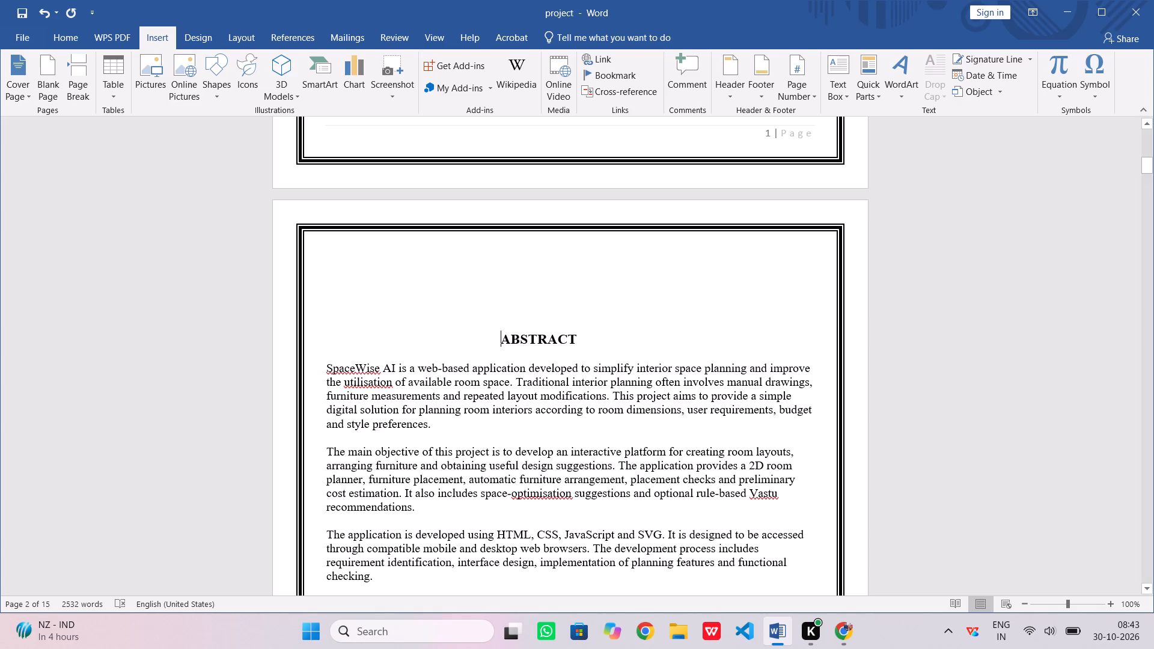
Insert two line breaks between the ABSTRACT heading and the first abstract paragraph.
double_click(323, 367)
left_click(323, 367)
key("shift+Return")
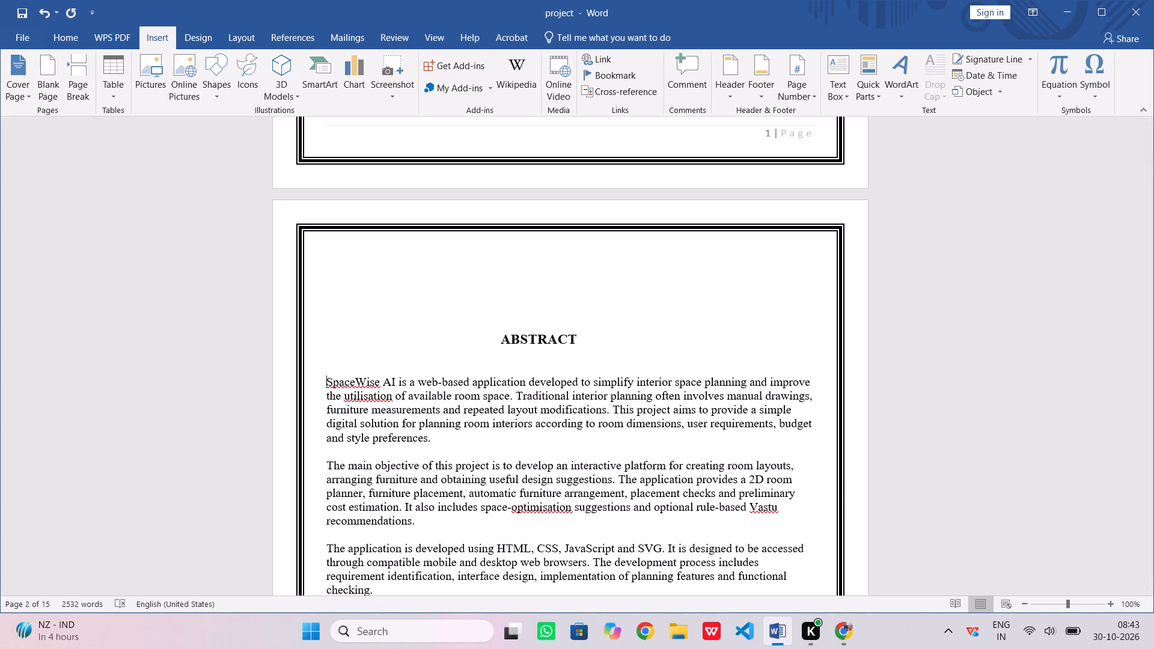
key("shift+Return")
Review the Abstract and Acknowledgement pages, comparing their heading placement and spacing.
scroll(323, 367, "up", 1)
scroll(411, 338, "down", 5)
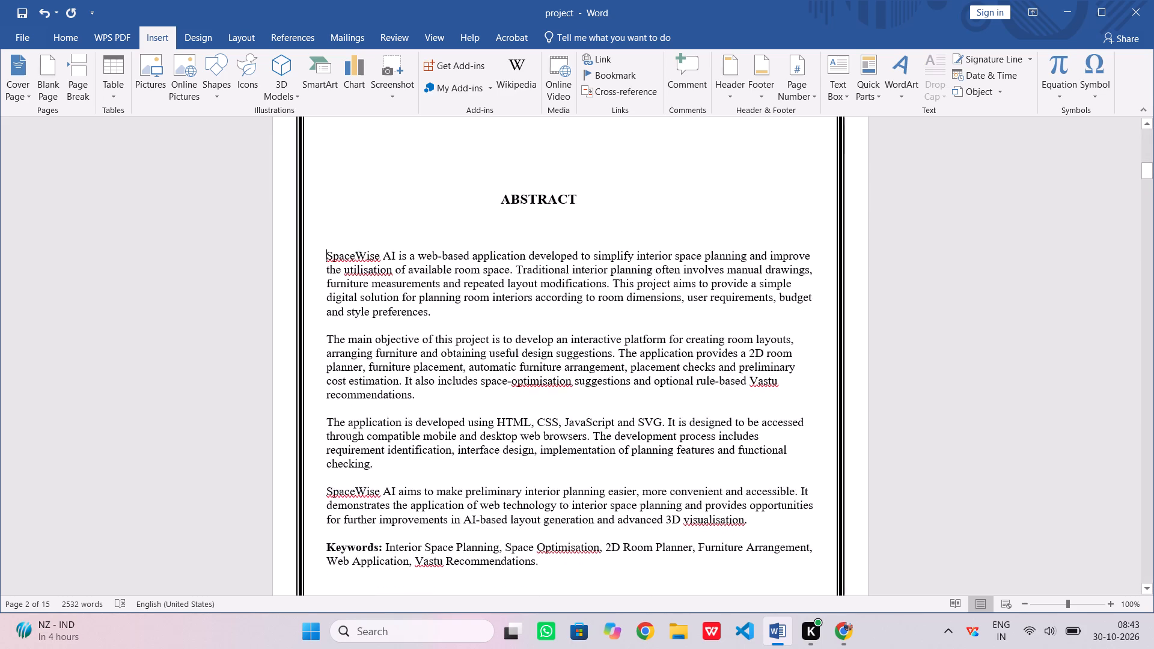
scroll(411, 338, "down", 4)
scroll(411, 338, "up", 1)
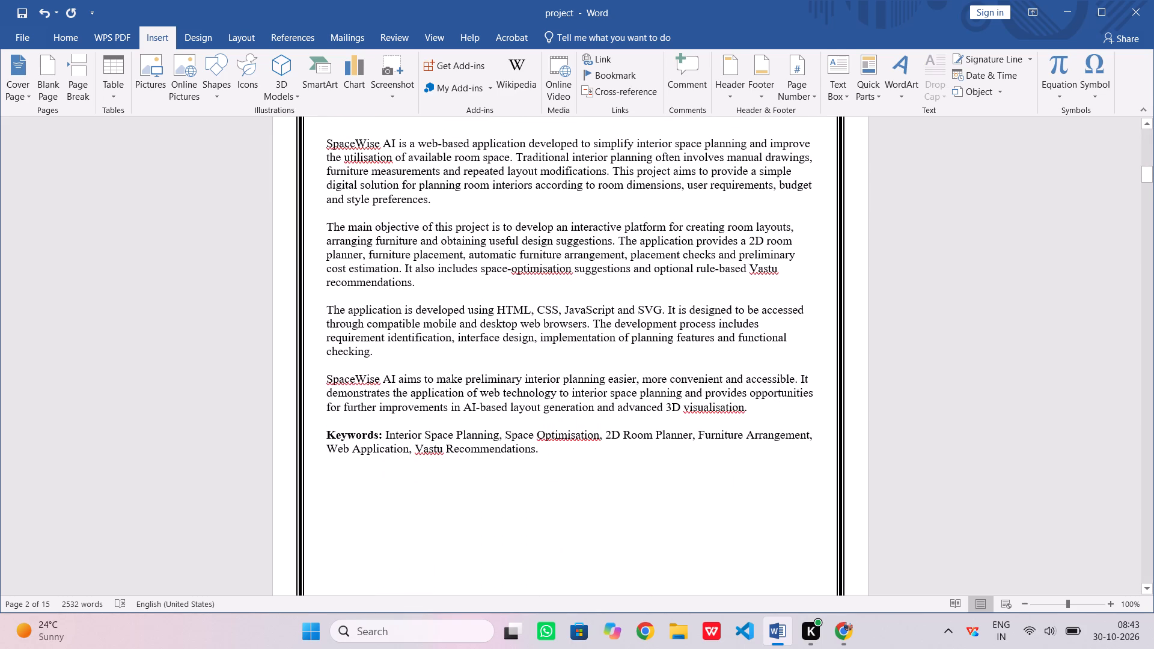
scroll(496, 480, "up", 20)
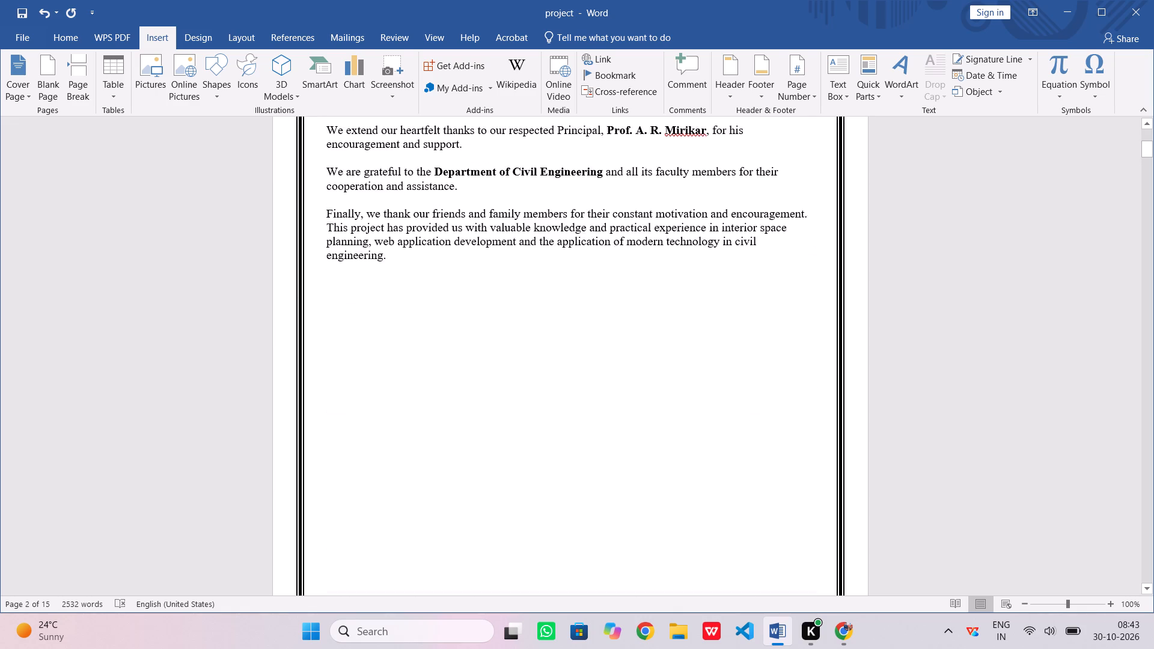
scroll(497, 480, "up", 6)
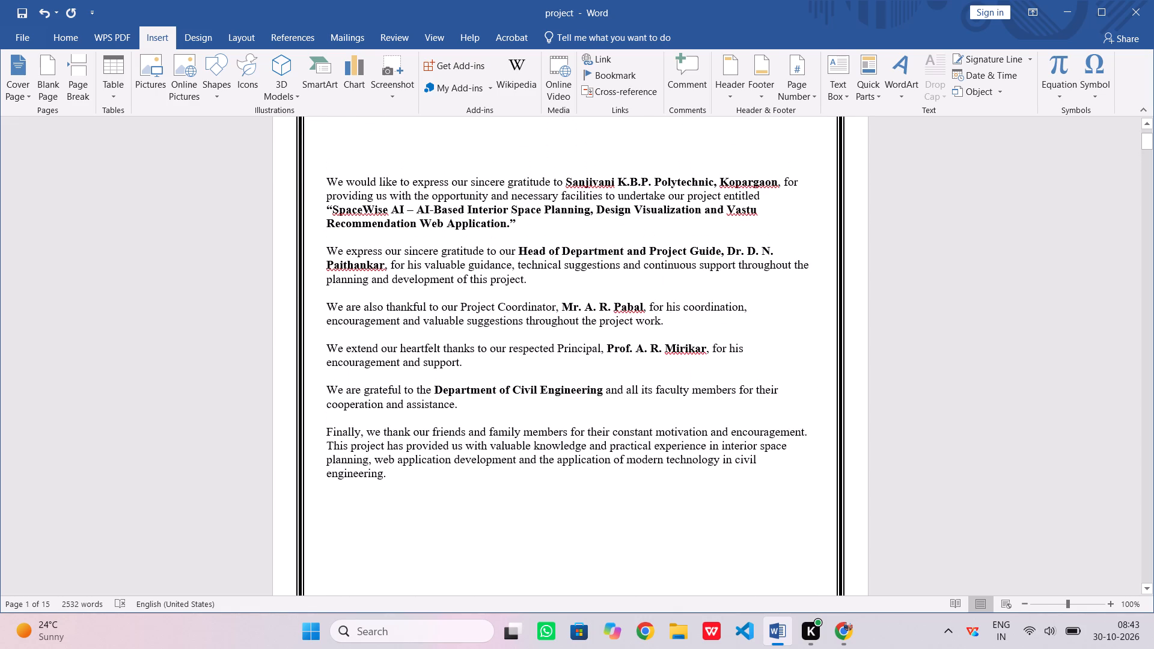
scroll(497, 480, "down", 2)
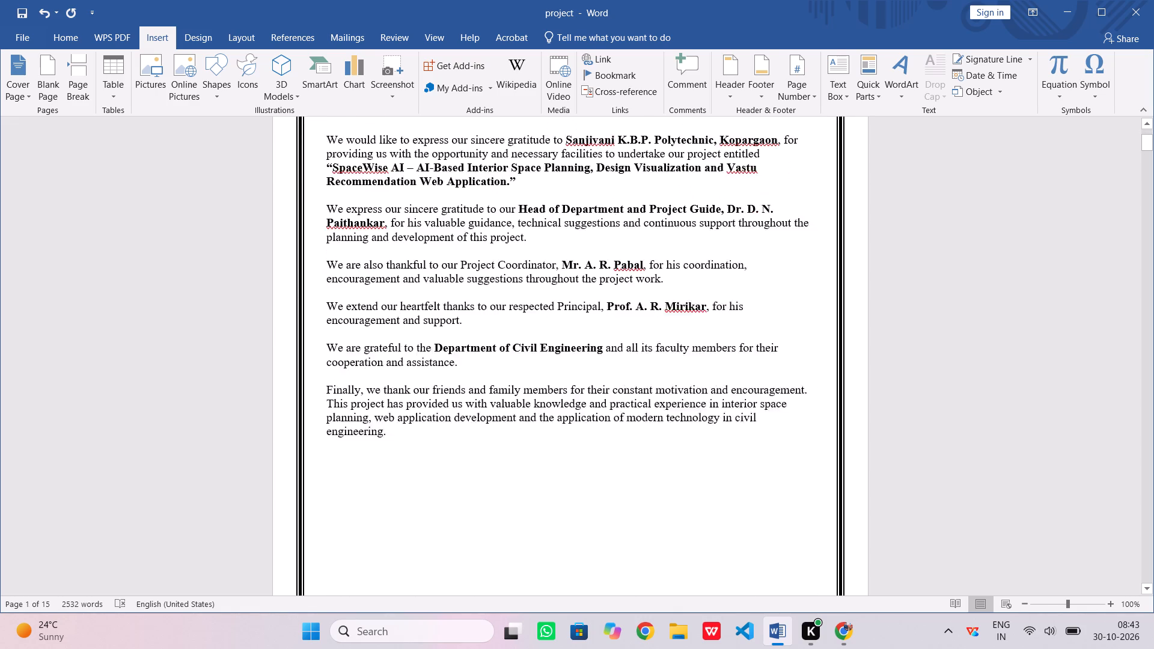
scroll(497, 480, "down", 1)
scroll(497, 480, "up", 9)
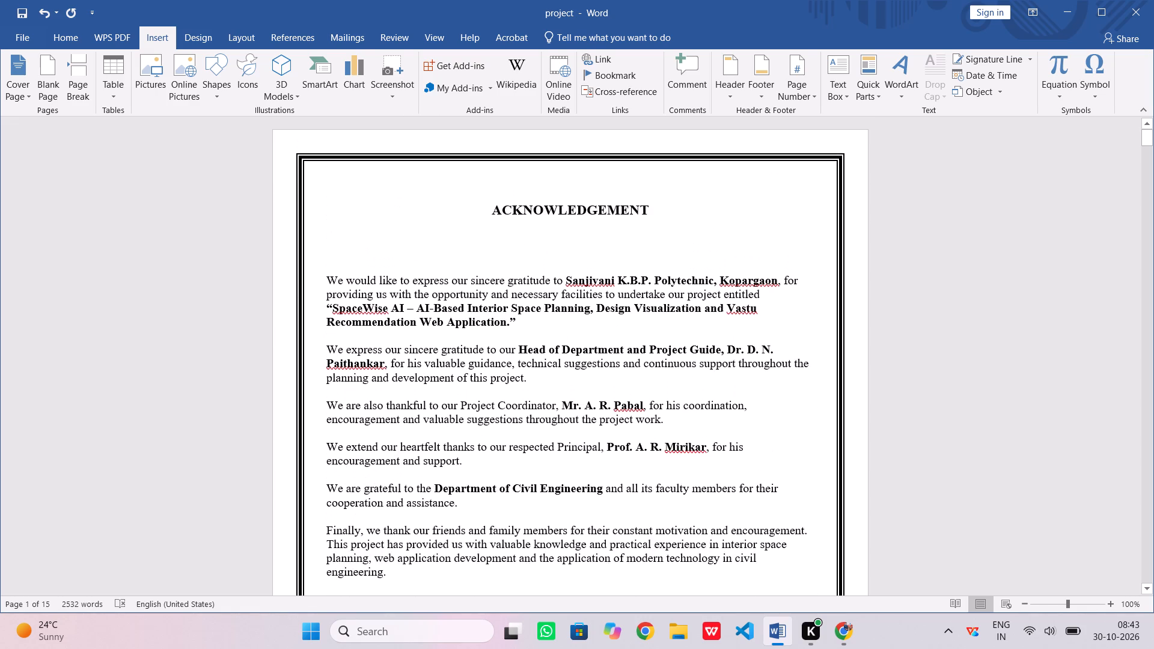
scroll(497, 480, "down", 14)
scroll(498, 480, "down", 12)
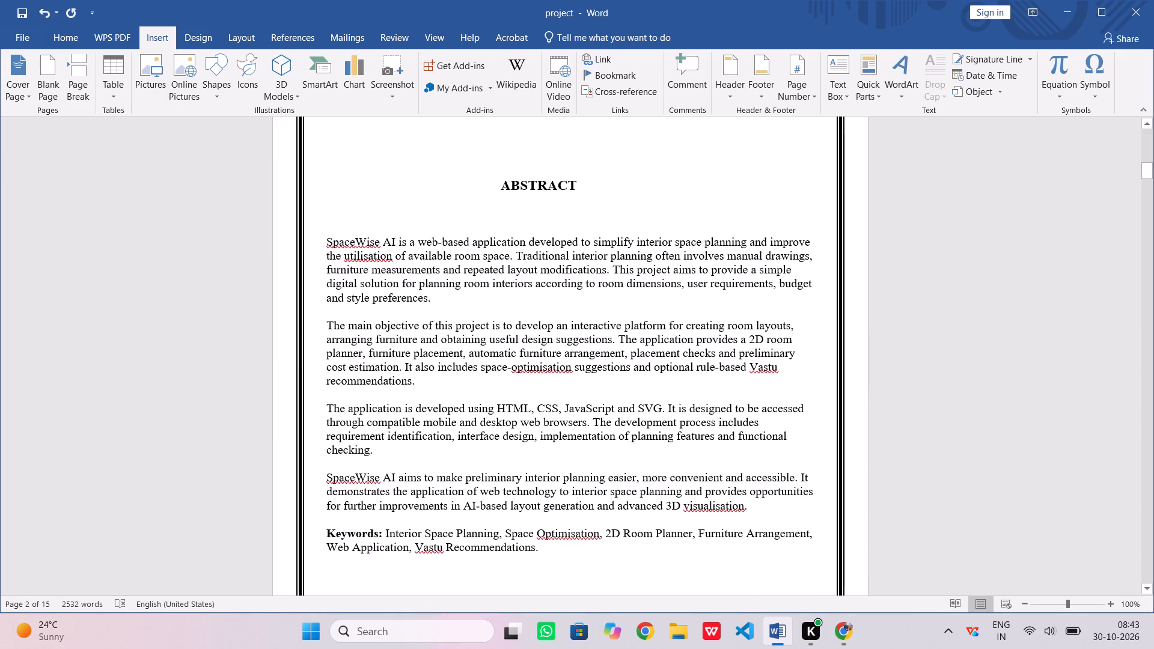
Remove the leading spaces and blank lines before the CHAPTER 1 – INTRODUCTION heading so it starts at the top of its page.
scroll(498, 480, "down", 11)
scroll(498, 480, "down", 18)
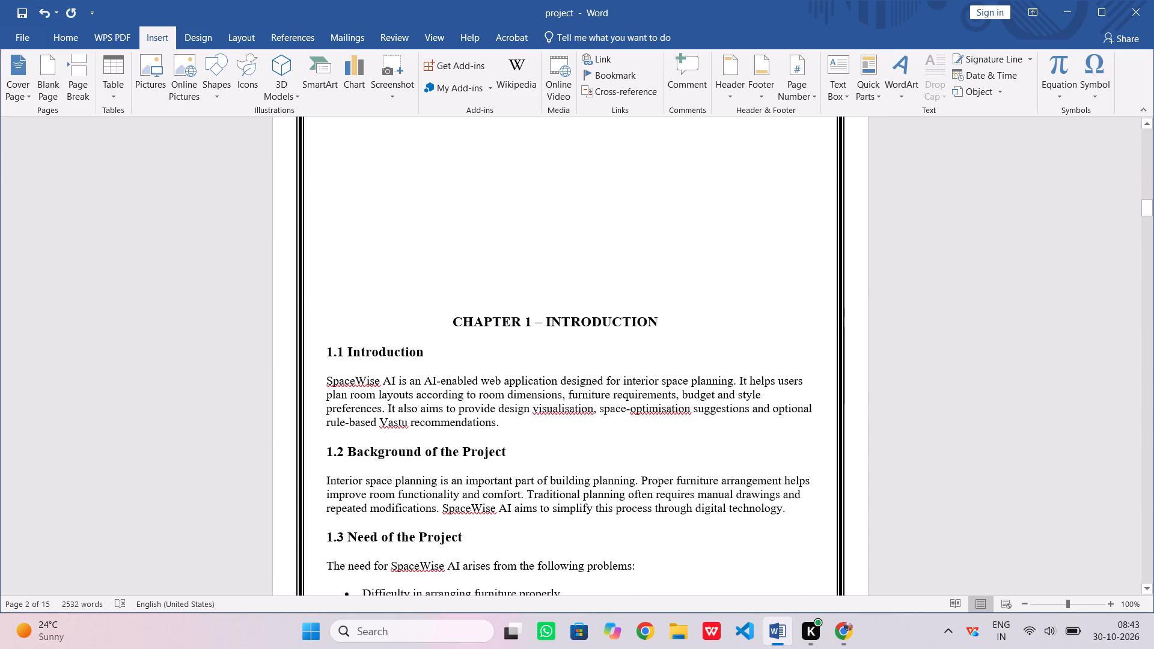
double_click(448, 321)
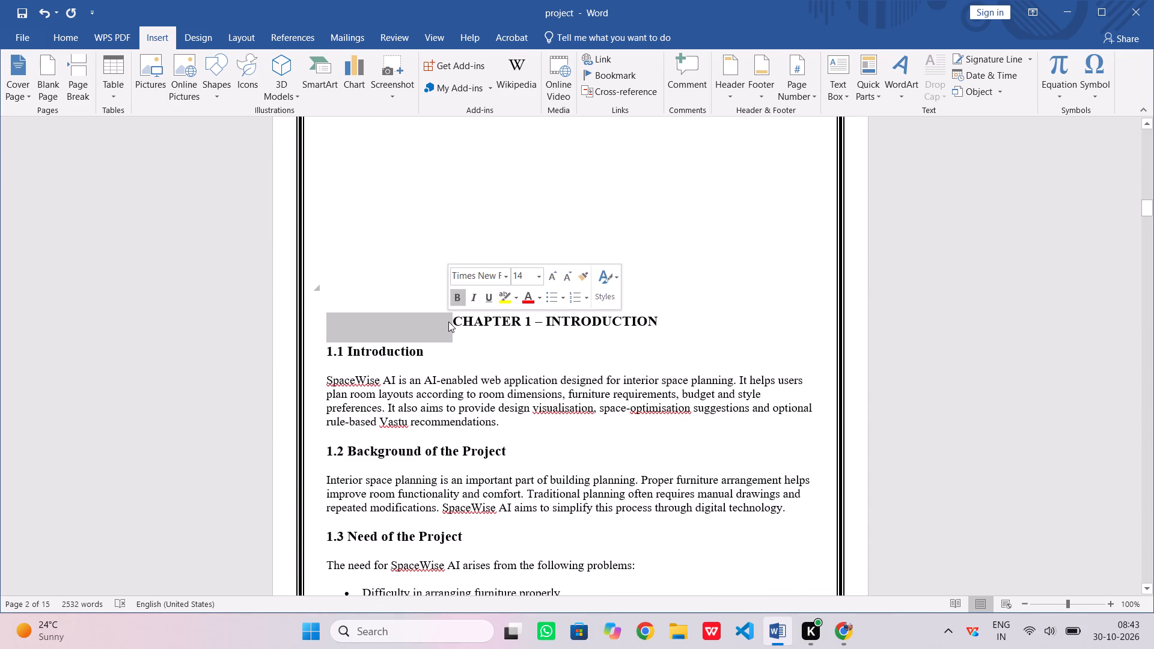
left_click(453, 320)
key("BackSpace")
key("BackSpace")
key("BackSpace")
key("BackSpace")
key("BackSpace")
key("BackSpace")
key("BackSpace")
key("BackSpace")
key("BackSpace")
key("BackSpace")
key("BackSpace")
key("BackSpace")
key("BackSpace")
key("BackSpace")
key("BackSpace")
key("BackSpace")
key("BackSpace")
key("BackSpace")
key("BackSpace")
key("BackSpace")
key("BackSpace")
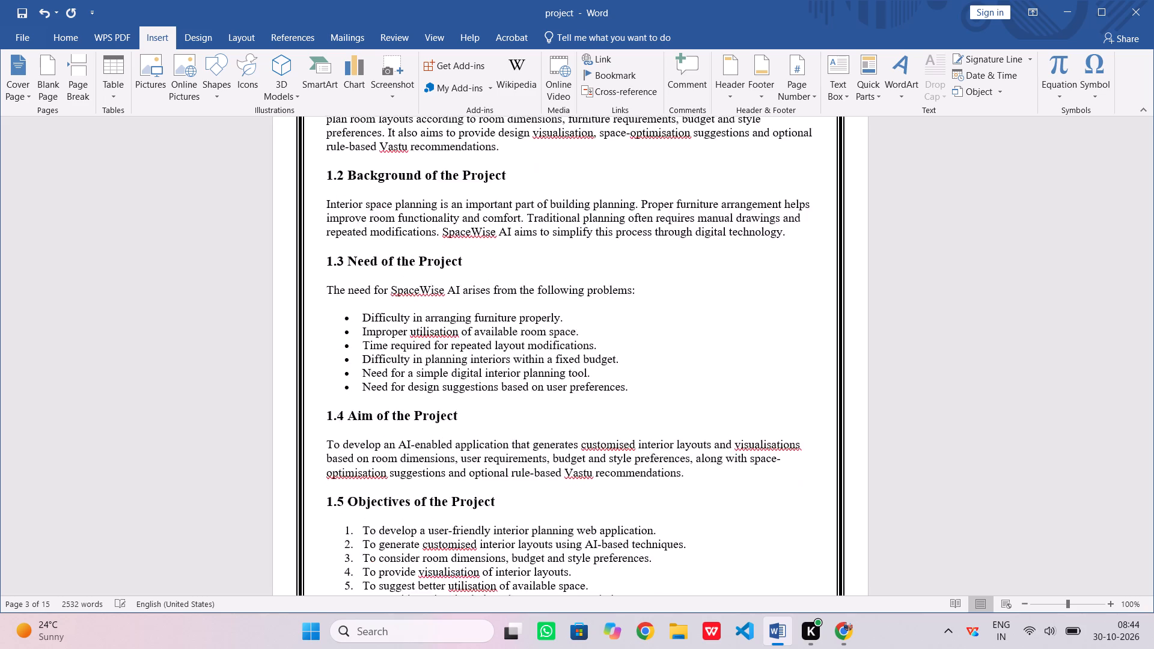
Add leading spaces before the CHAPTER 1 – INTRODUCTION heading so it sits roughly centred on the page.
scroll(453, 320, "up", 1)
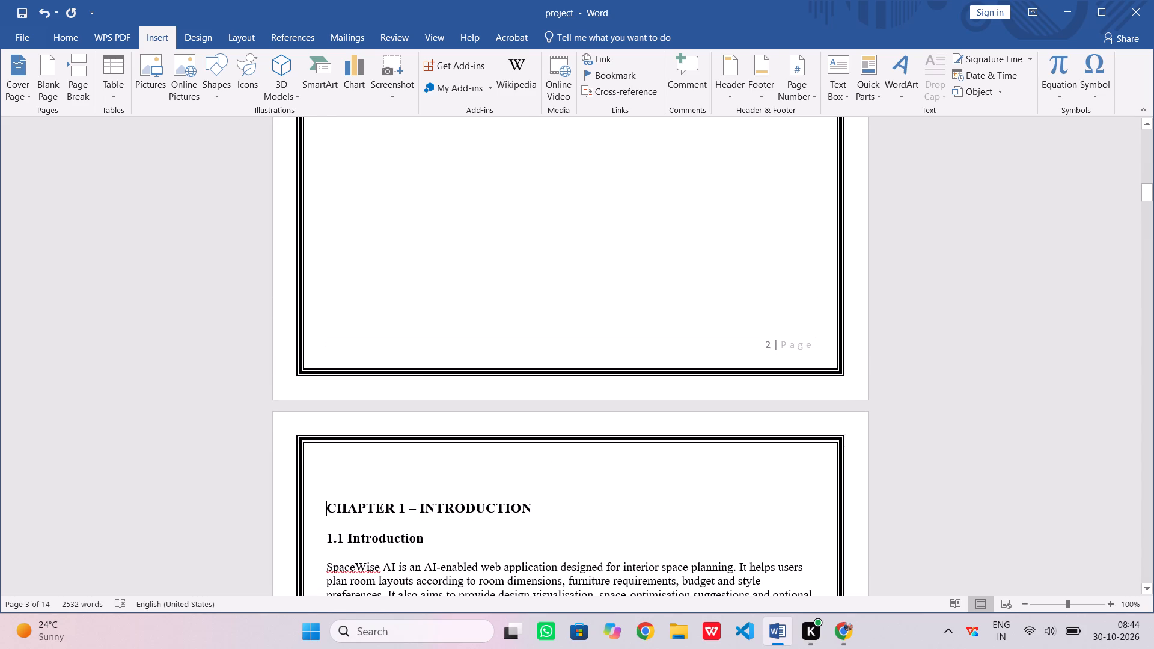
key("space")
key("space")
key("space")
key("space")
key("space")
key("space")
key("space")
key("space")
key("space")
key("space")
key("space")
key("space")
key("space")
key("space")
key("space")
key("space")
key("space")
key("space")
key("space")
key("space")
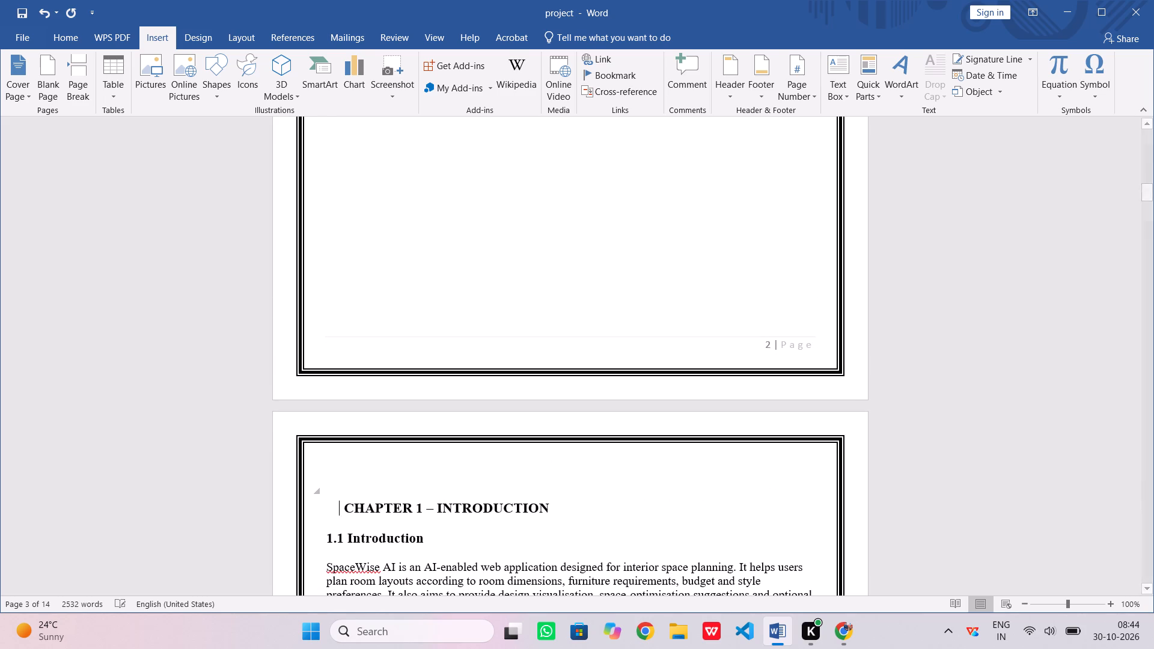
key("space")
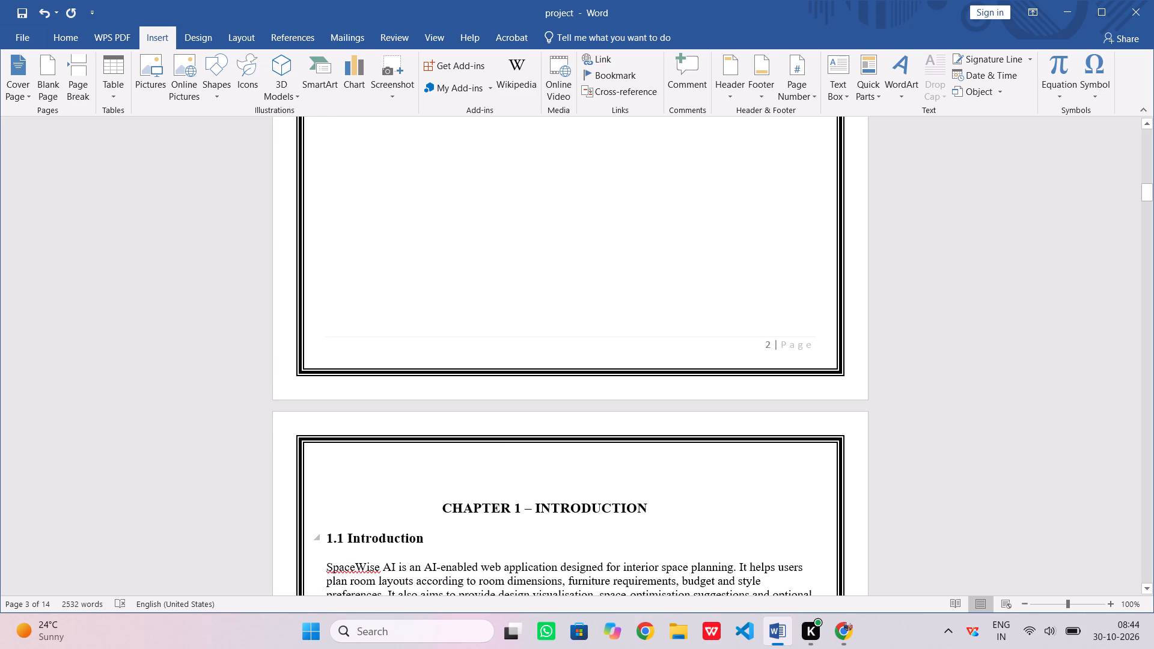
Insert three line breaks between the CHAPTER 1 – INTRODUCTION heading and the 1.1 Introduction subheading.
left_click(325, 537)
key("shift+Return")
key("shift+Return")
key("shift+Return")
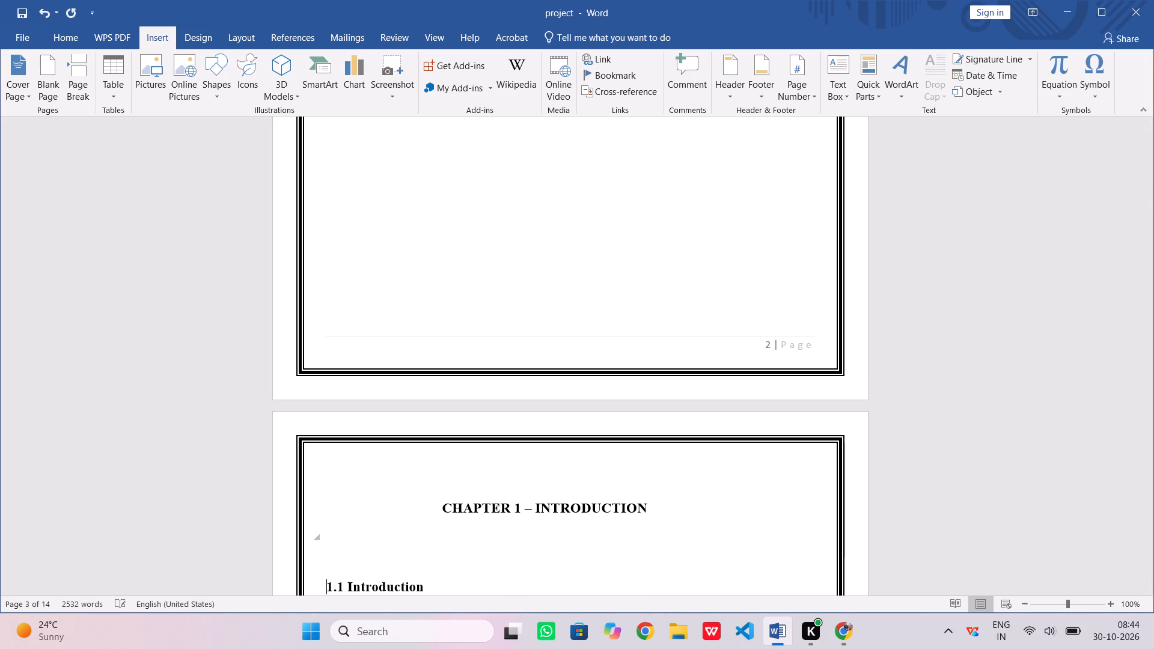
Review the rest of Chapter 1 through to the Chapter 2 heading, checking layout and spacing.
scroll(326, 537, "down", 16)
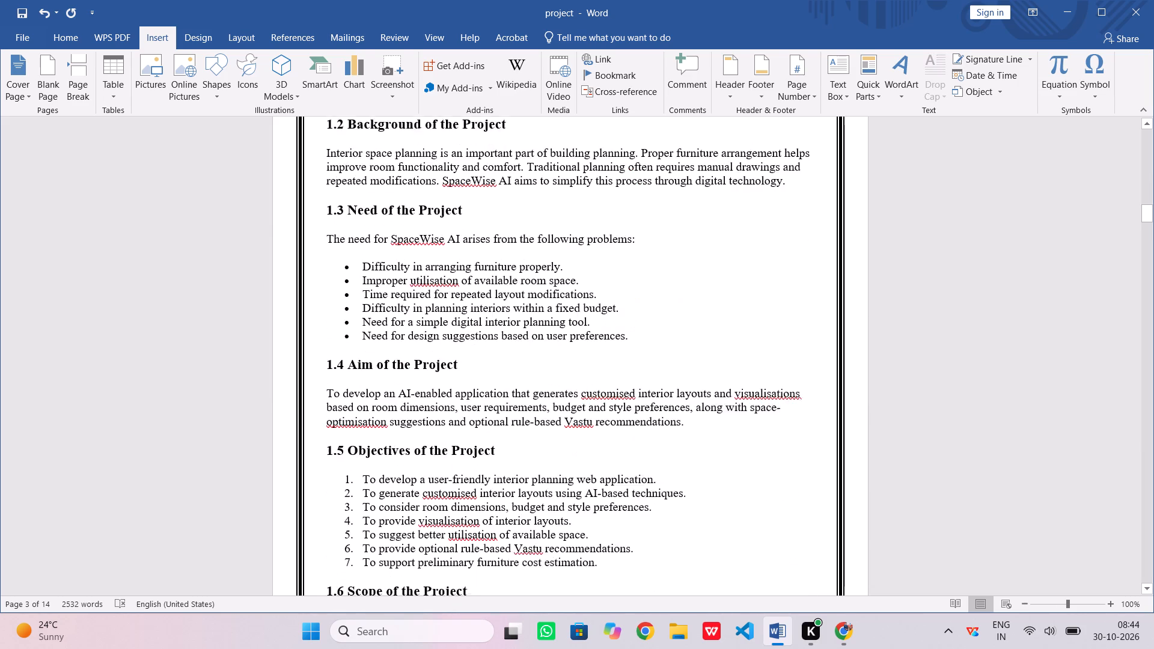
scroll(326, 537, "down", 15)
scroll(326, 537, "down", 9)
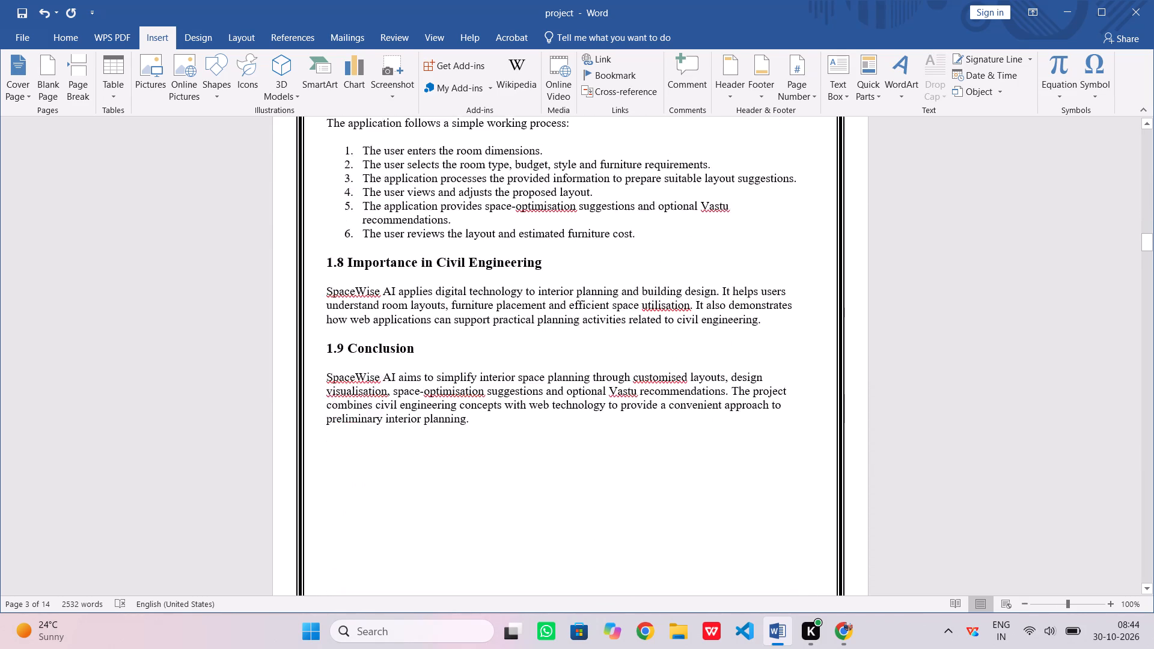
scroll(326, 543, "down", 14)
scroll(326, 543, "up", 4)
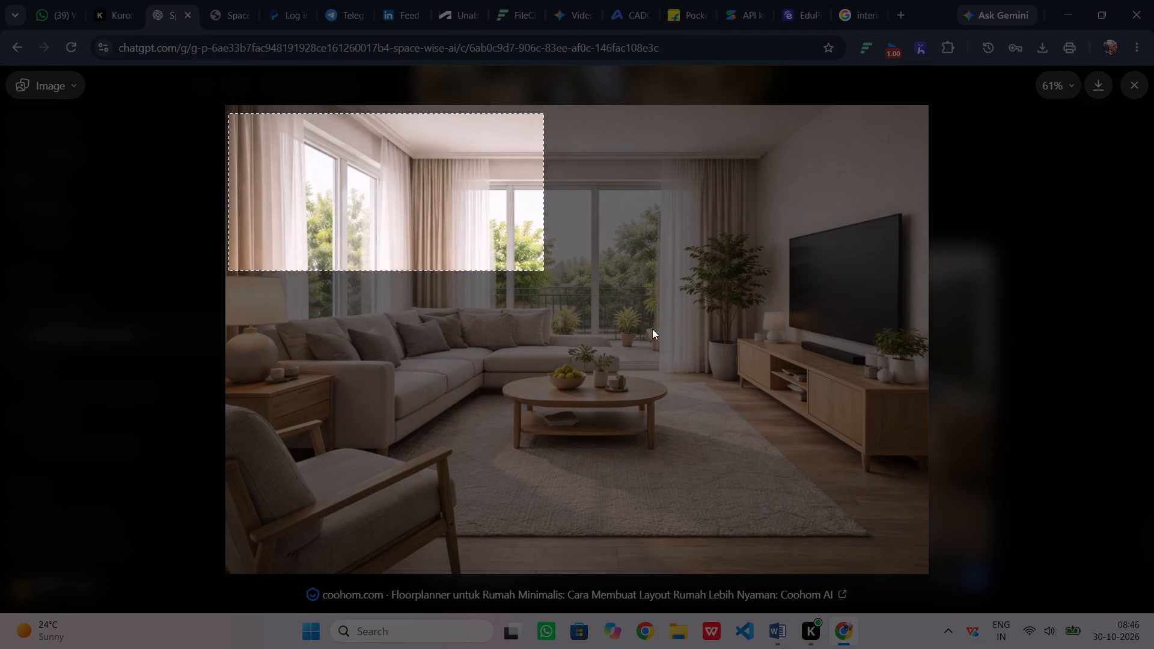
left_click_drag(652, 329, 924, 570)
left_click(418, 601)
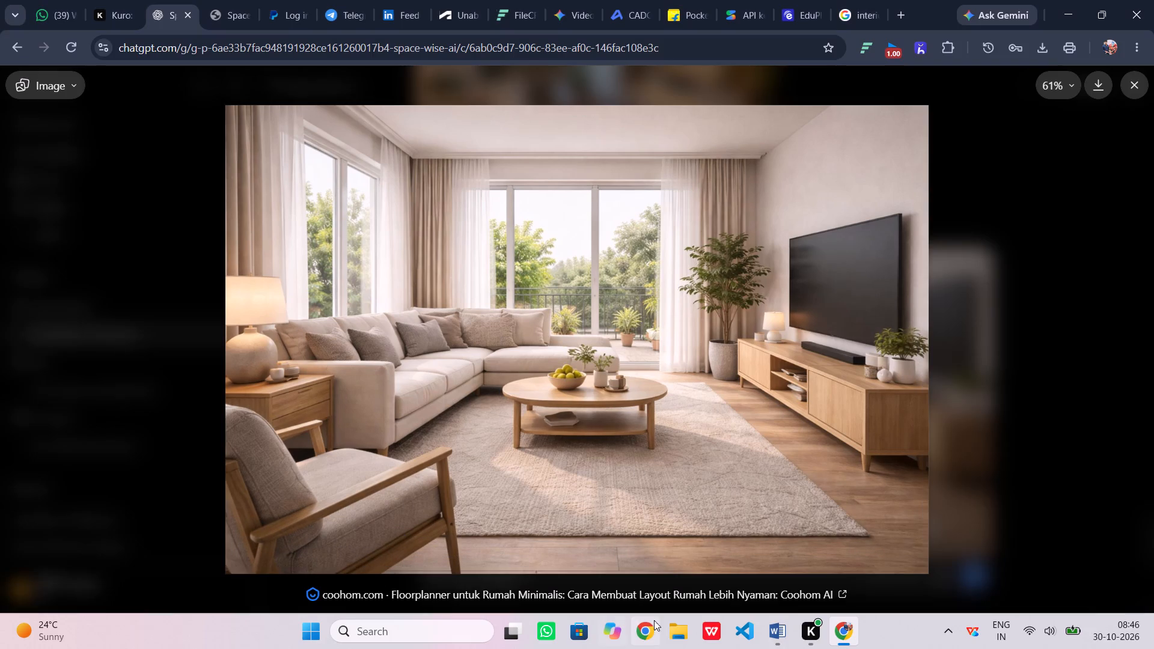
Switch to the Word report and add a block of blank lines before the heading 1.2 Background of the Project.
left_click(783, 632)
scroll(563, 485, "up", 6)
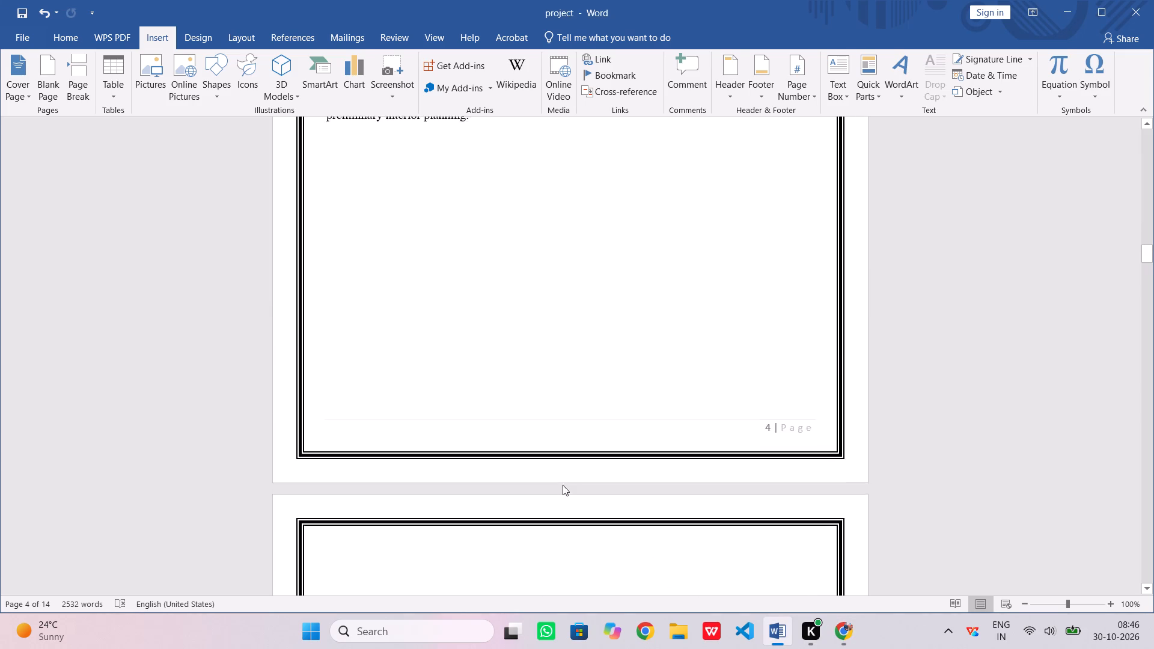
scroll(563, 485, "up", 20)
scroll(563, 485, "up", 9)
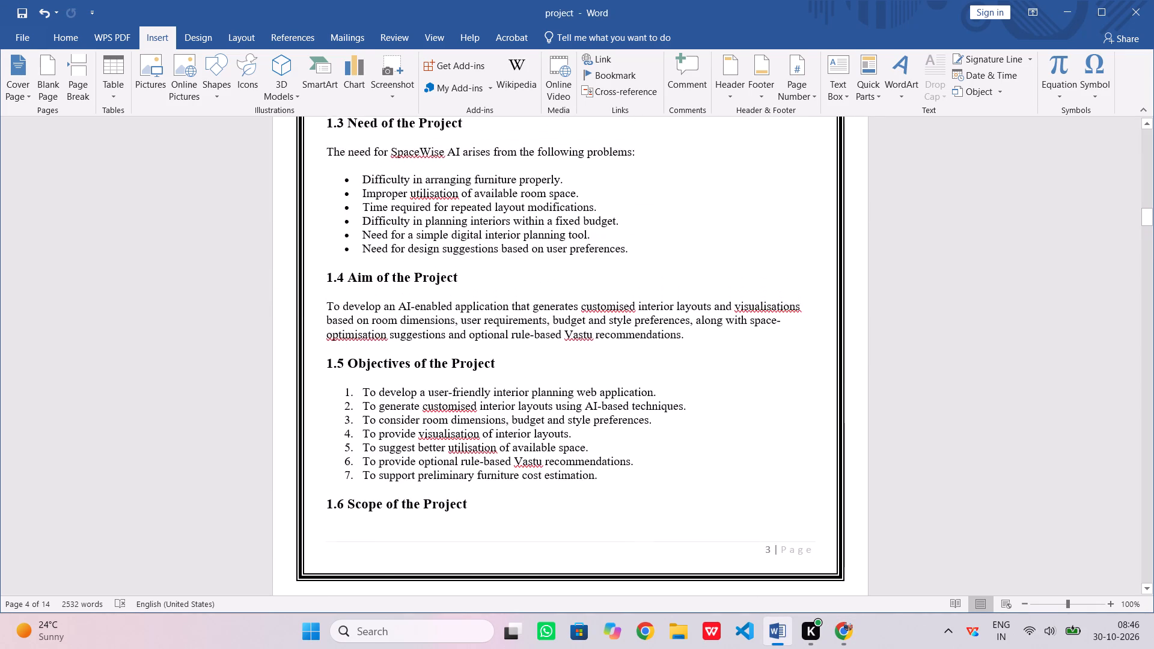
scroll(563, 485, "up", 6)
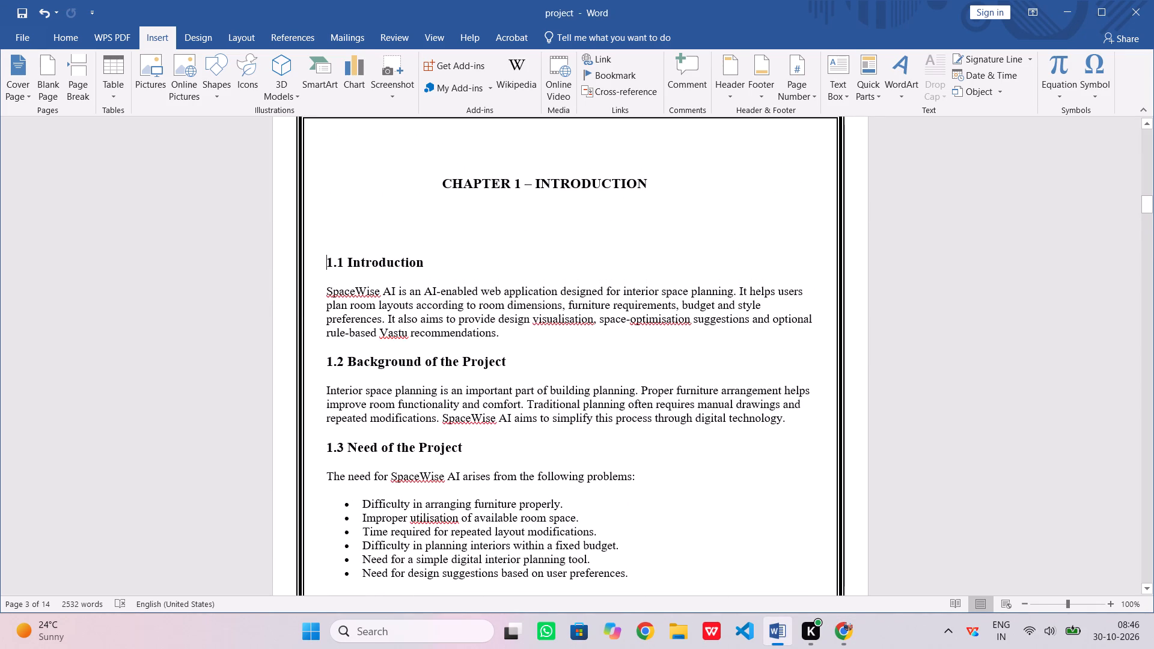
double_click(325, 359)
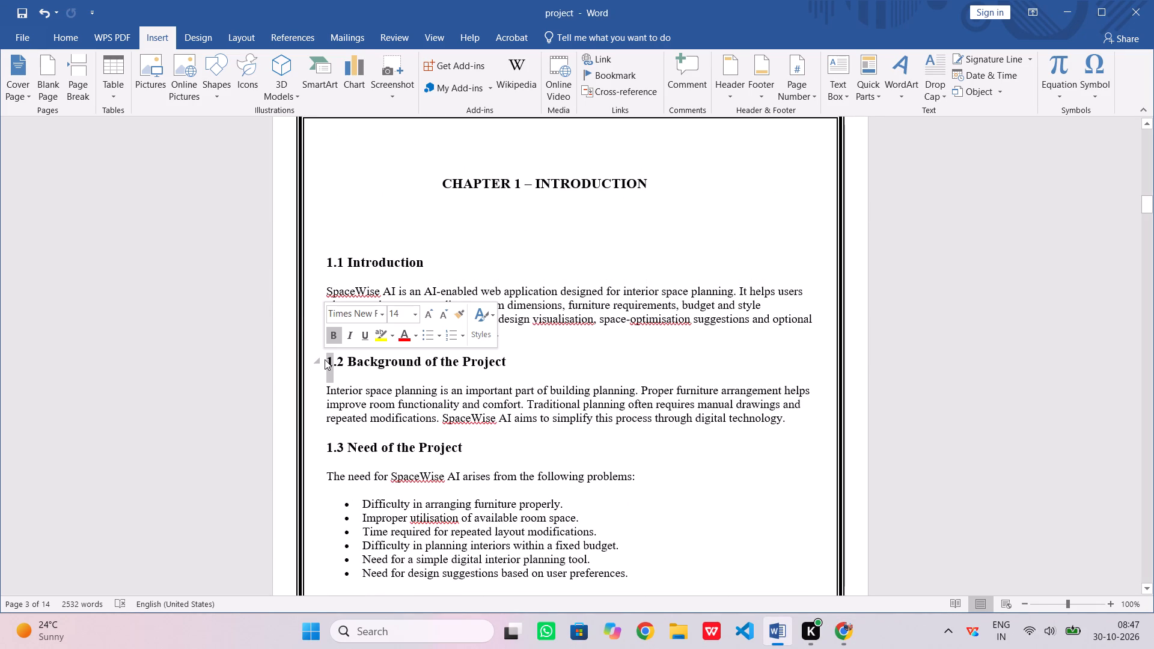
triple_click(325, 359)
double_click(325, 359)
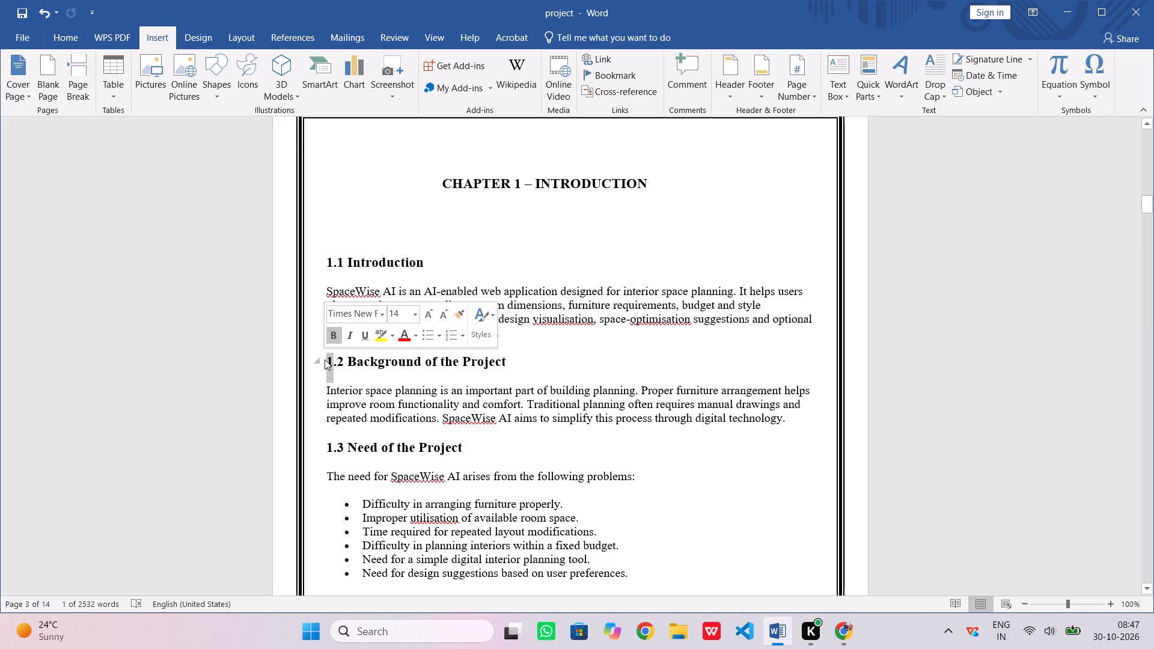
left_click(325, 359)
key("shift+Return")
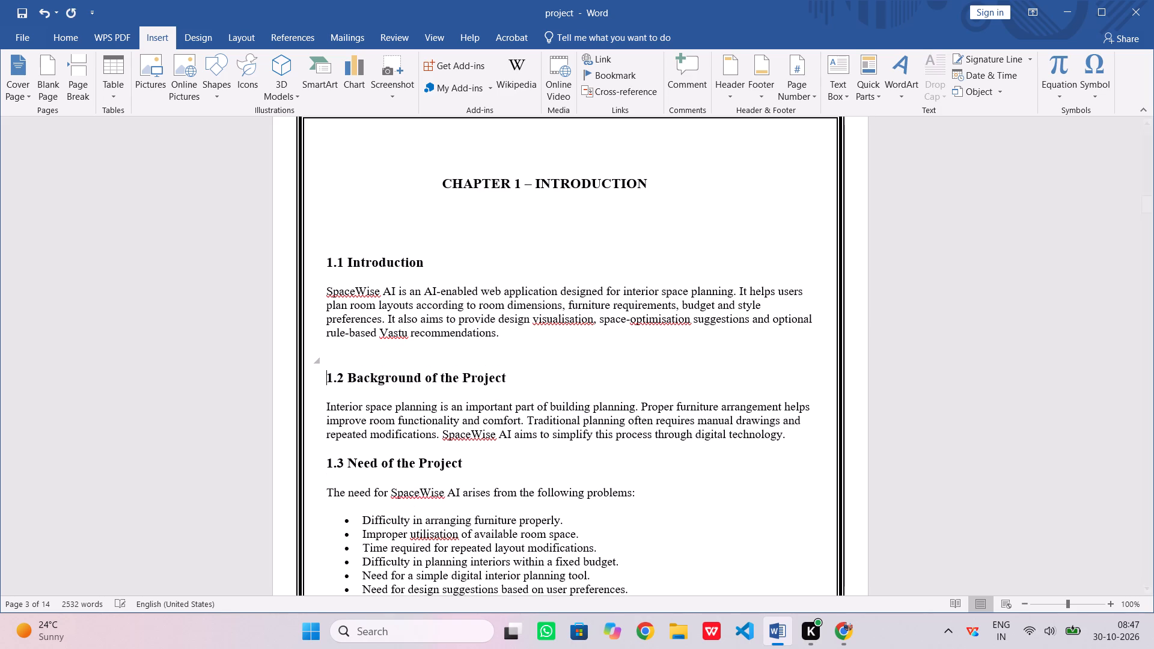
key("shift+Return")
key("shift+Return")
key("shift+Return")
key("shift+Return")
key("Return")
key("shift+Return")
key("Return")
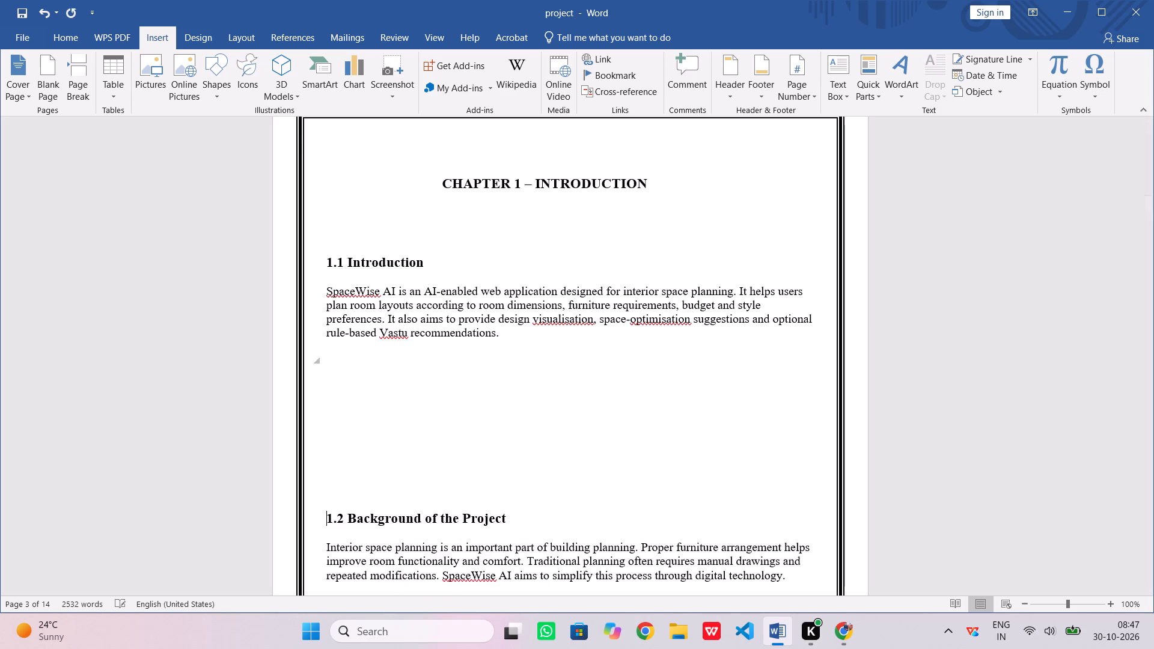
key("shift+Return")
key("Return")
key("Return")
key("Return")
key("Return")
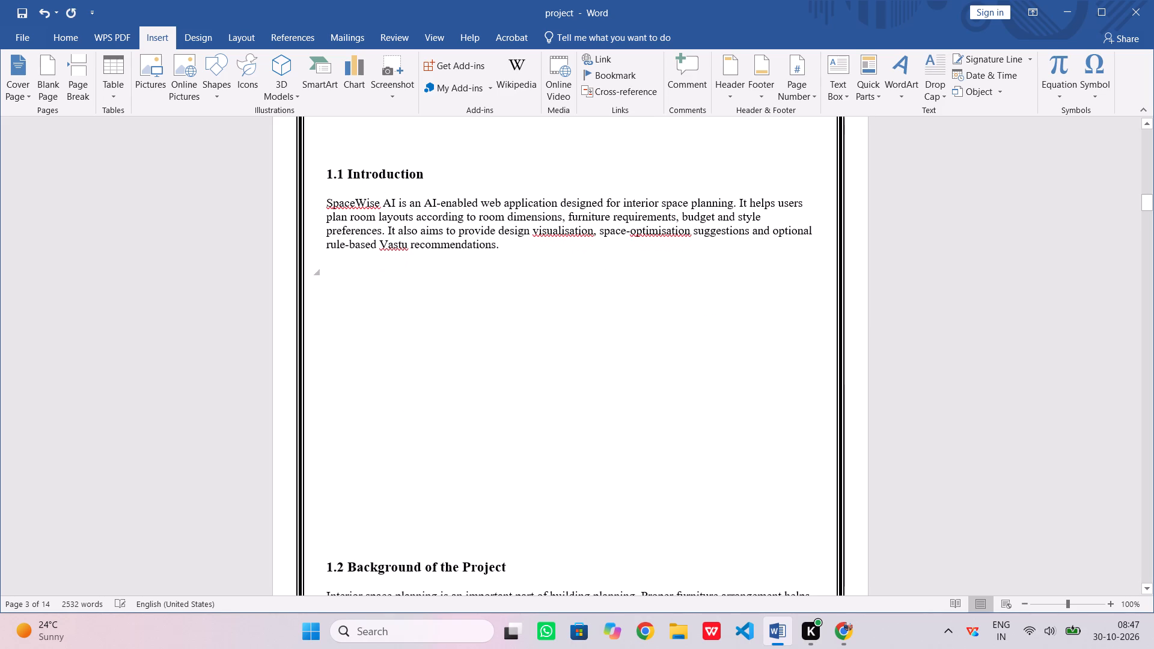
Indent the first blank line below the 1.1 Introduction paragraph with spaces and paste the captured living-room photo there.
left_click(338, 278)
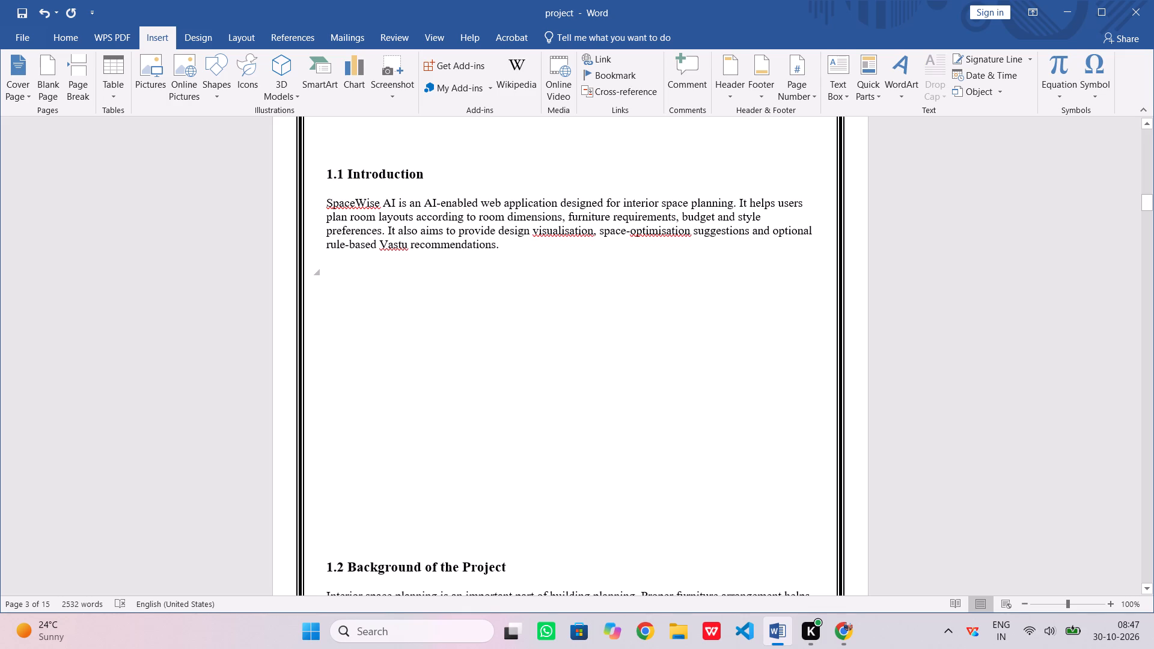
key("space")
key("space")
key("space")
key("space")
key("space")
key("space")
key("space")
key("space")
key("space")
key("space")
key("space")
key("space")
key("space")
key("space")
key("space")
key("space")
key("space")
key("space")
key("space")
key("space")
key("ctrl+v")
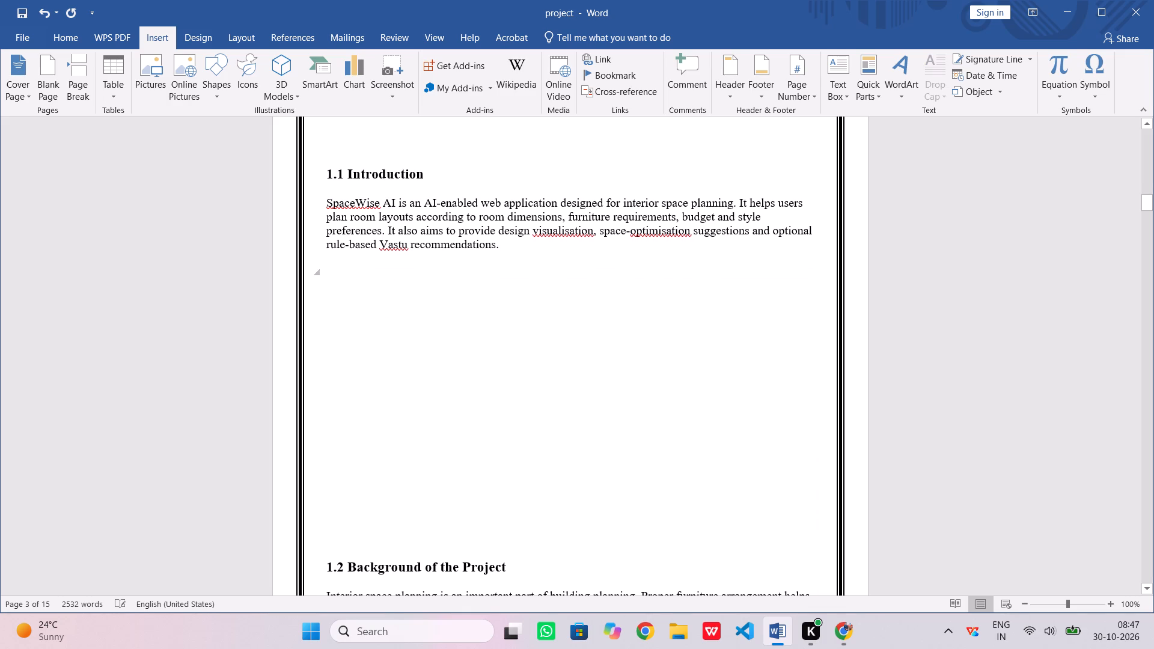
left_click(391, 308)
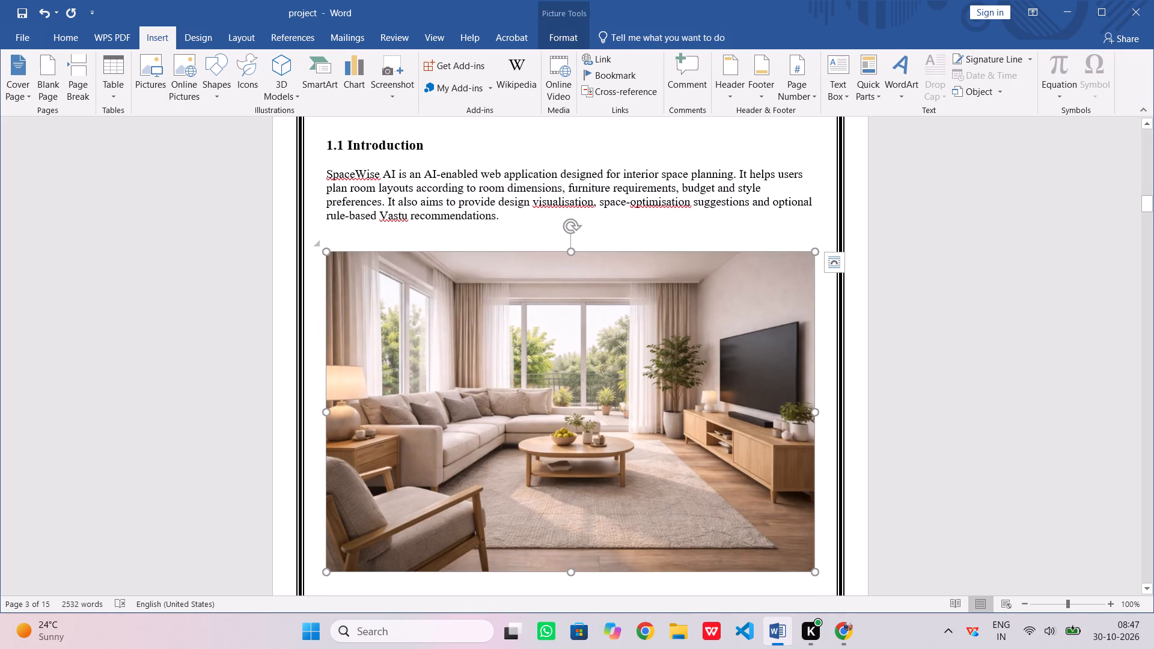
Resize the living-room picture to span the full text width and reduce its height by roughly a third.
left_click_drag(324, 412, 349, 416)
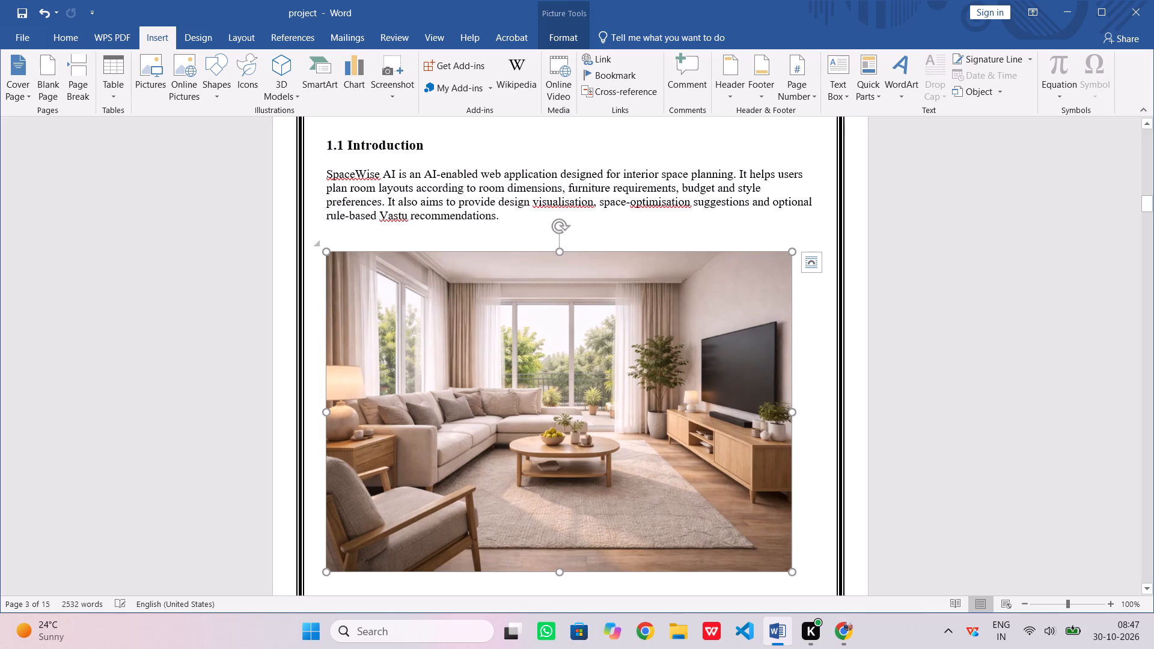
triple_click(794, 412)
left_click_drag(801, 409, 815, 410)
left_click(760, 415)
left_click_drag(789, 412, 795, 413)
left_click_drag(795, 413, 820, 416)
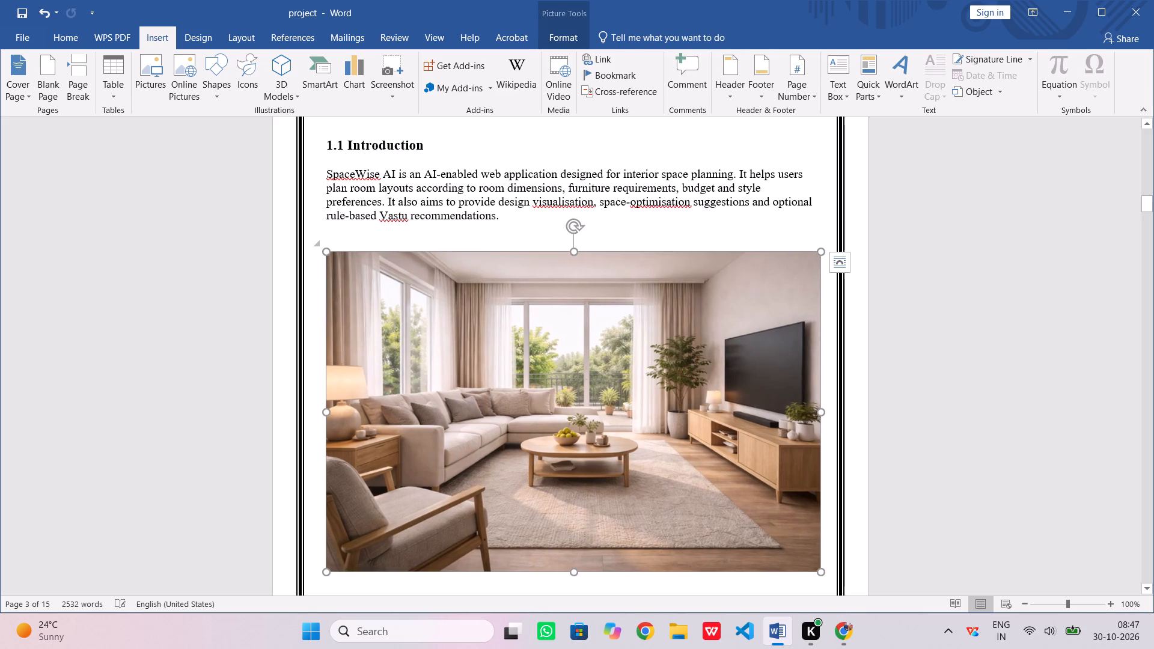
left_click_drag(577, 573, 578, 534)
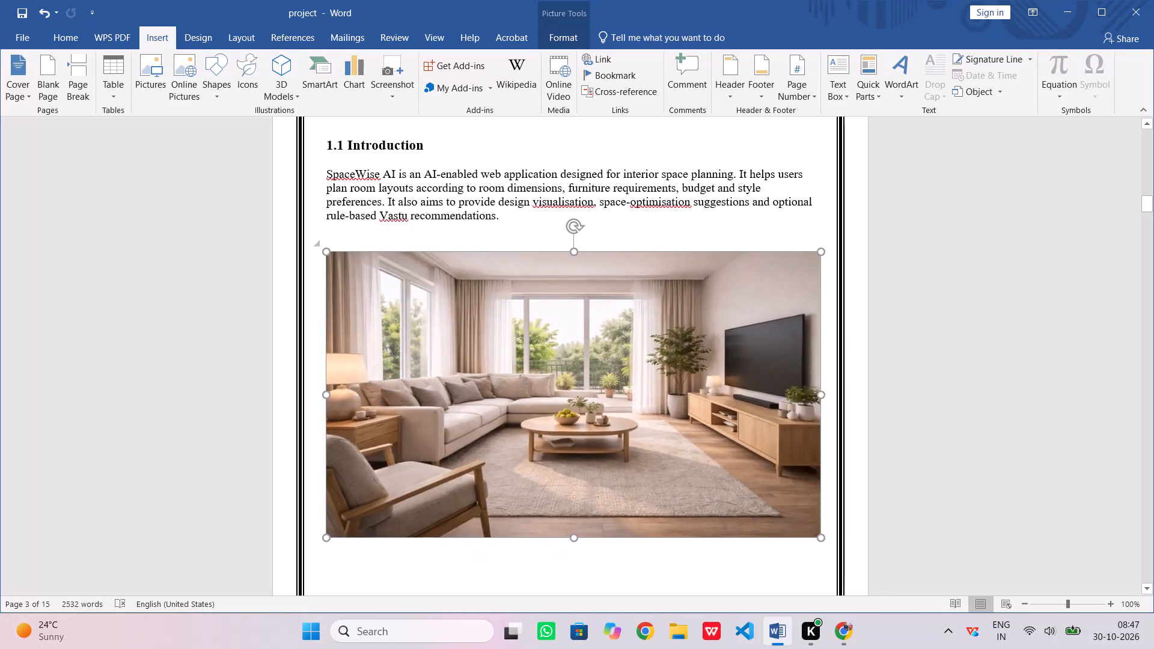
left_click_drag(578, 534, 591, 465)
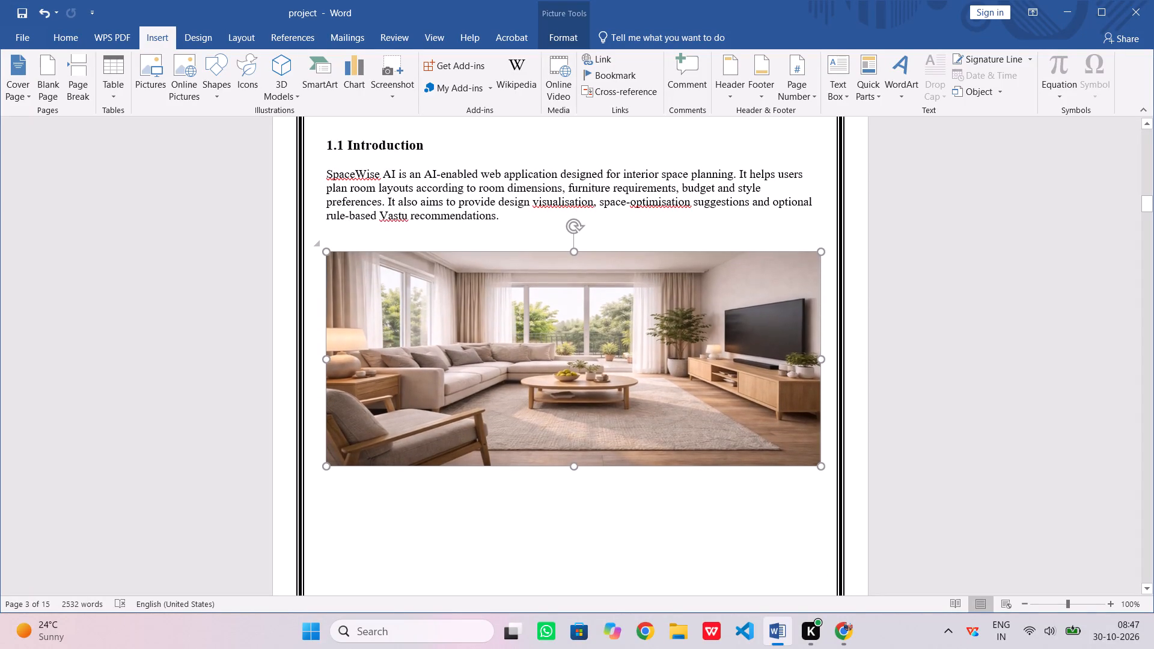
left_click_drag(591, 465, 591, 457)
Delete surplus blank lines above 1.2 Background of the Project, bringing the heading back onto page 3 below the picture.
scroll(548, 517, "down", 4)
left_click(453, 458)
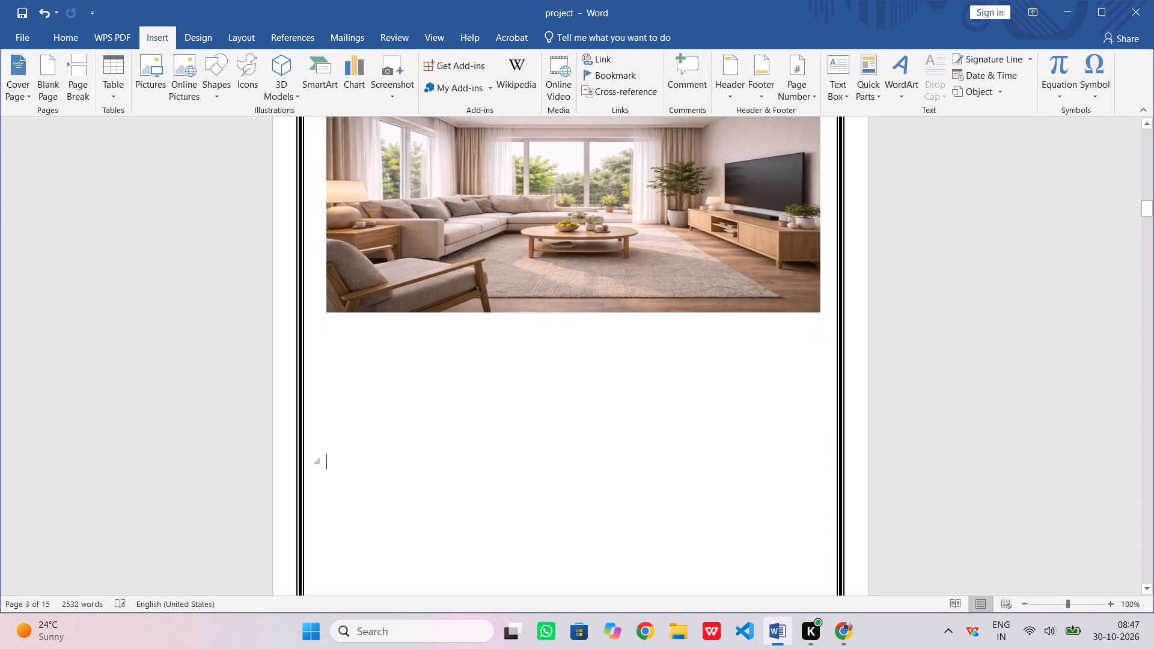
scroll(493, 405, "up", 4)
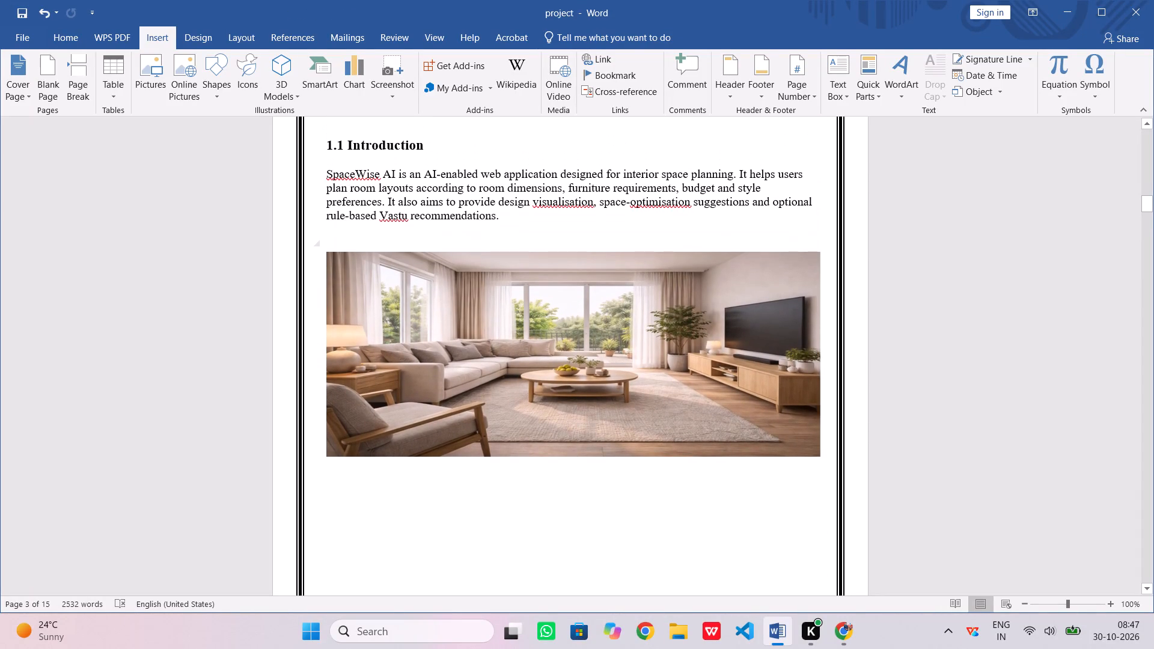
scroll(424, 567, "down", 1)
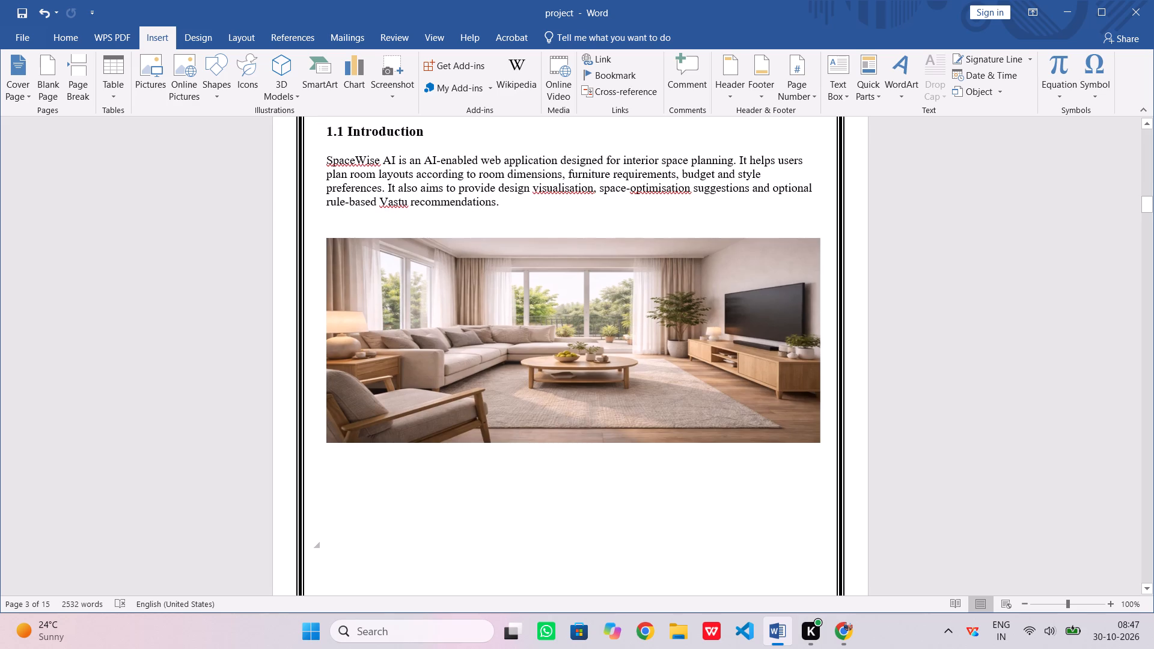
scroll(424, 567, "down", 2)
scroll(424, 567, "up", 5)
scroll(424, 567, "down", 9)
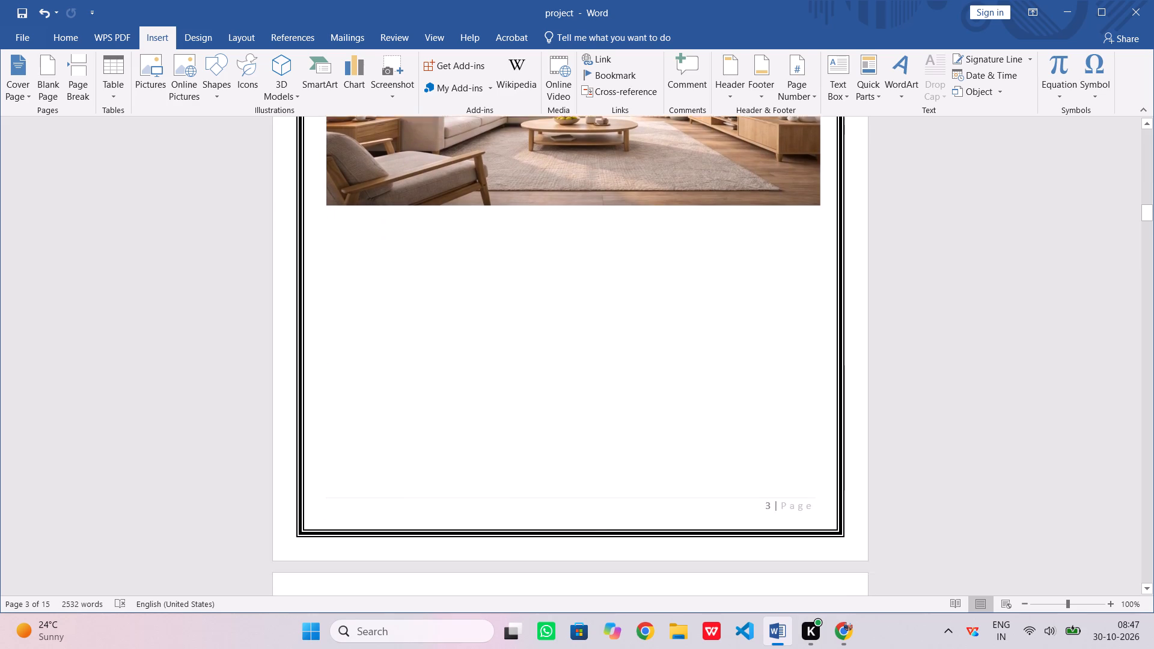
scroll(424, 567, "down", 2)
left_click(325, 577)
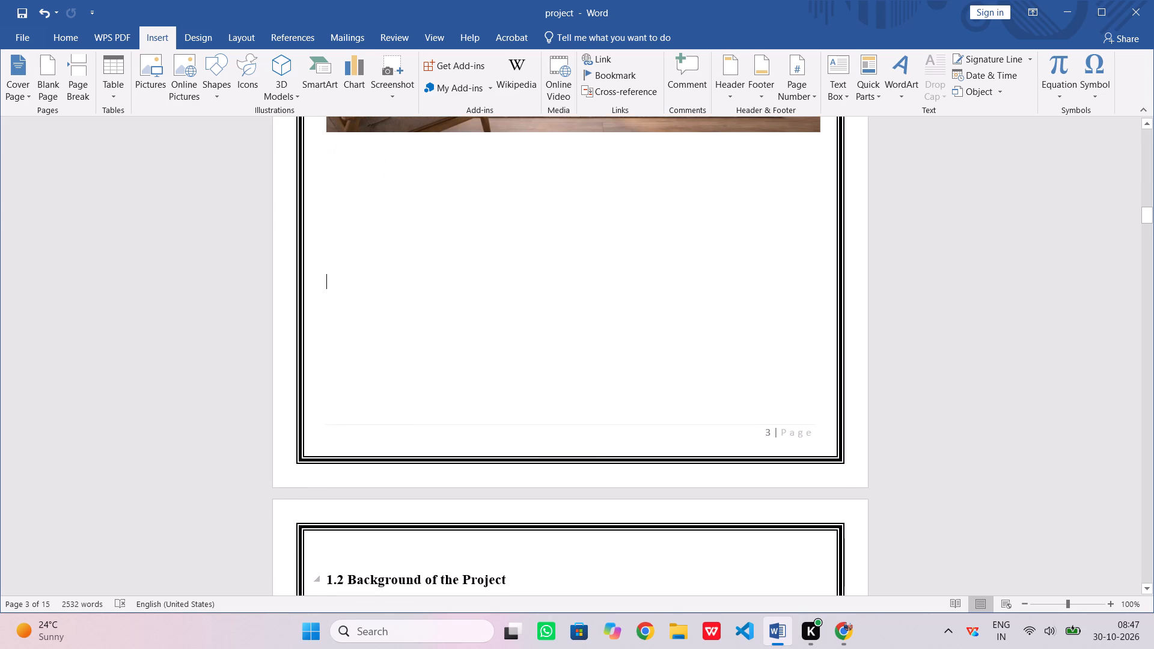
key("BackSpace")
key("BackSpace")
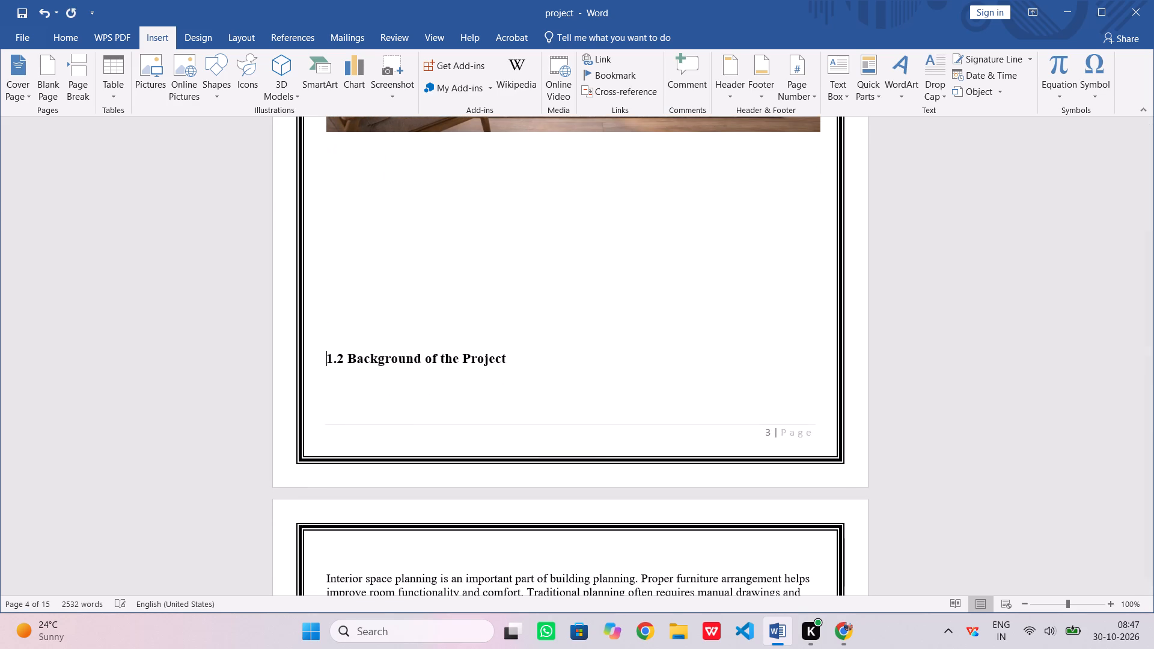
key("BackSpace")
key("BackSpace")
key("BackSpace")
key("BackSpace")
key("BackSpace")
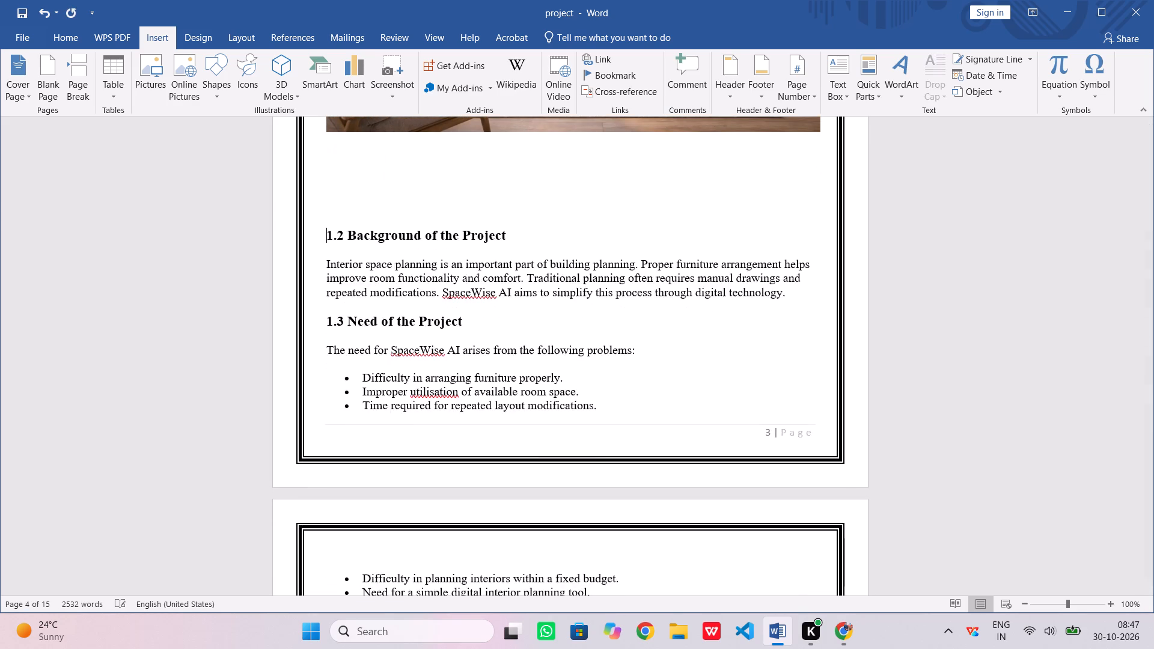
Delete three more blank lines between the living-room picture and the heading 1.2 Background of the Project.
key("BackSpace")
key("BackSpace")
key("BackSpace")
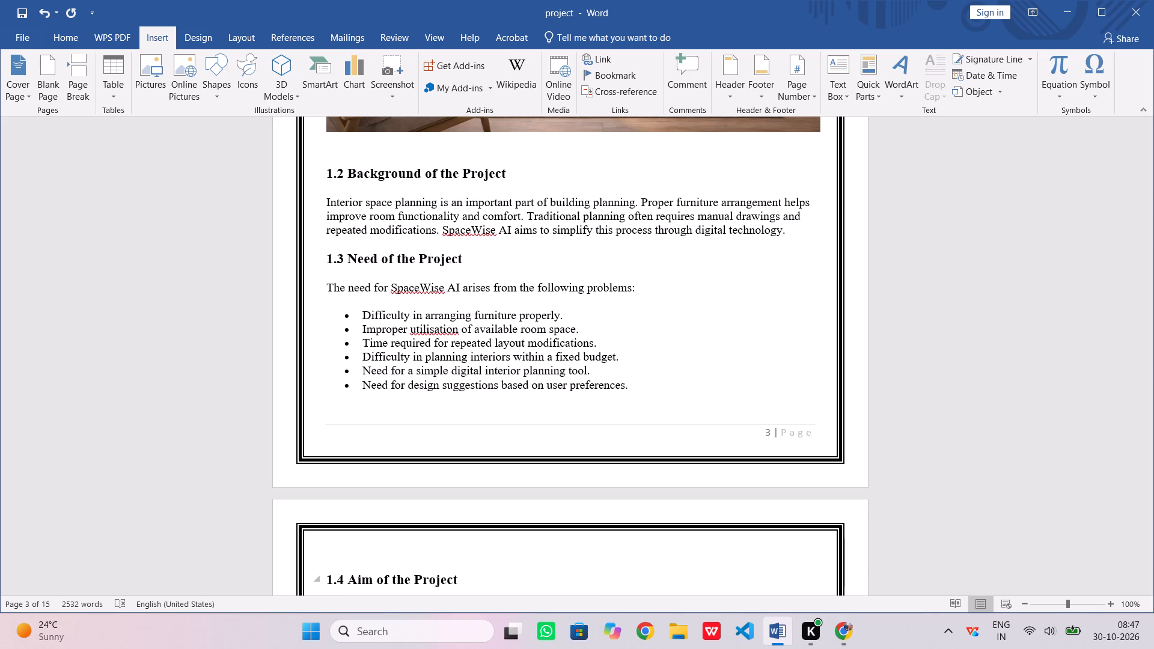
Review the layout from the Chapter 1 picture page through to the start of Chapter 2 – Literature Review.
scroll(325, 577, "up", 16)
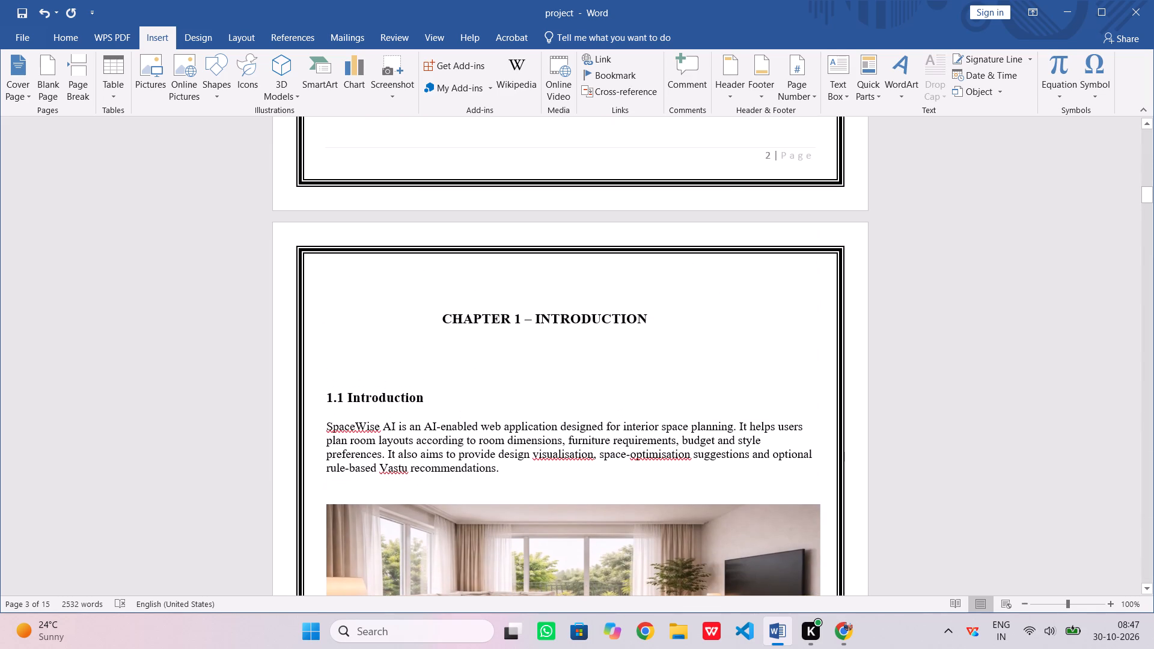
scroll(331, 572, "down", 9)
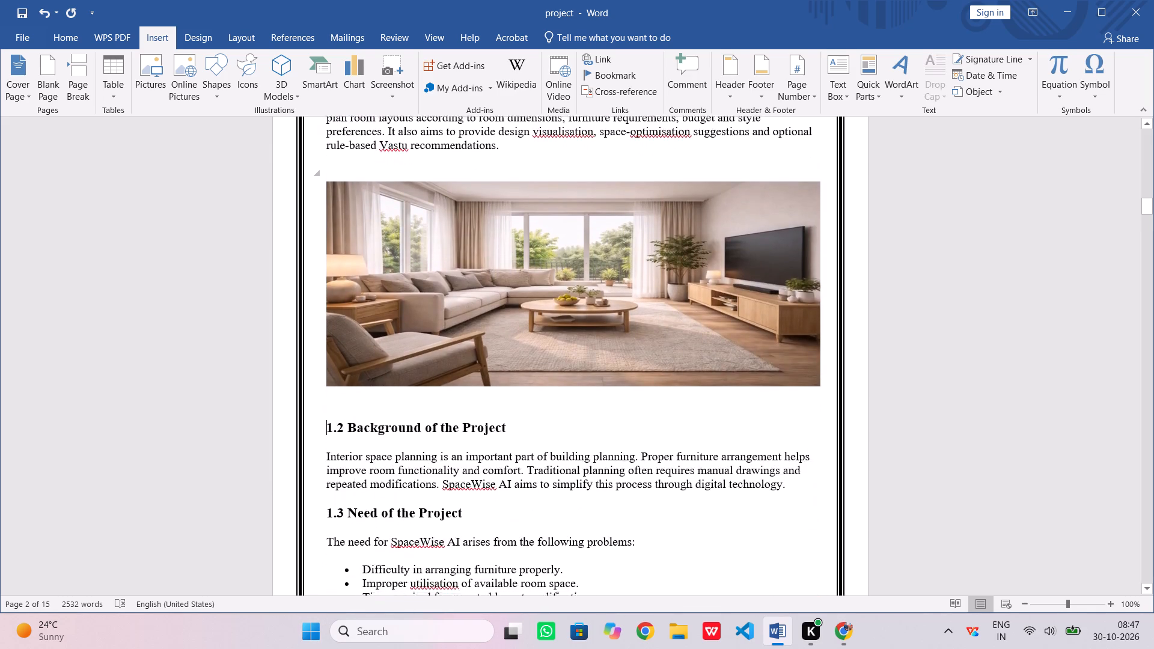
scroll(331, 572, "down", 18)
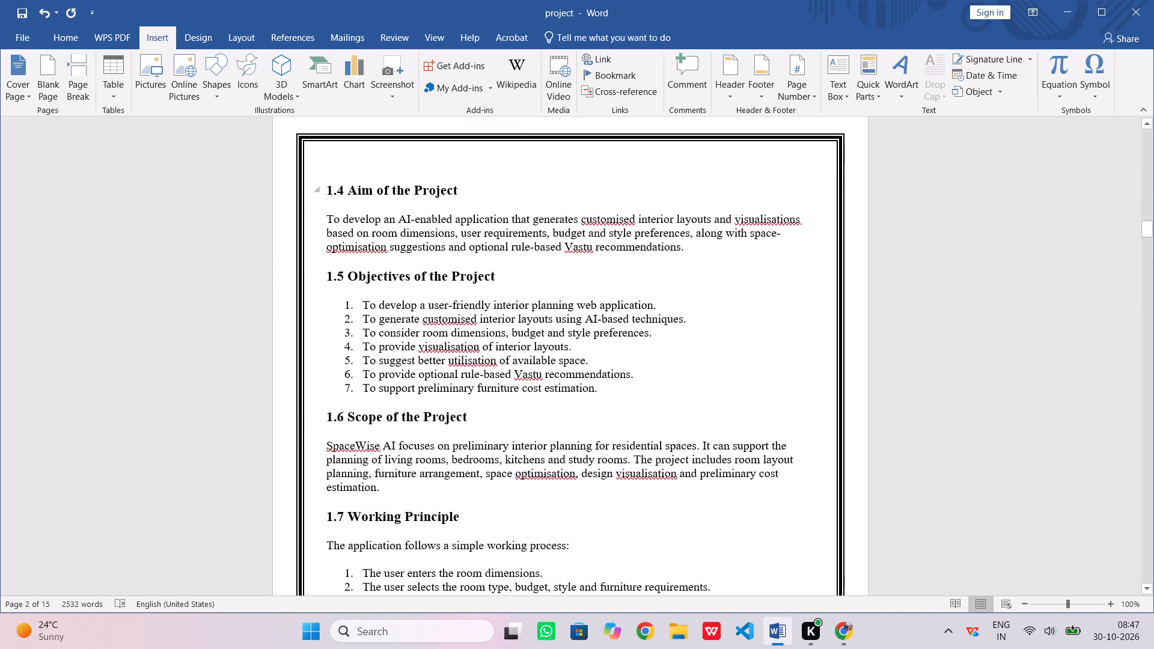
scroll(331, 572, "down", 3)
scroll(331, 572, "down", 18)
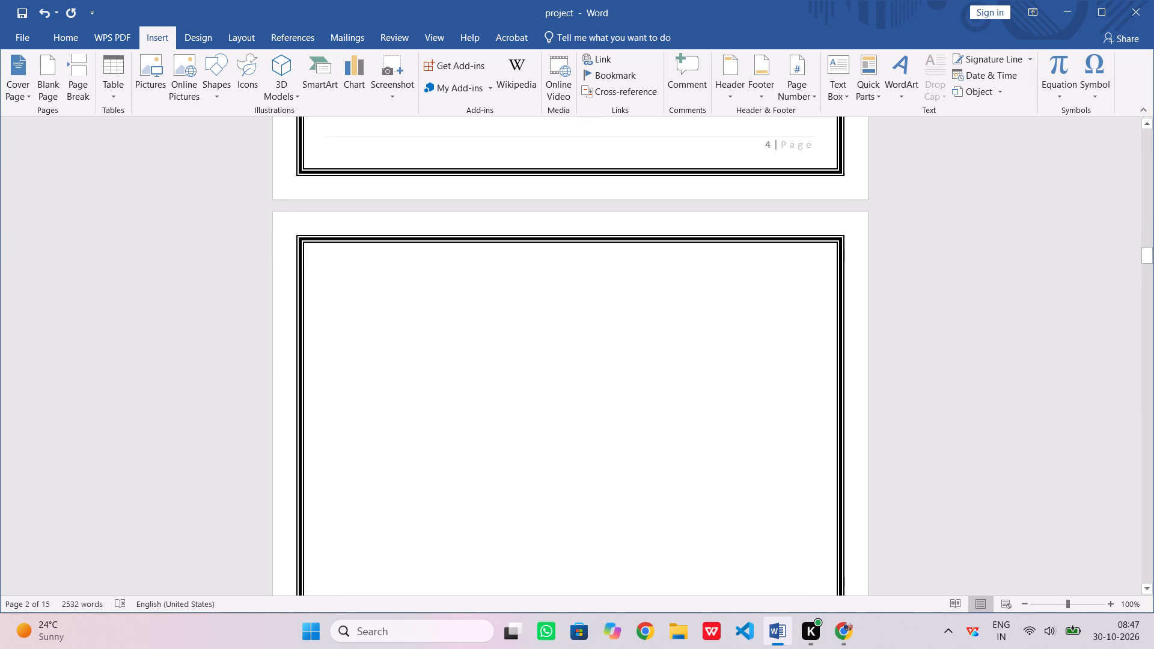
scroll(455, 577, "down", 20)
scroll(455, 577, "down", 3)
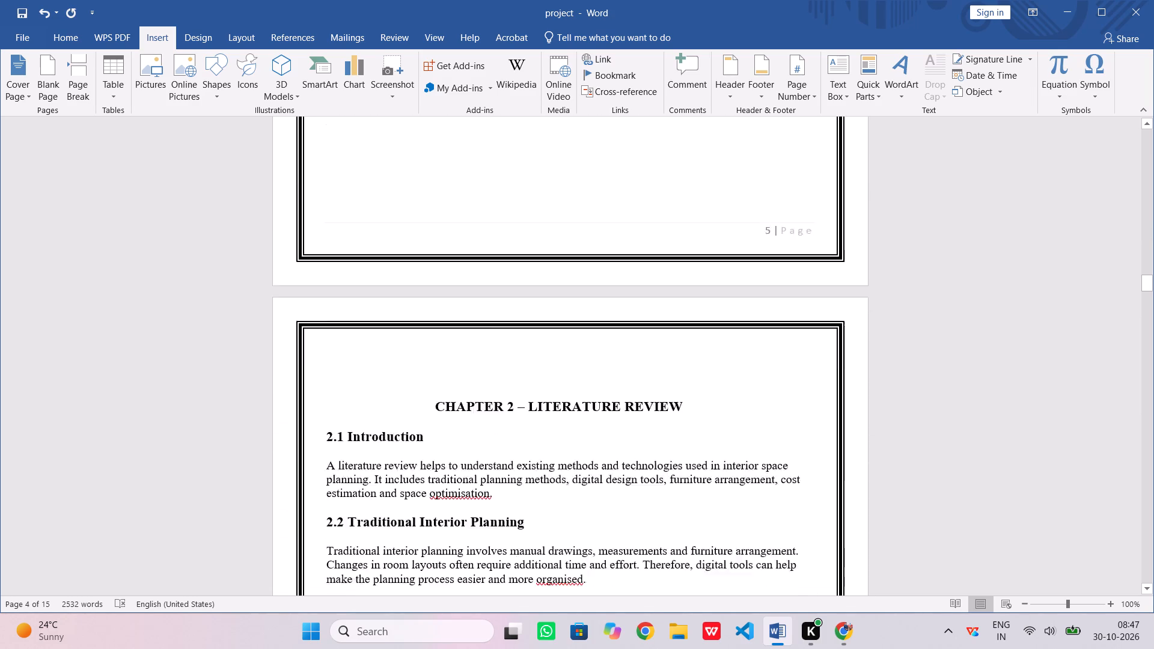
scroll(429, 441, "up", 17)
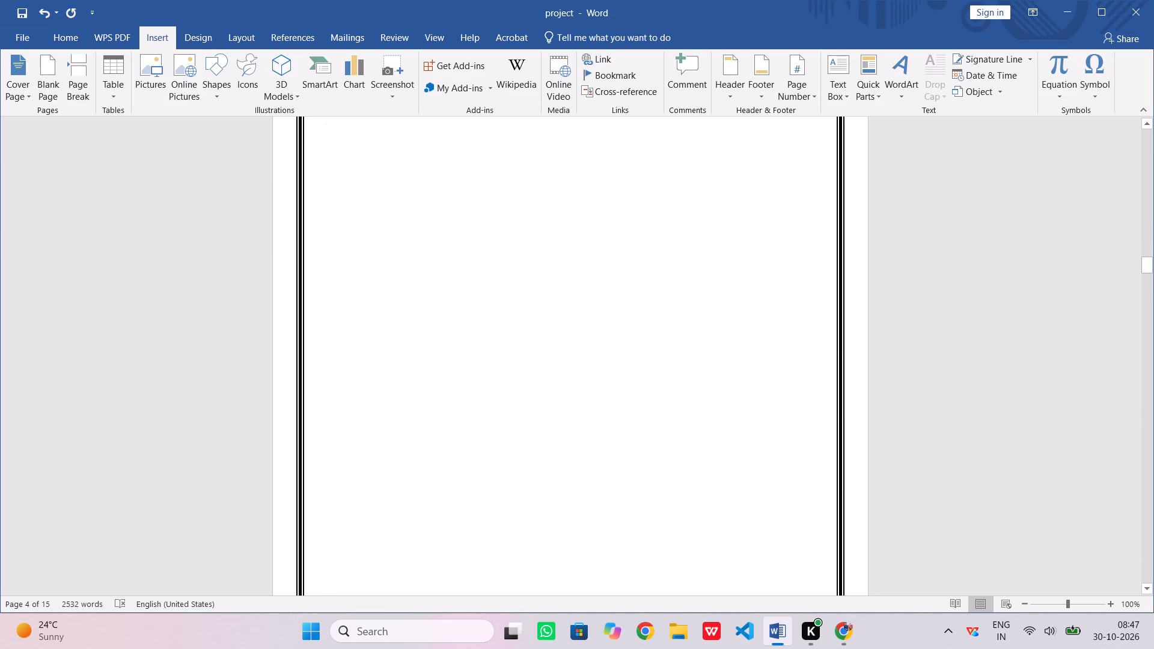
scroll(429, 441, "up", 14)
scroll(429, 441, "down", 7)
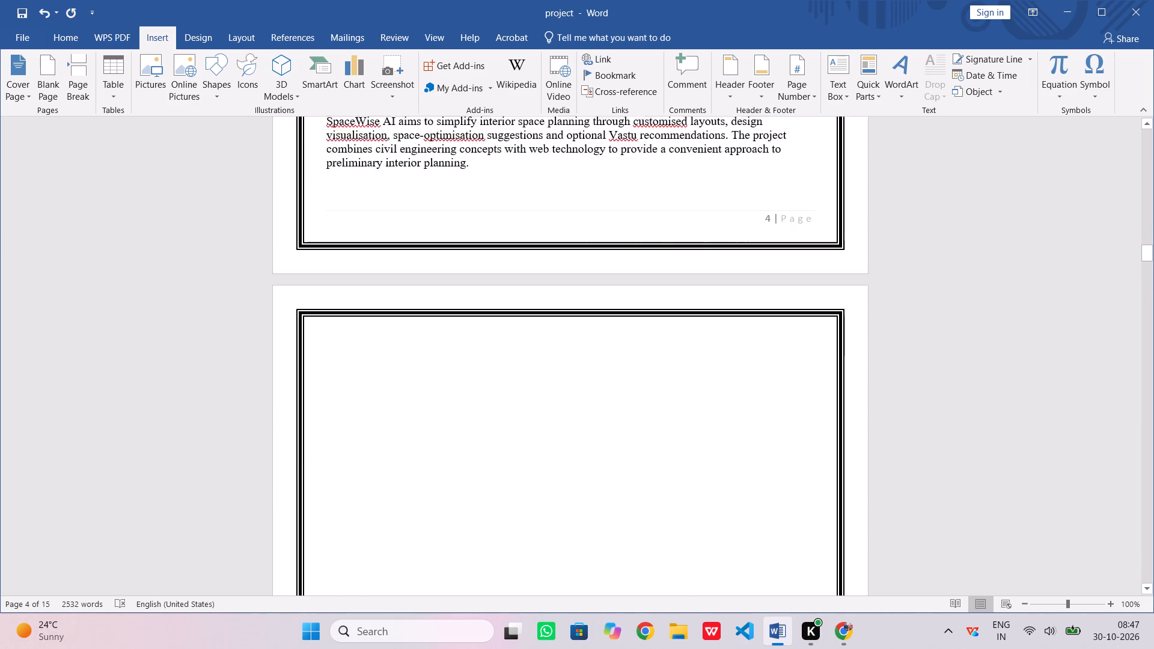
scroll(429, 440, "down", 18)
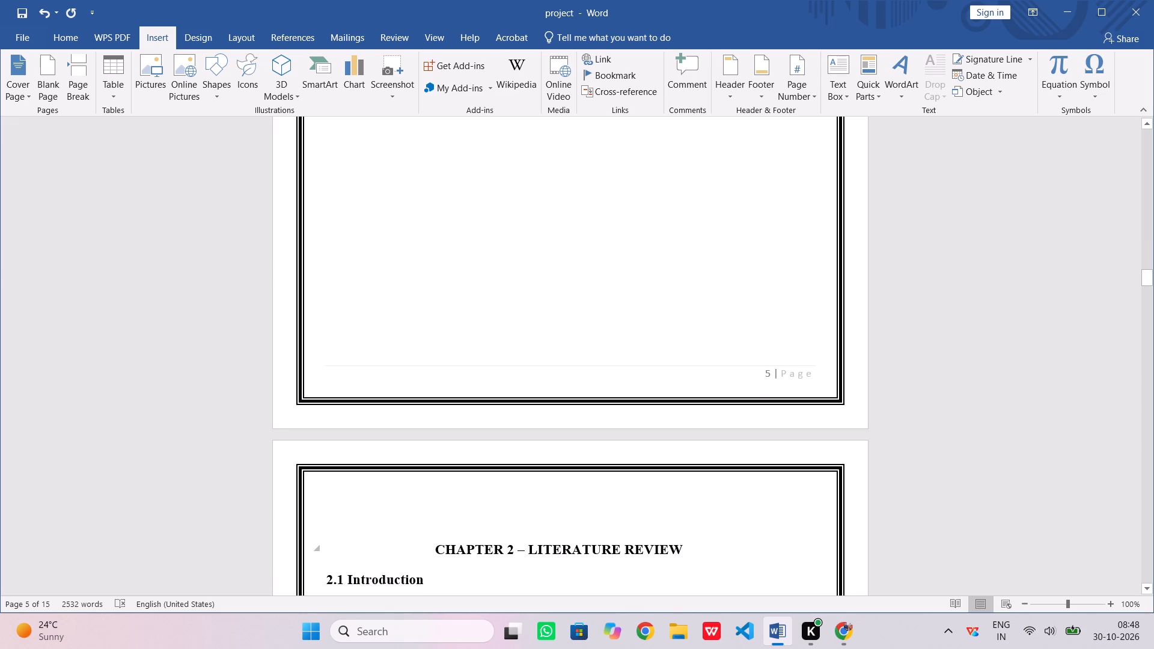
scroll(469, 486, "down", 4)
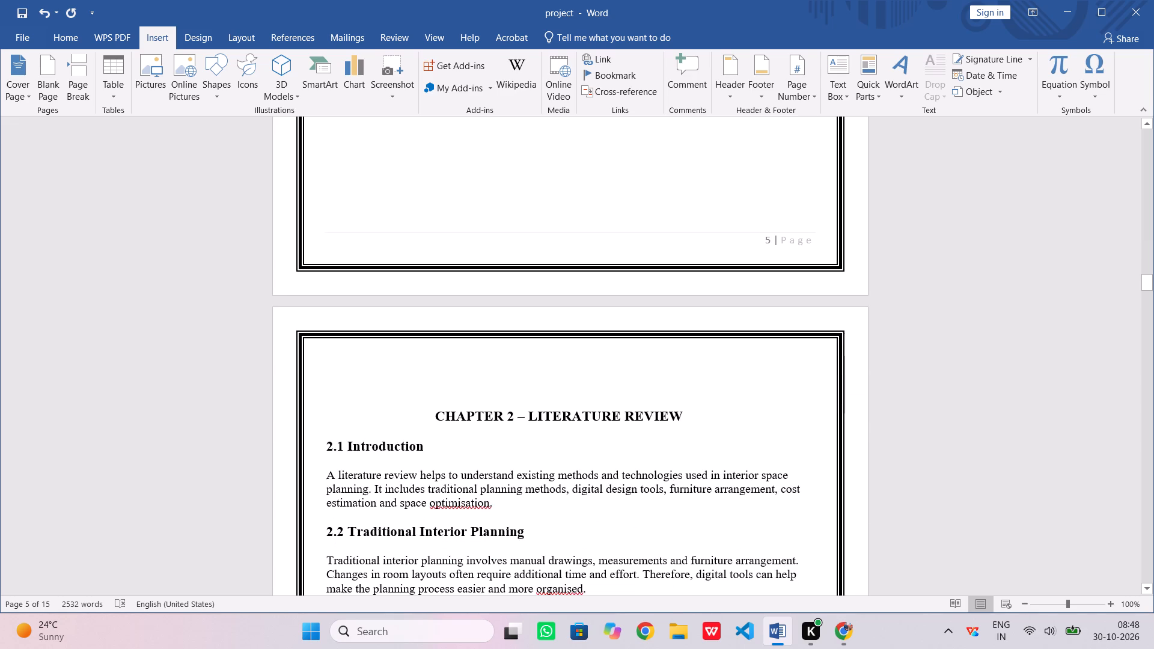
scroll(401, 528, "down", 2)
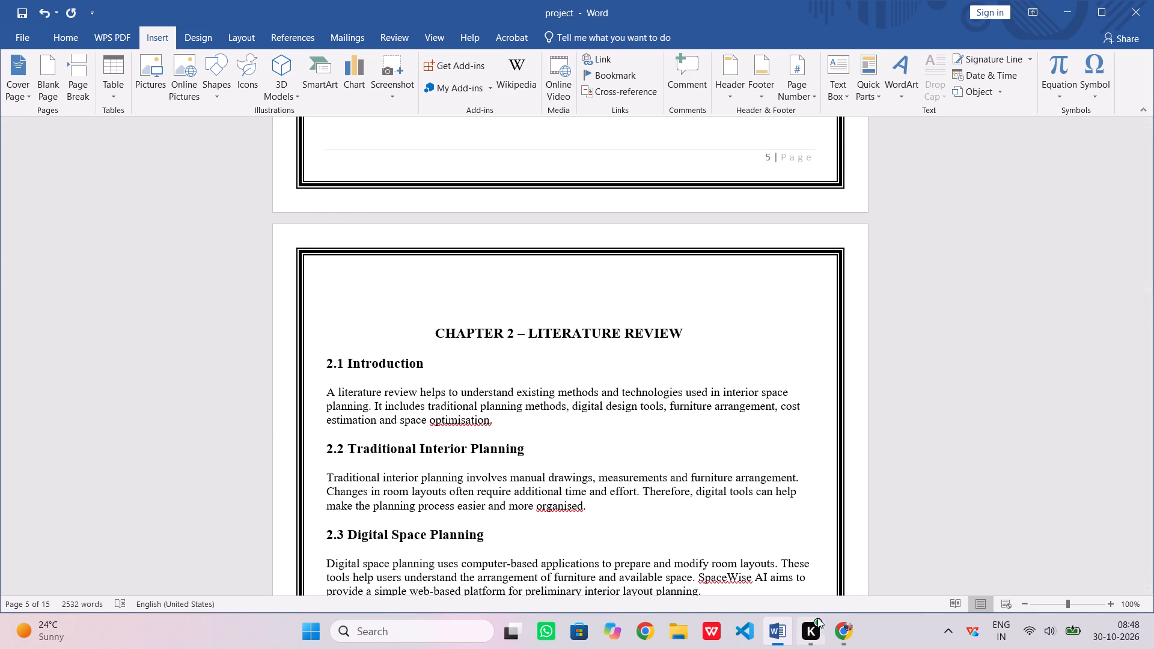
Switch to the ChatGPT chat in Chrome, close the living-room image and open the Fig. 2.2 – Digital Space Planning image.
double_click(845, 626)
left_click(1134, 91)
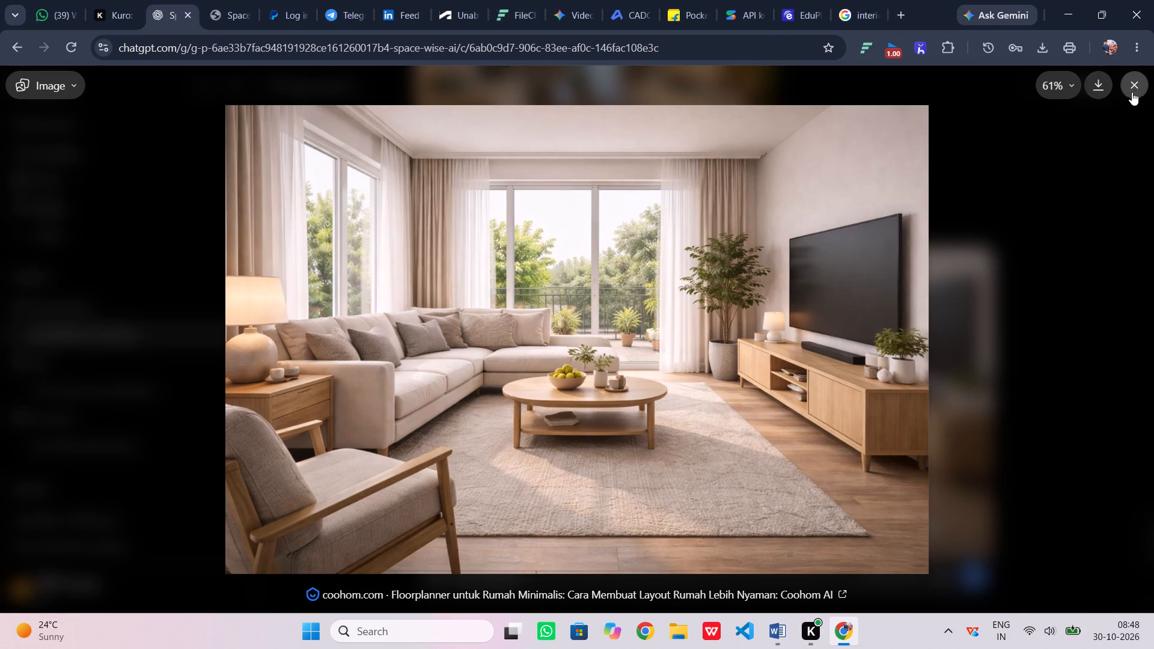
scroll(635, 358, "down", 4)
scroll(540, 341, "down", 2)
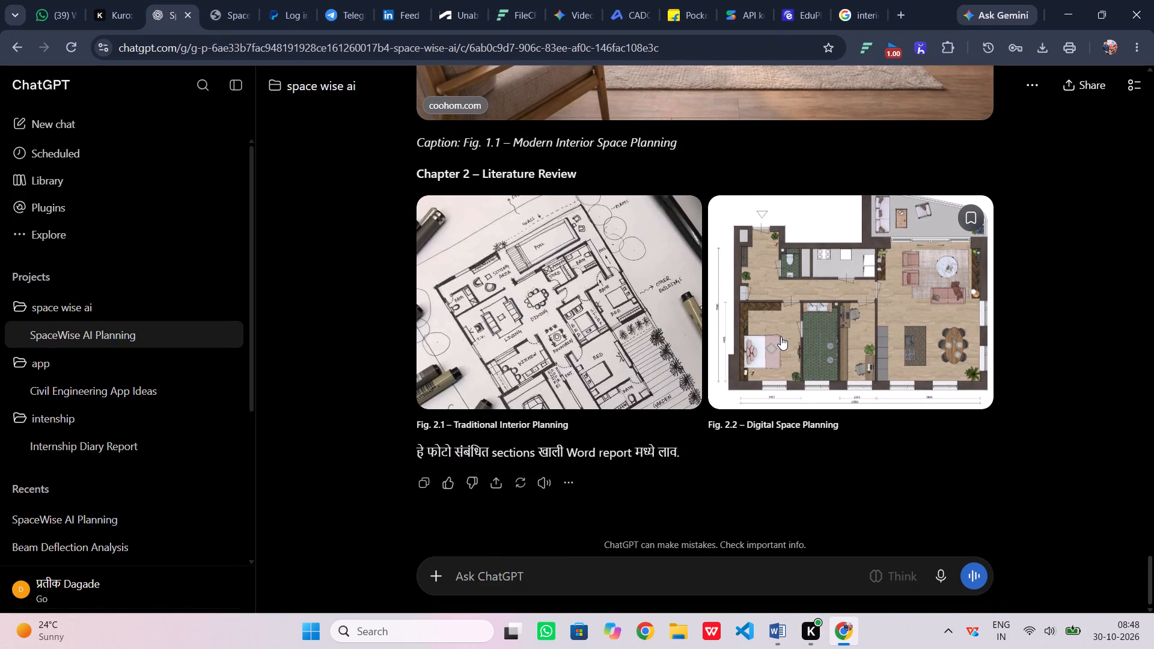
left_click(543, 304)
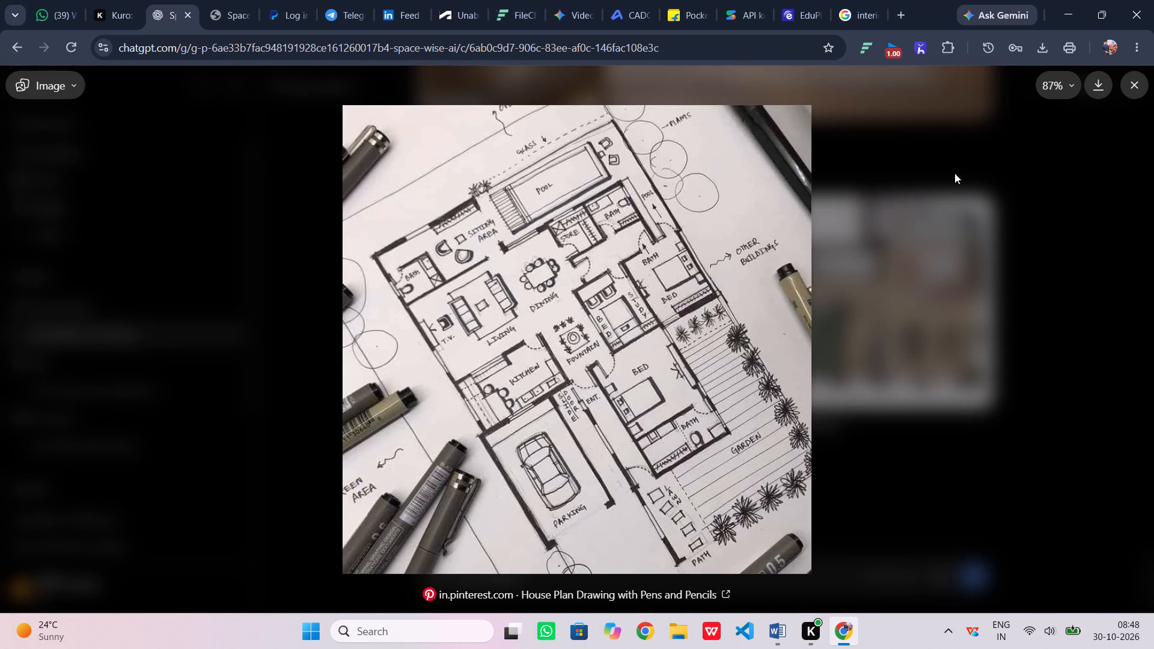
left_click(1134, 93)
left_click(887, 298)
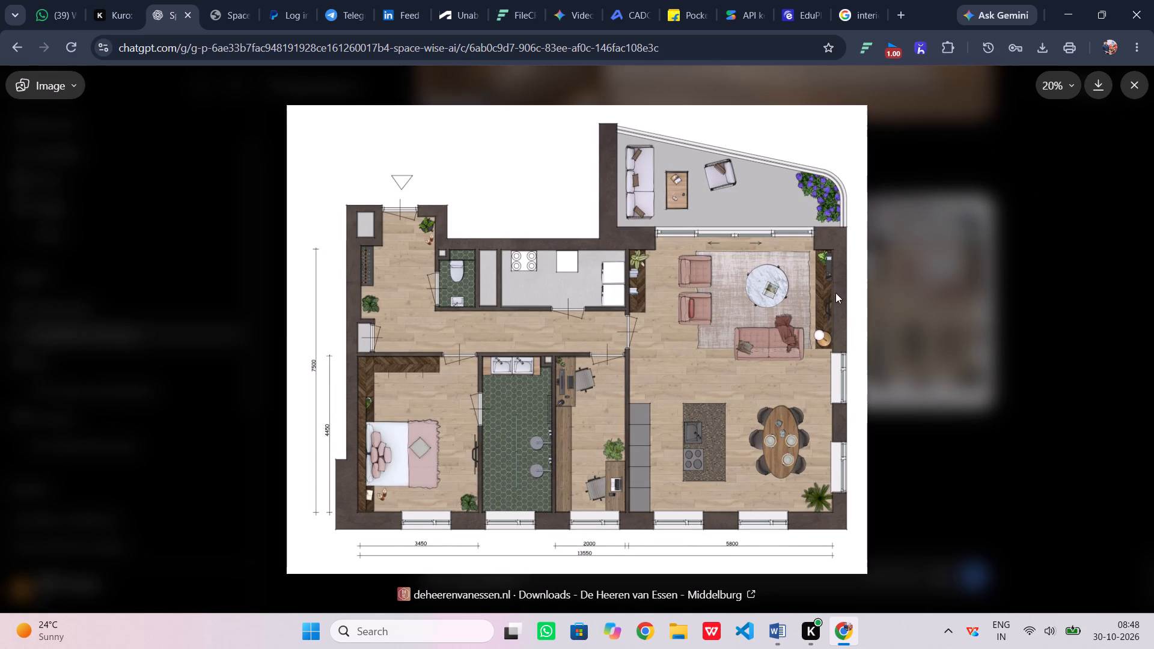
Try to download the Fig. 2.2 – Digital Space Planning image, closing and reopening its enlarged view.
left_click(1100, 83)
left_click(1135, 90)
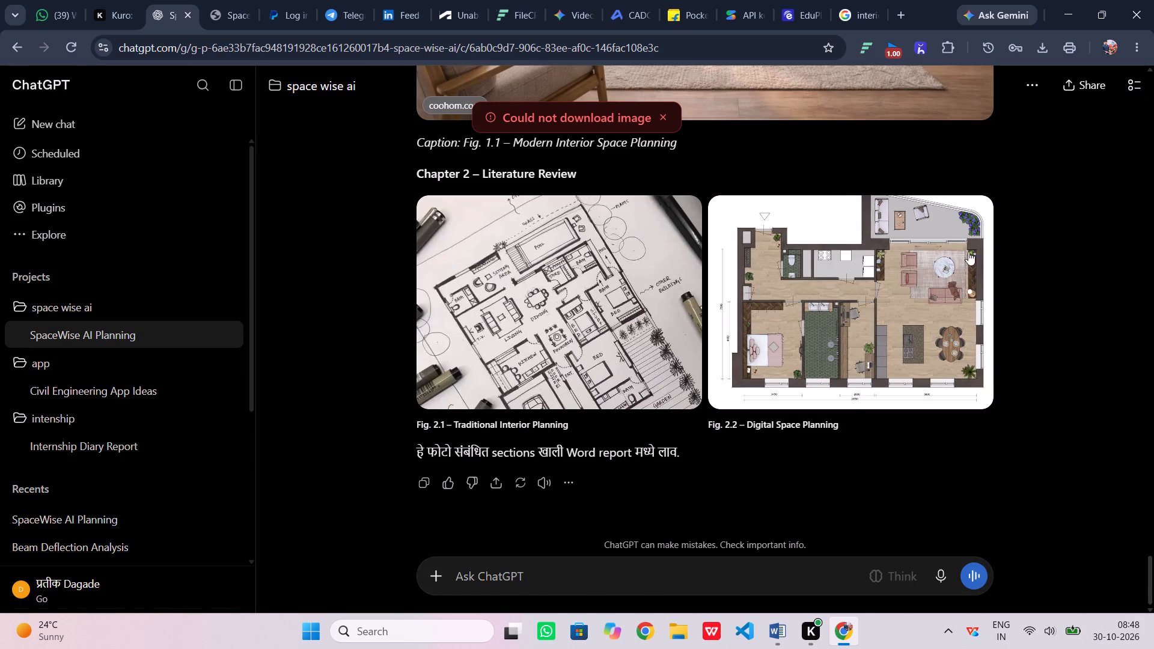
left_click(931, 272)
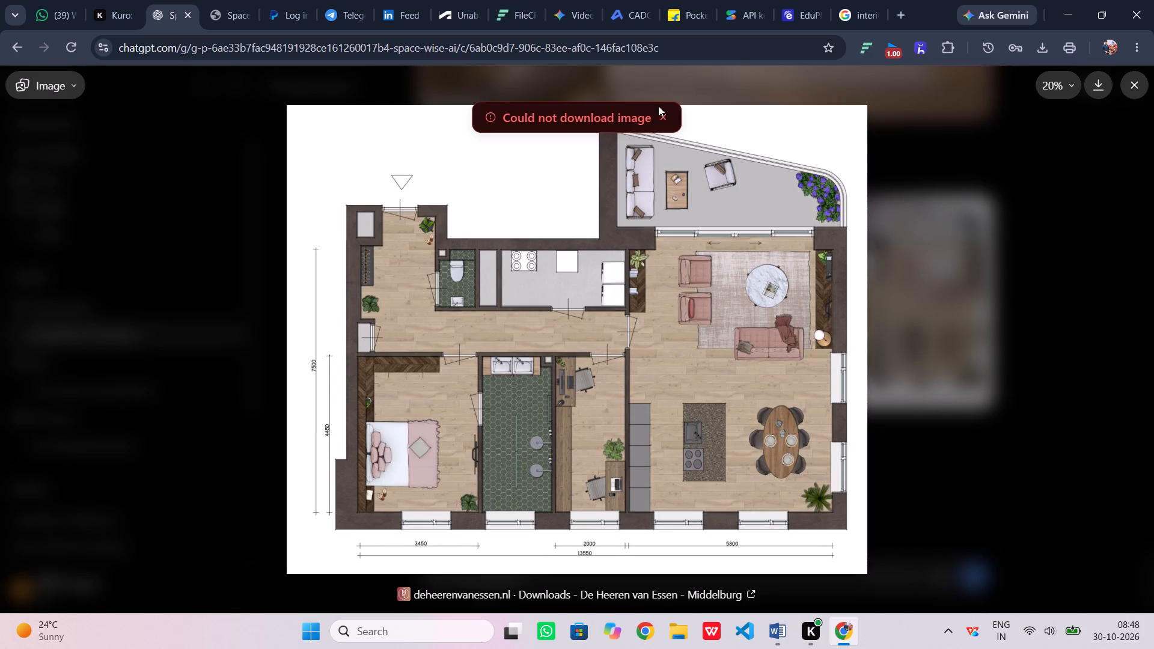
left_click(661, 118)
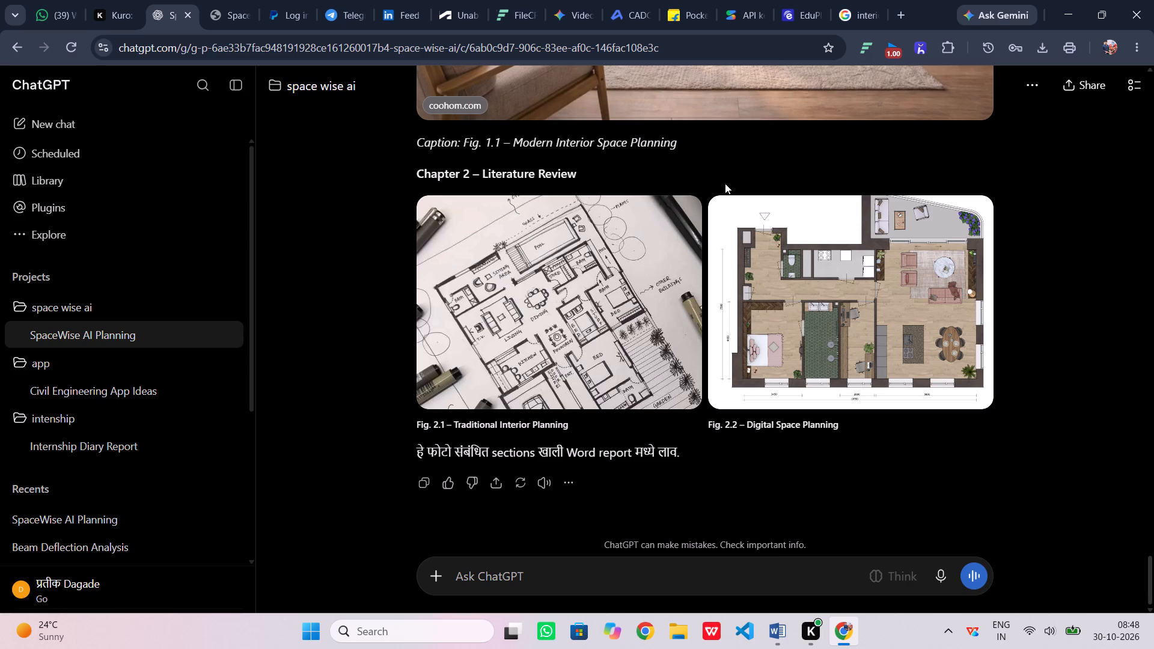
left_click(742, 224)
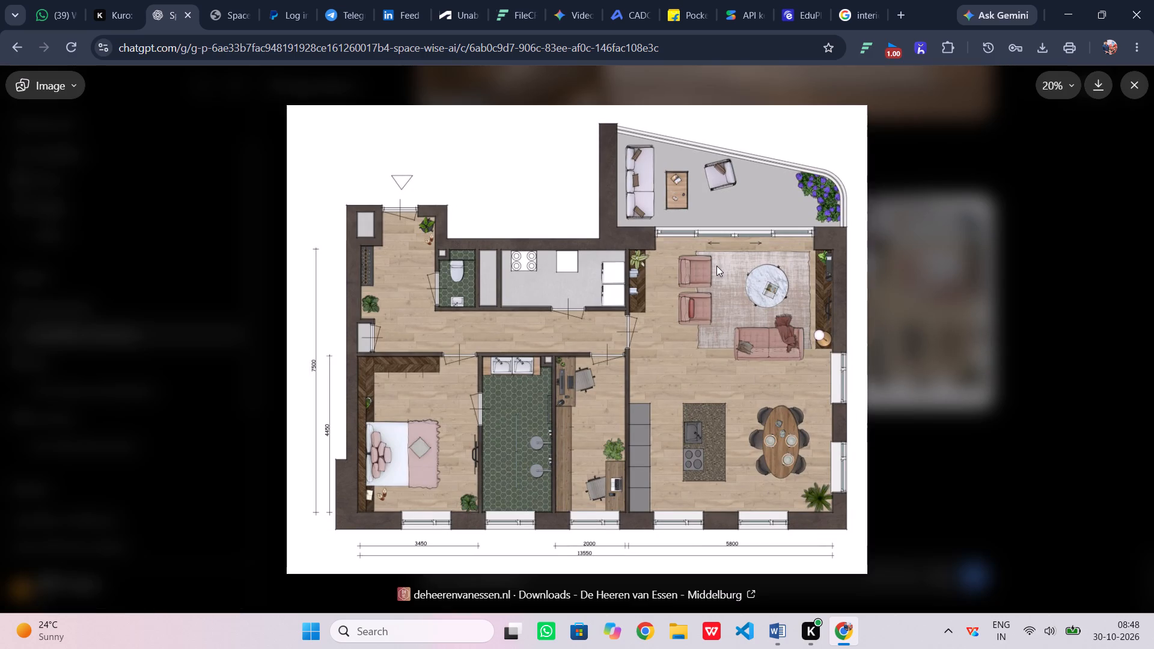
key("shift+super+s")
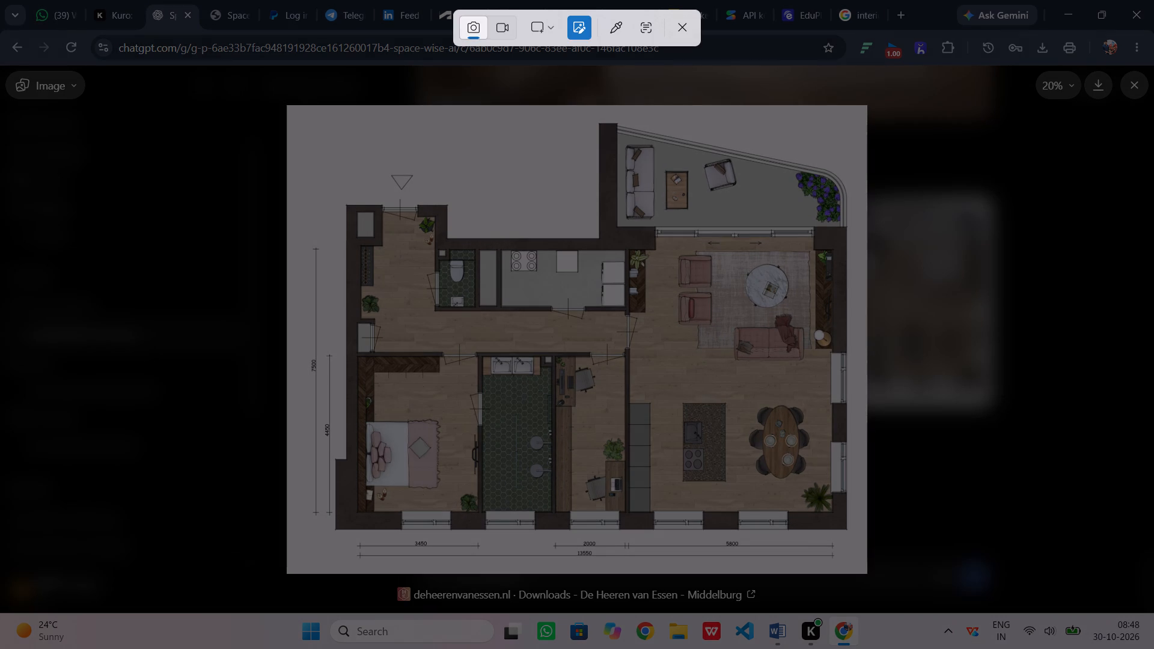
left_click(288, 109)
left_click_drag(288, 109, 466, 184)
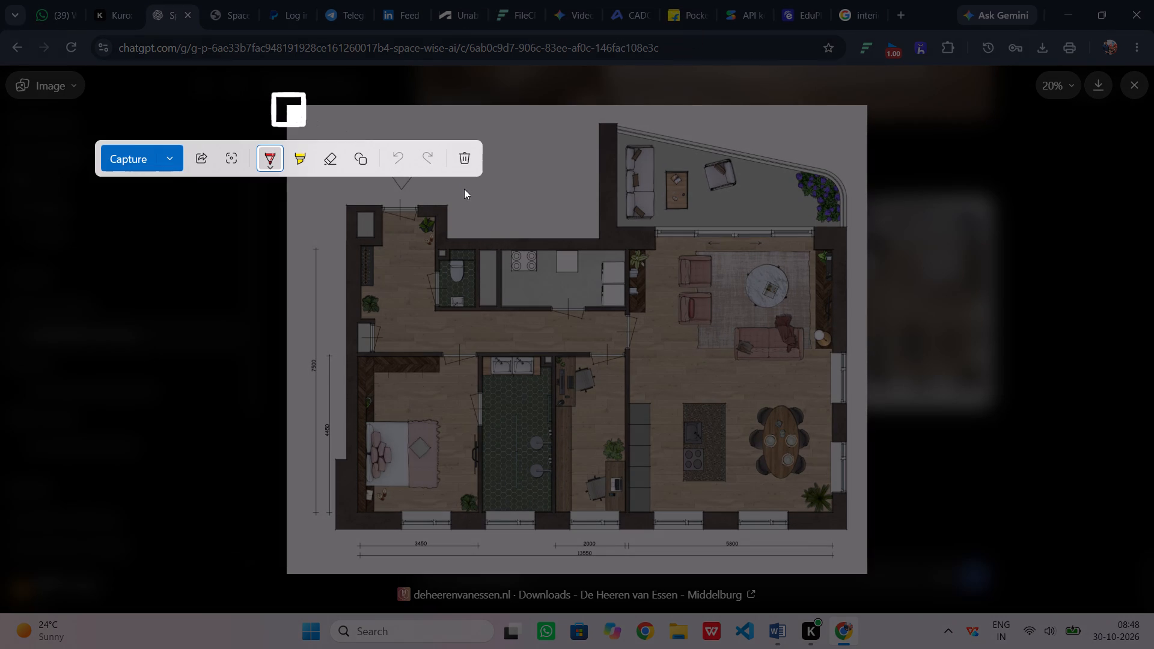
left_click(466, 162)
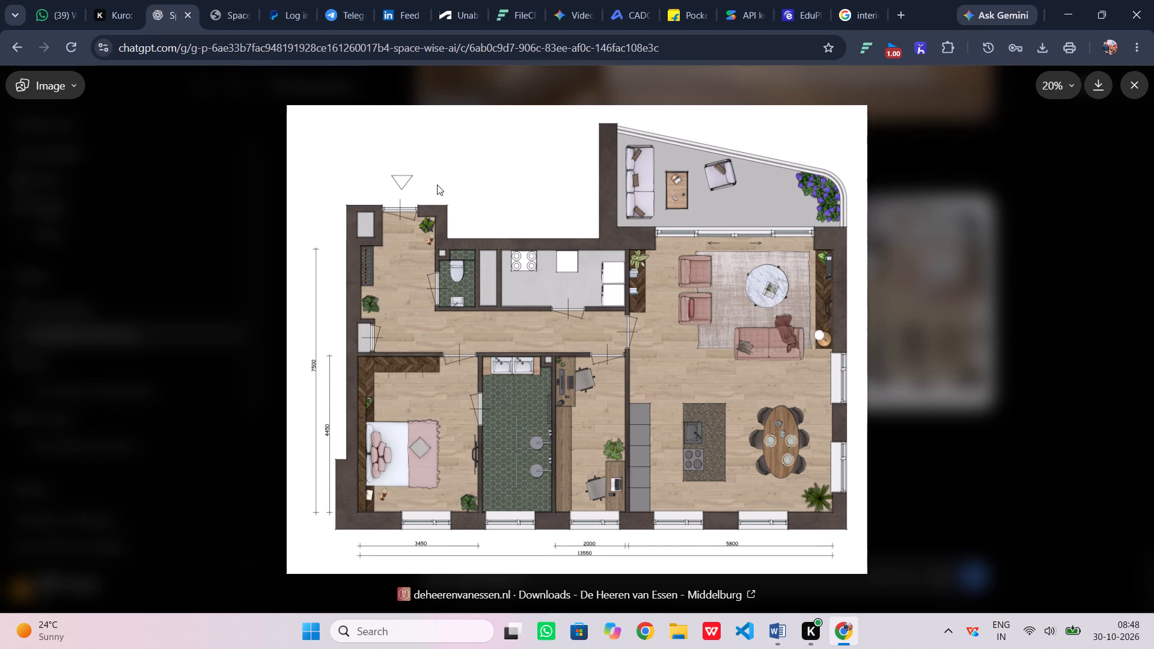
Capture a screen snip of the enlarged Fig. 2.2 floor plan, covering nearly the whole image.
key("shift+super+s")
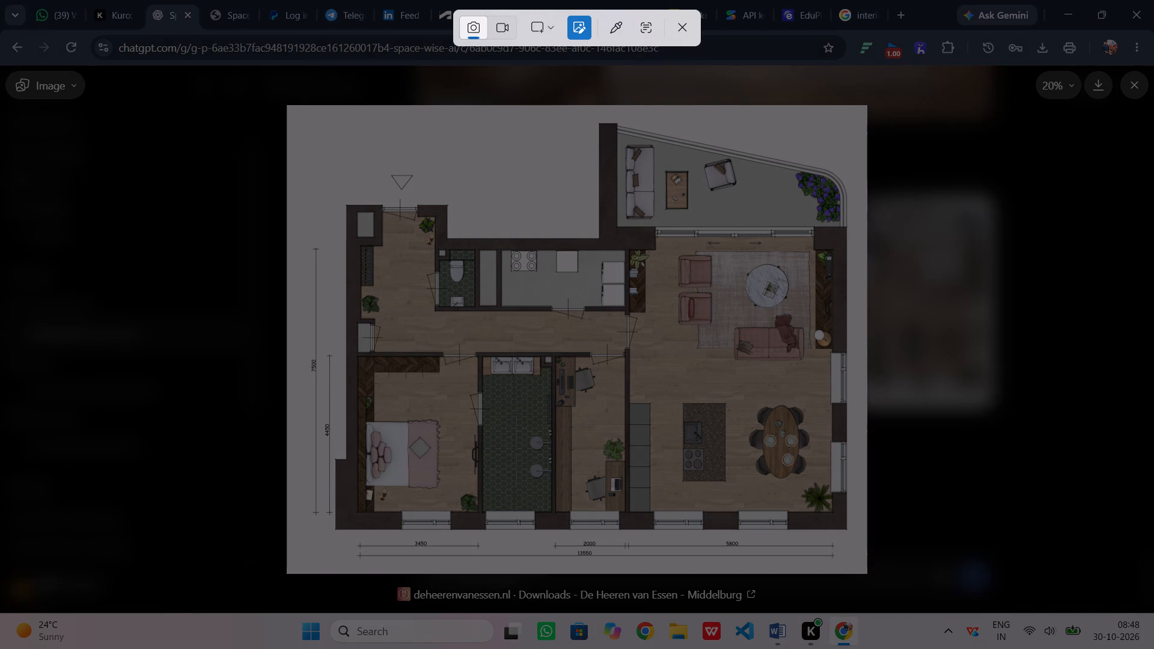
left_click_drag(292, 112, 859, 482)
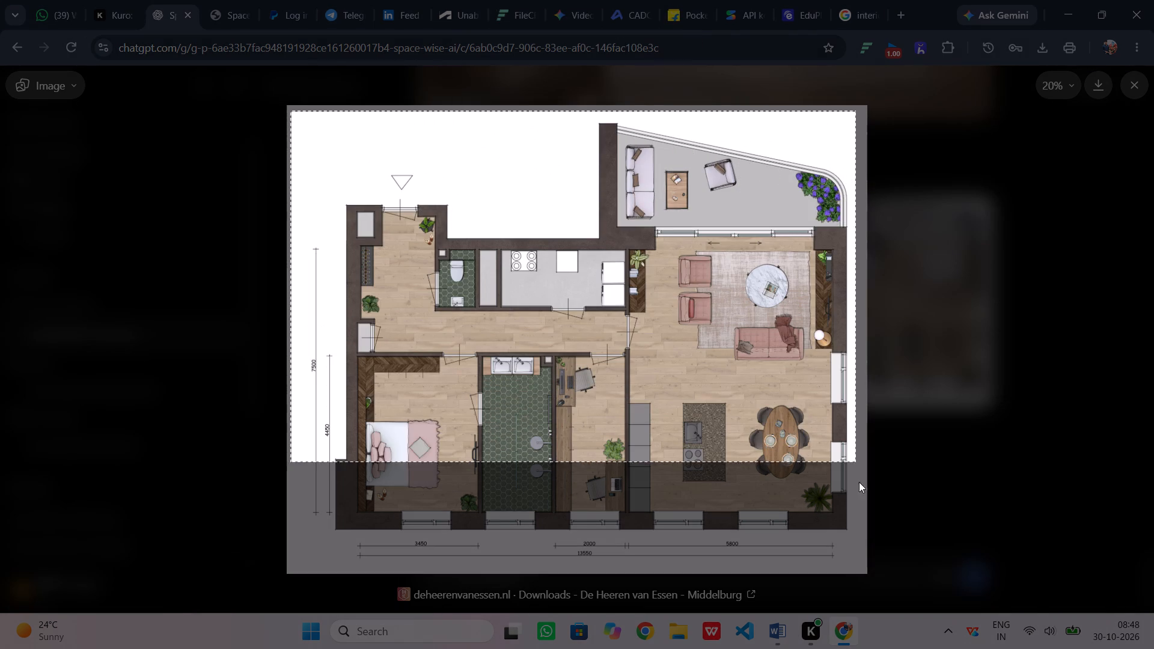
left_click_drag(859, 482, 861, 565)
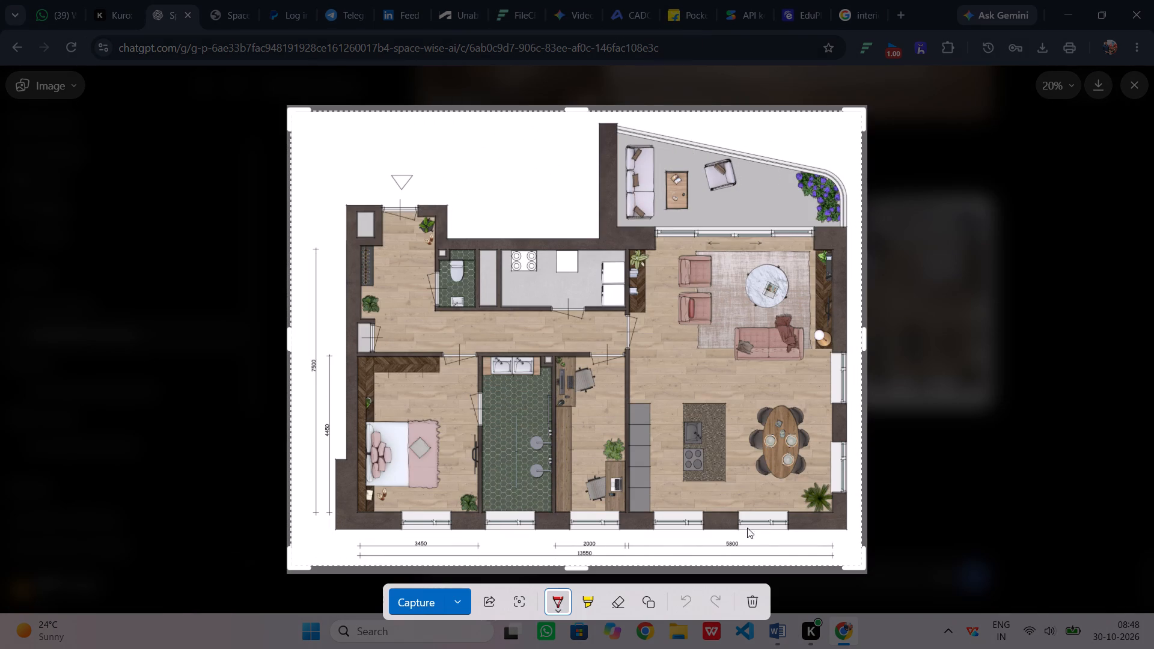
left_click(420, 607)
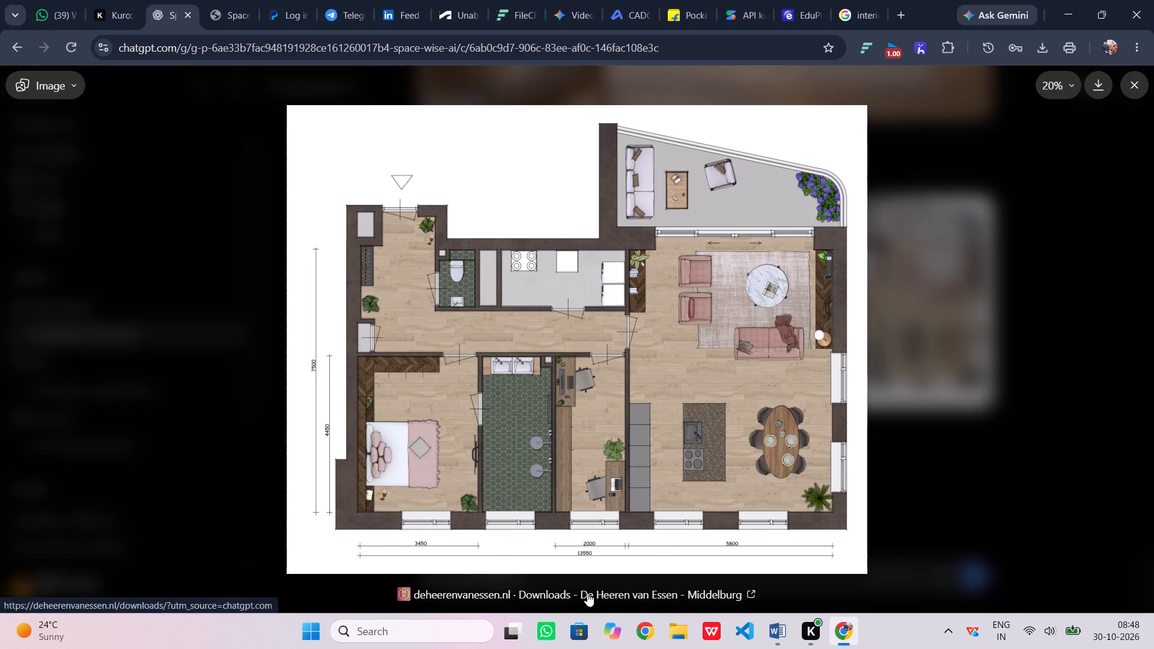
Close the enlarged floor-plan image in ChatGPT and return to the Word report.
left_click(777, 632)
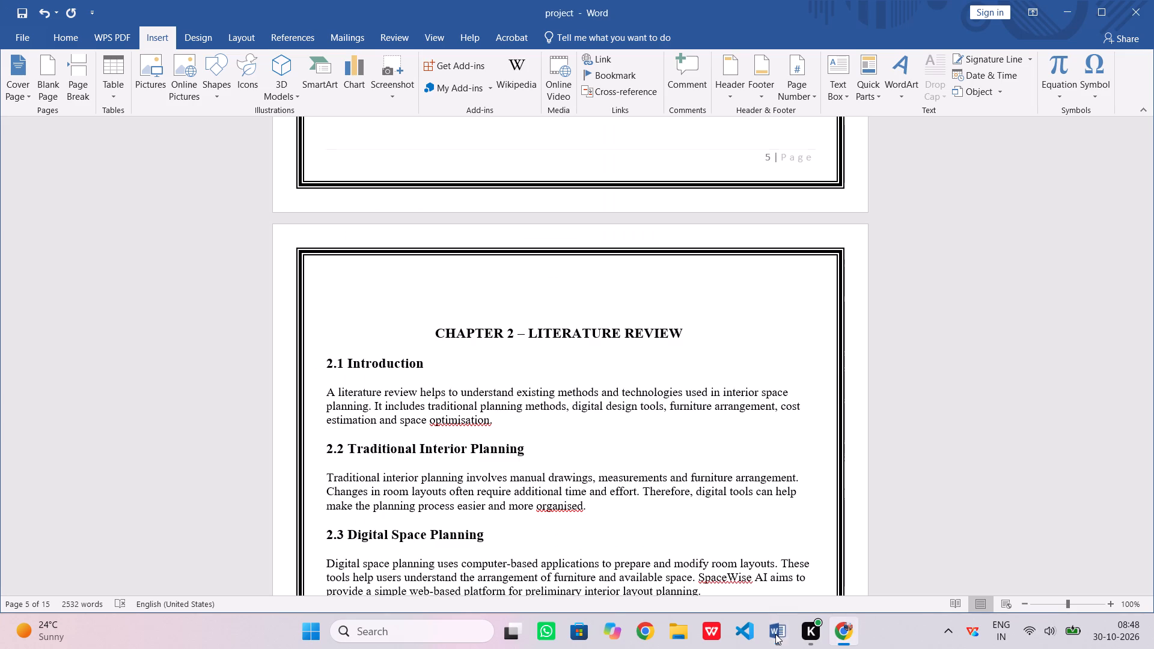
double_click(845, 636)
left_click(1146, 86)
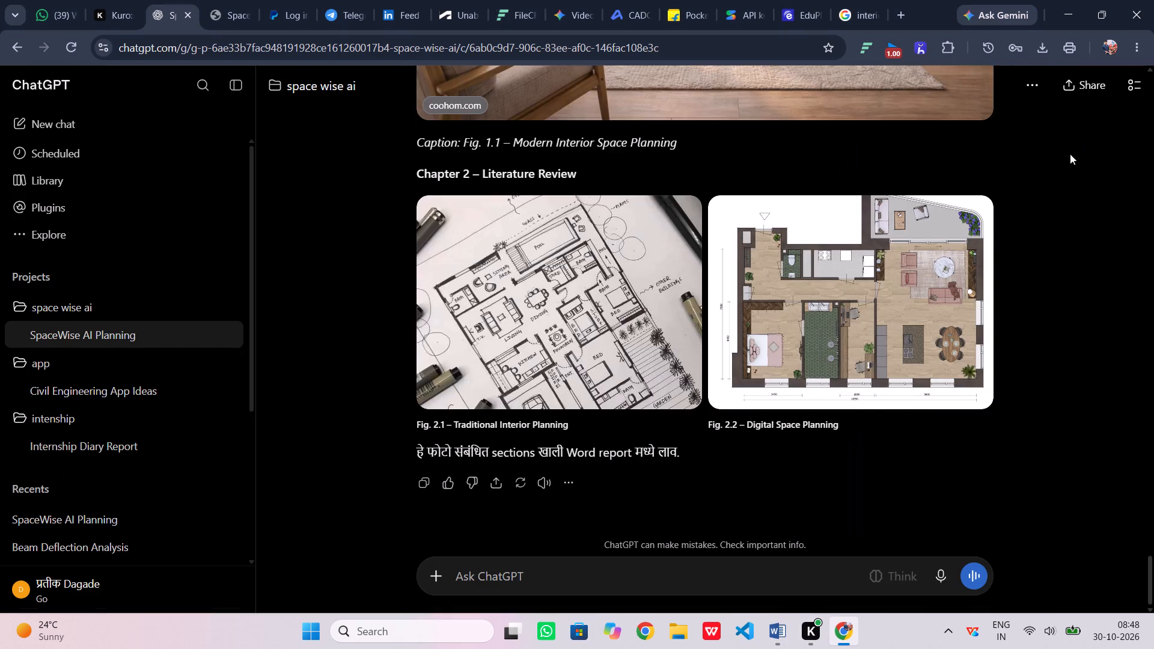
left_click(783, 633)
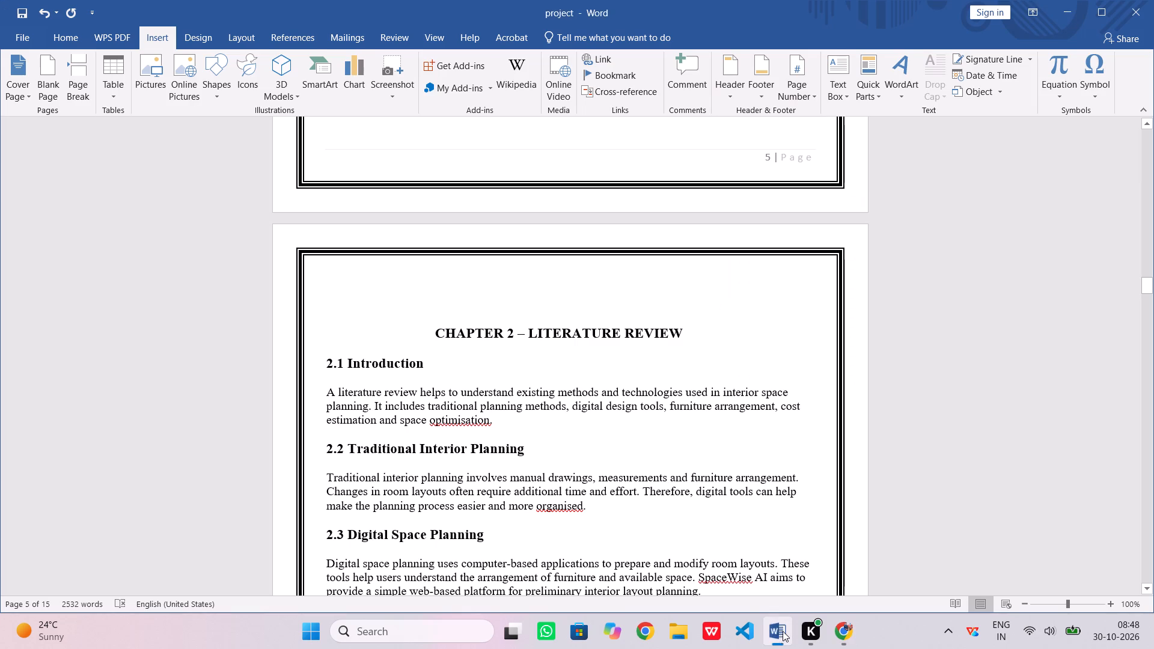
Insert a block of blank lines below the 2.2 Traditional Interior Planning paragraph, pushing 2.3 Digital Space Planning down for a picture.
scroll(472, 435, "down", 3)
left_click(593, 404)
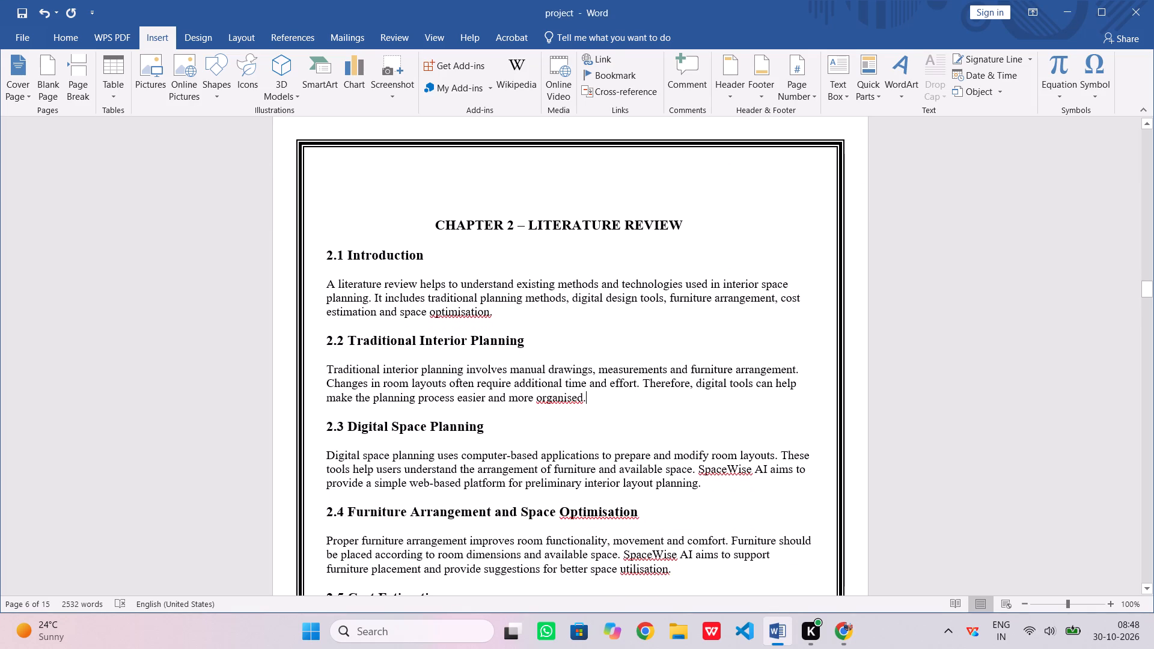
key("shift+Return")
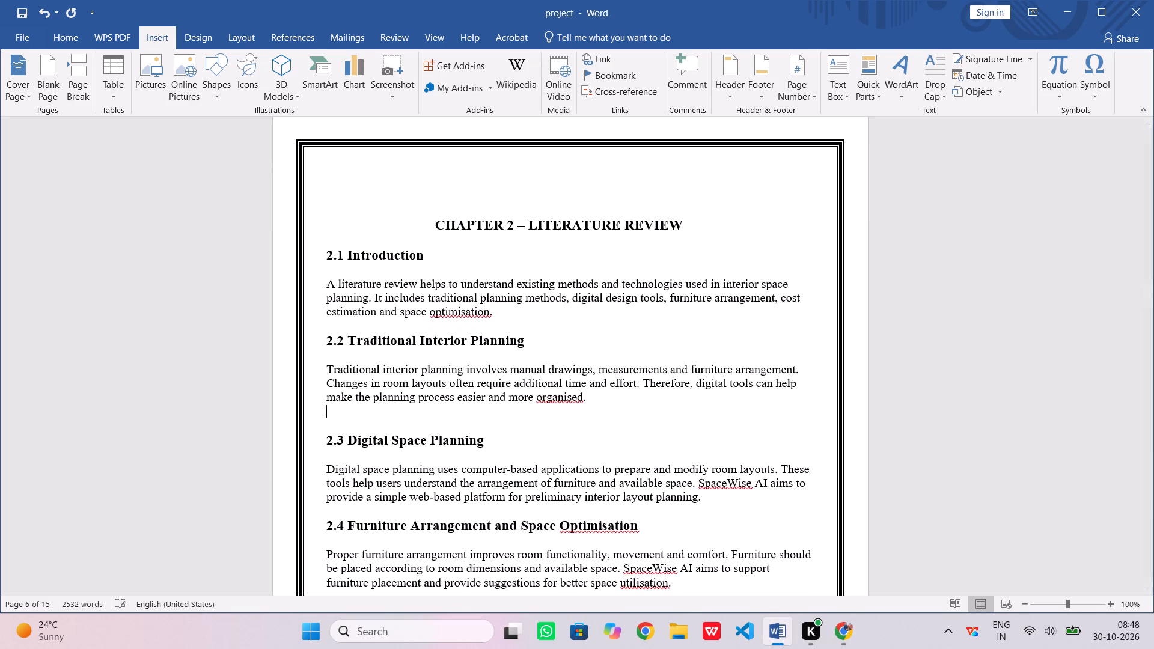
key("shift+Return")
key("shift+Return")
key("shift+Return")
key("Return")
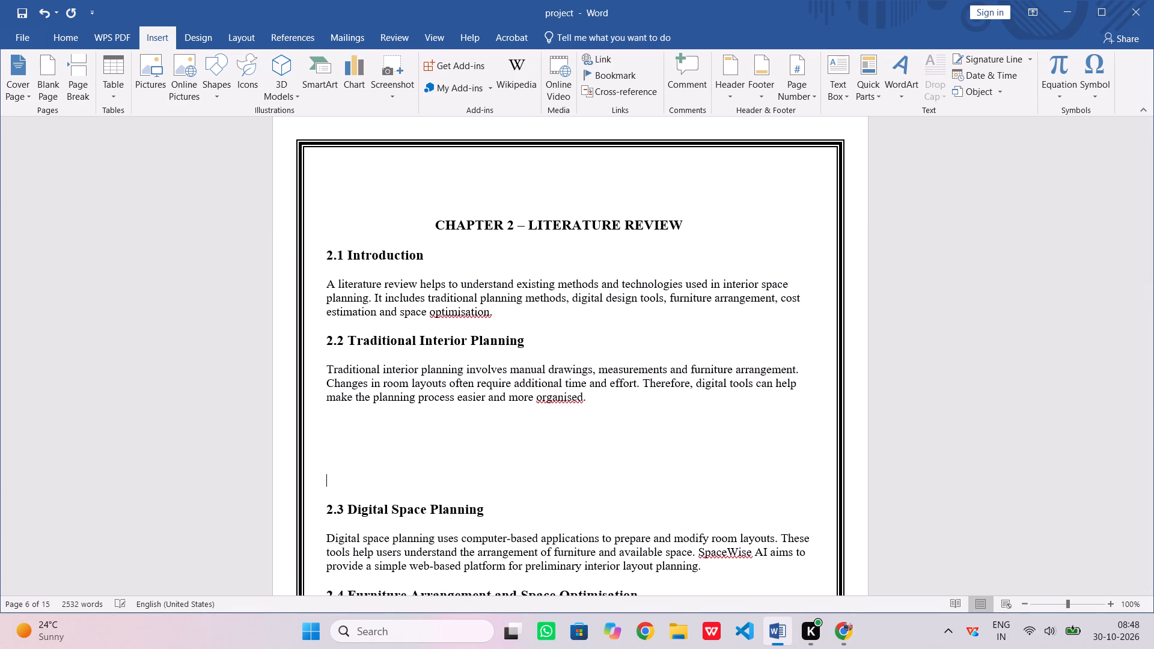
key("shift+Return")
key("shift+Return")
key("Return")
key("Return")
key("Return")
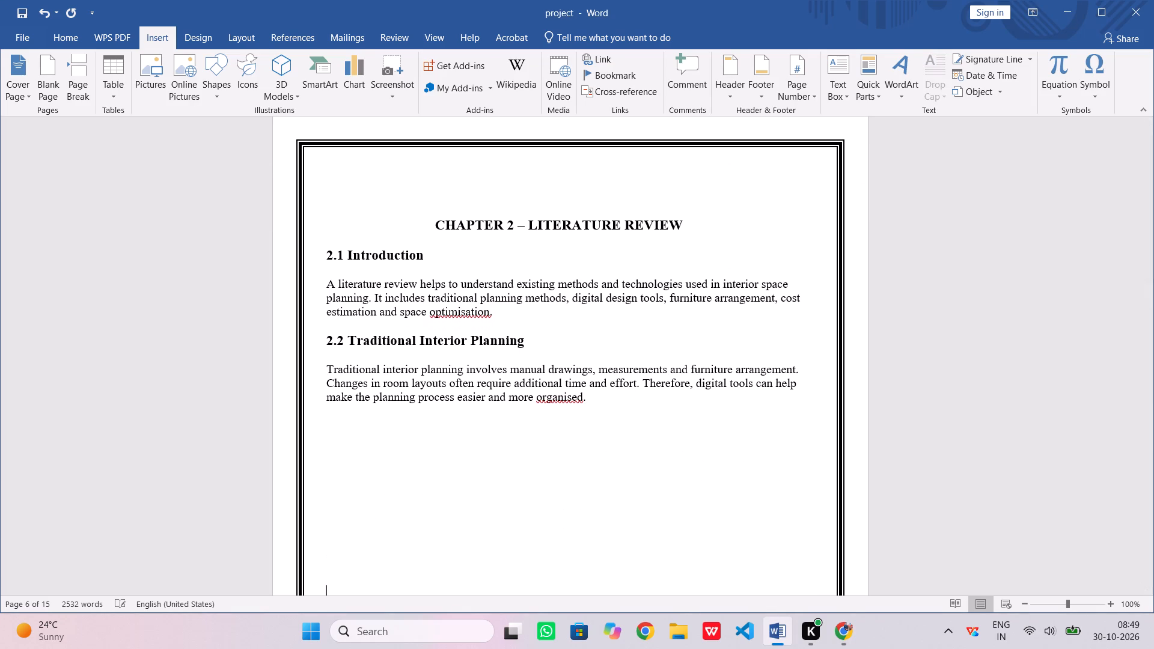
key("shift+Return")
key("Return")
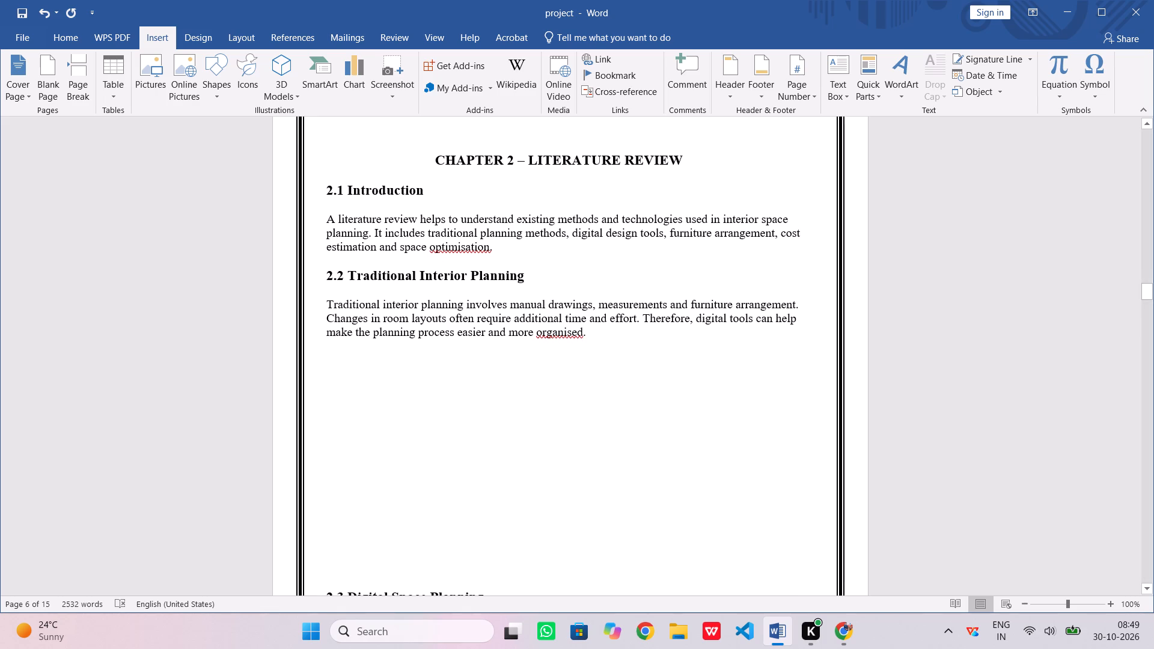
Paste the captured floor plan below the 2.2 Traditional Interior Planning paragraph and reduce its height slightly.
left_click(372, 361)
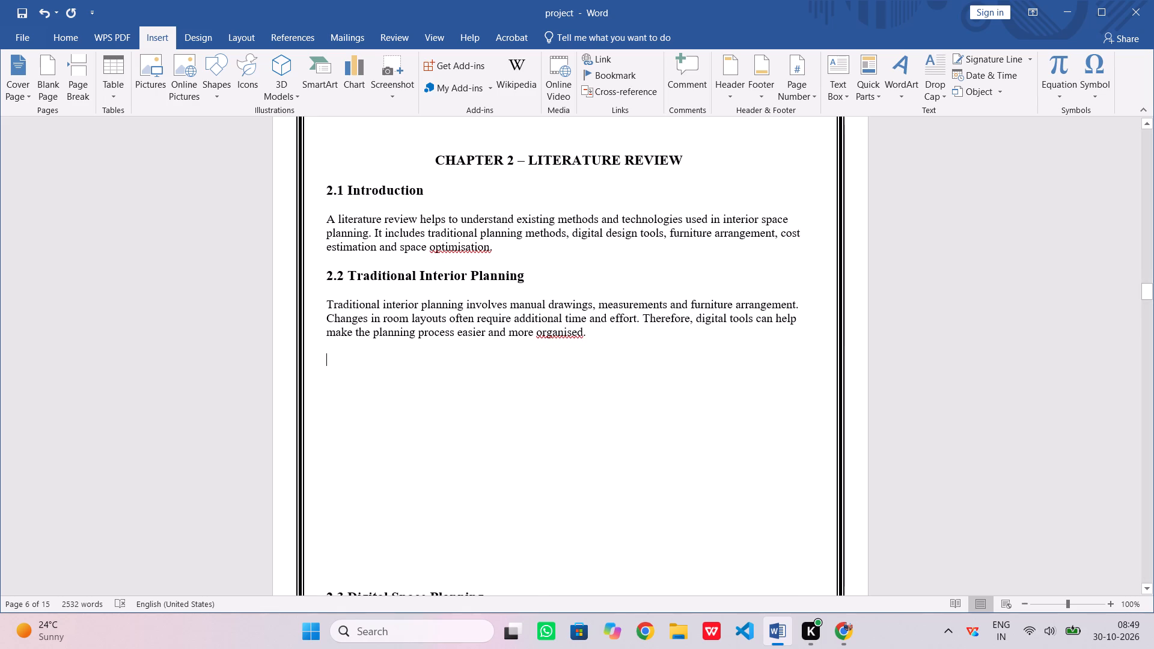
key("ctrl+v")
left_click(490, 345)
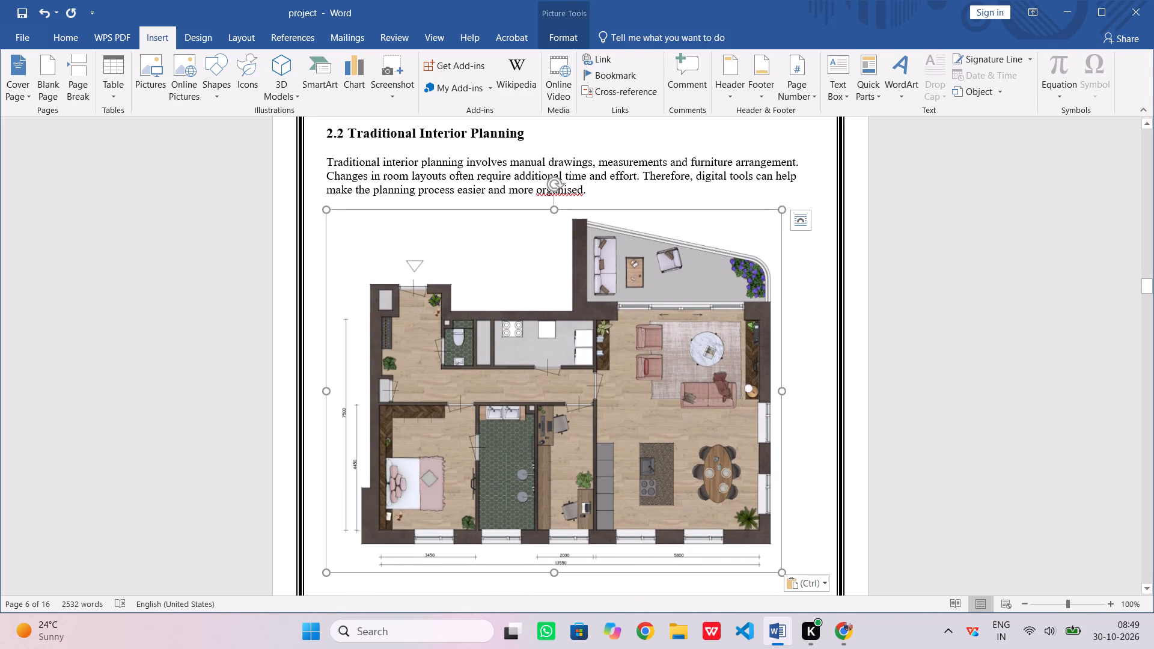
left_click_drag(554, 575, 558, 555)
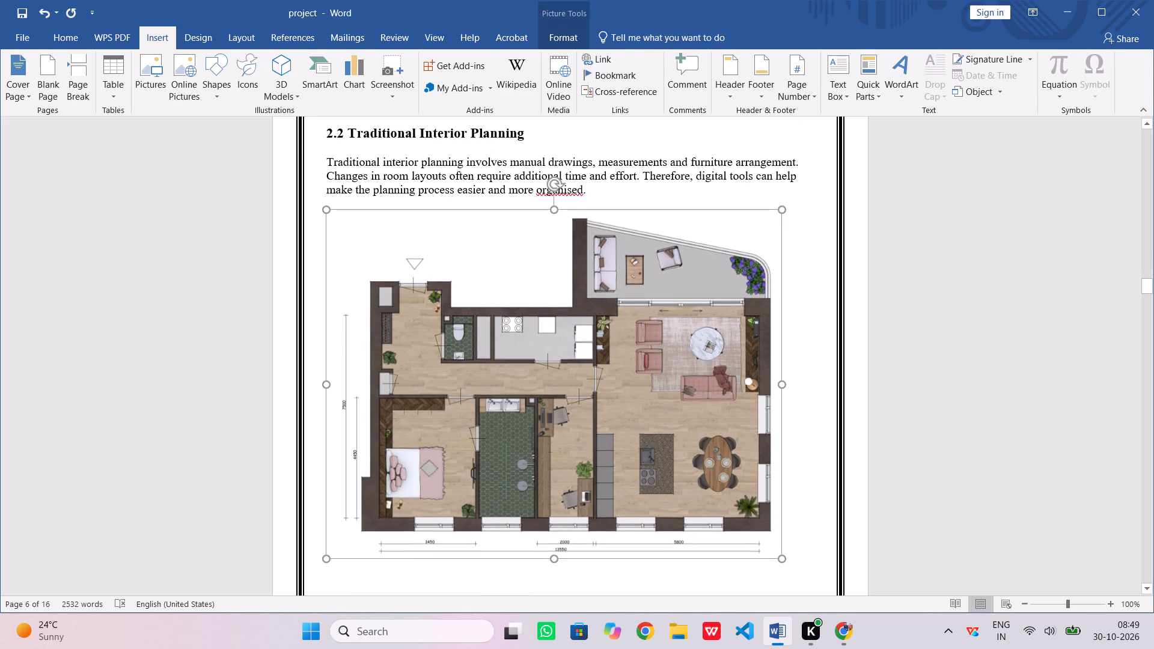
left_click_drag(558, 555, 564, 533)
Delete the surplus blank lines between the floor-plan picture and the 2.3 Digital Space Planning heading so it follows the picture.
scroll(507, 570, "down", 3)
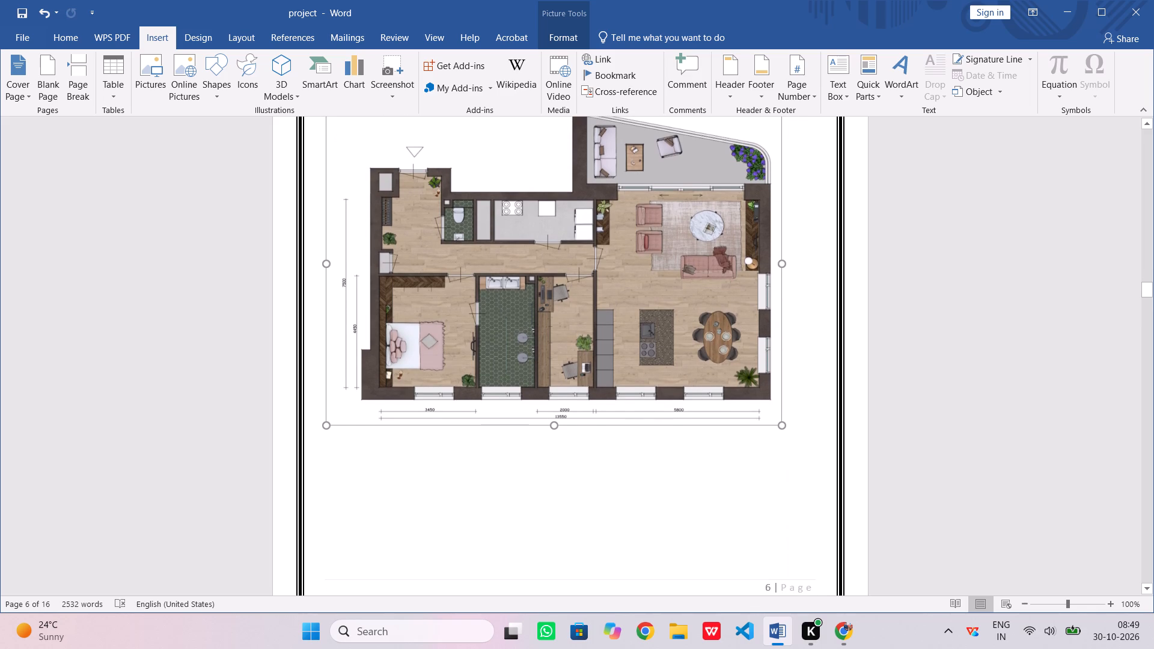
left_click(440, 517)
scroll(380, 499, "down", 9)
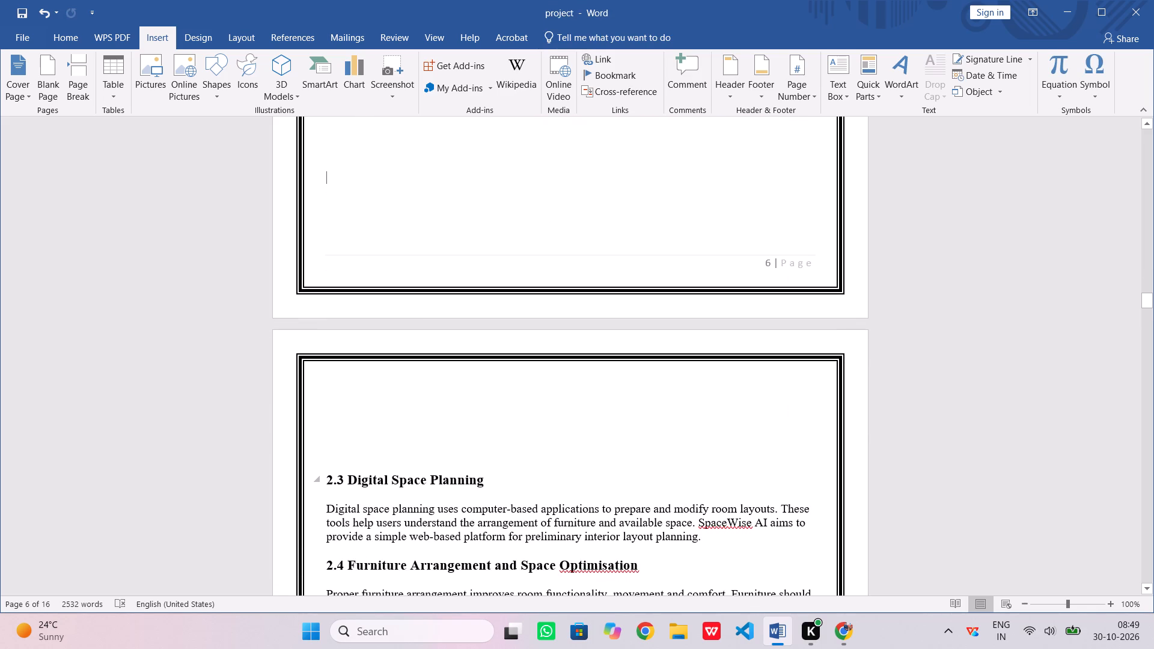
left_click(325, 480)
key("BackSpace")
key("BackSpace")
key("BackSpace")
key("BackSpace")
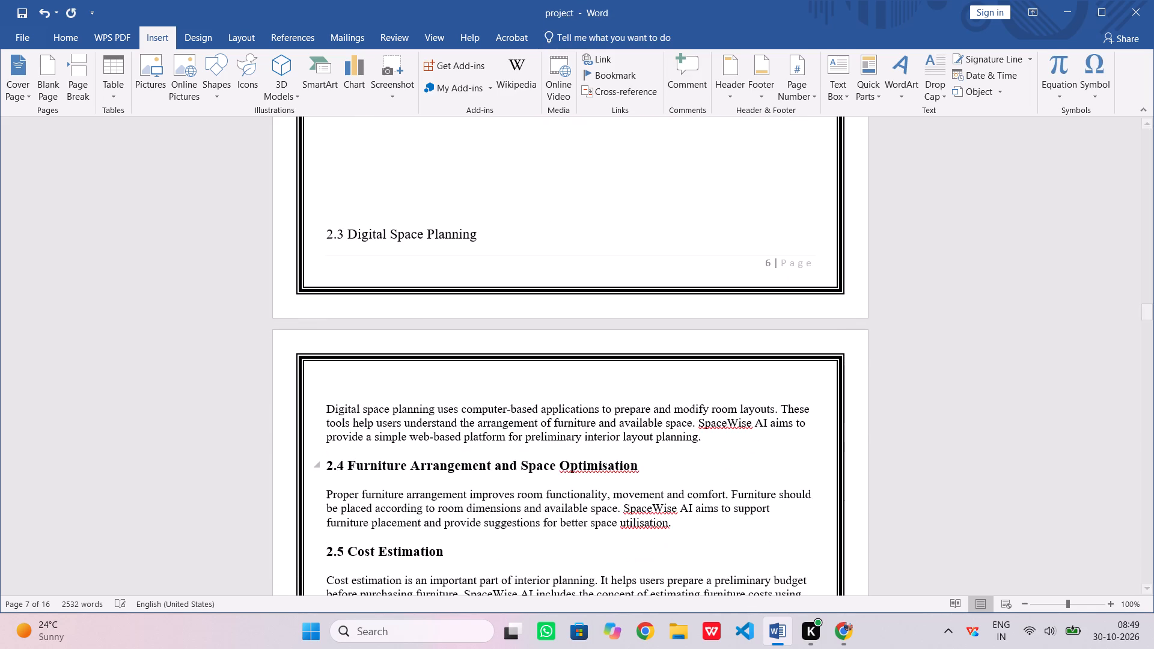
key("BackSpace")
key("BackSpace")
key("BackSpace")
key("BackSpace")
key("BackSpace")
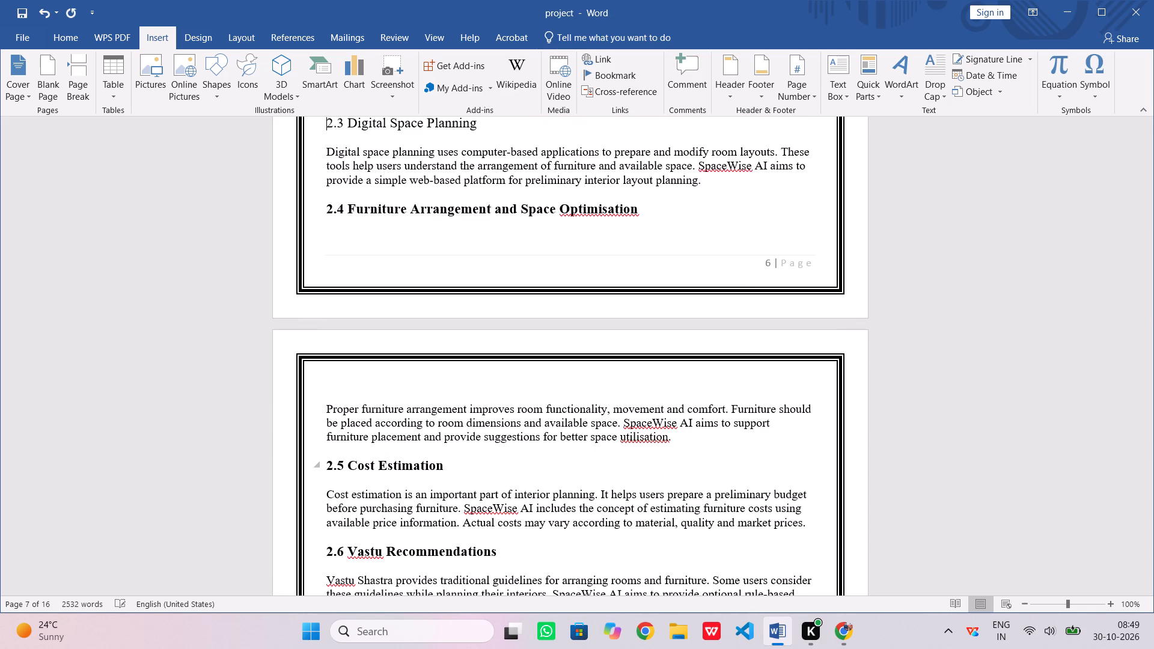
Add a line break above the 2.3 Digital Space Planning heading and make the heading text bold.
scroll(340, 487, "up", 4)
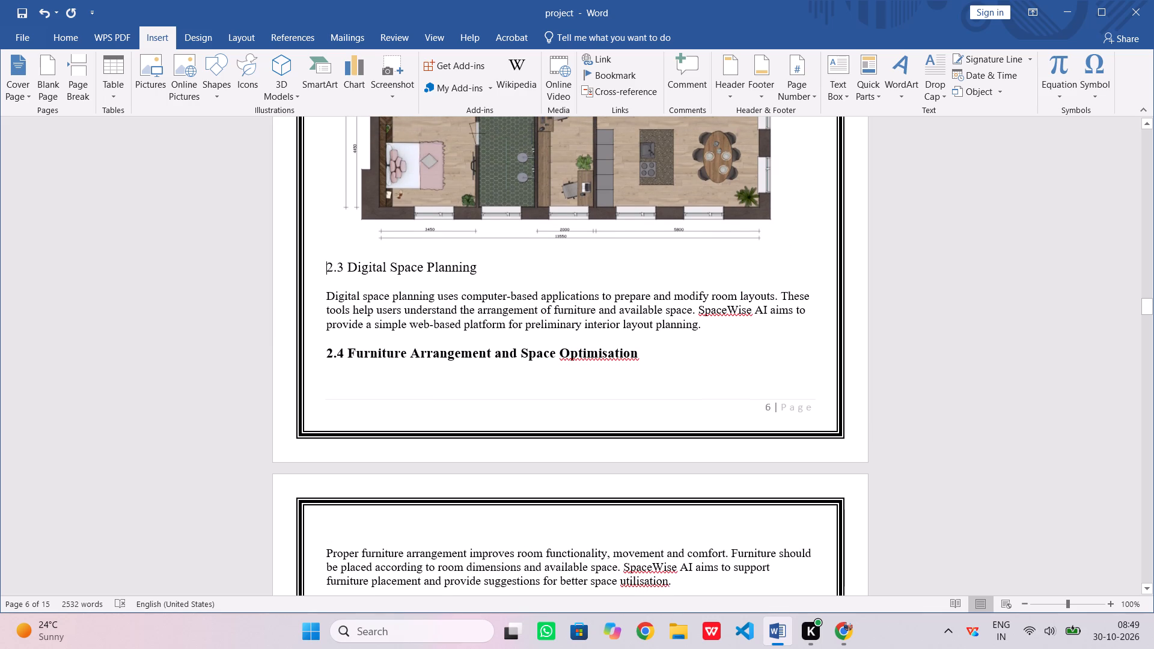
key("shift+Return")
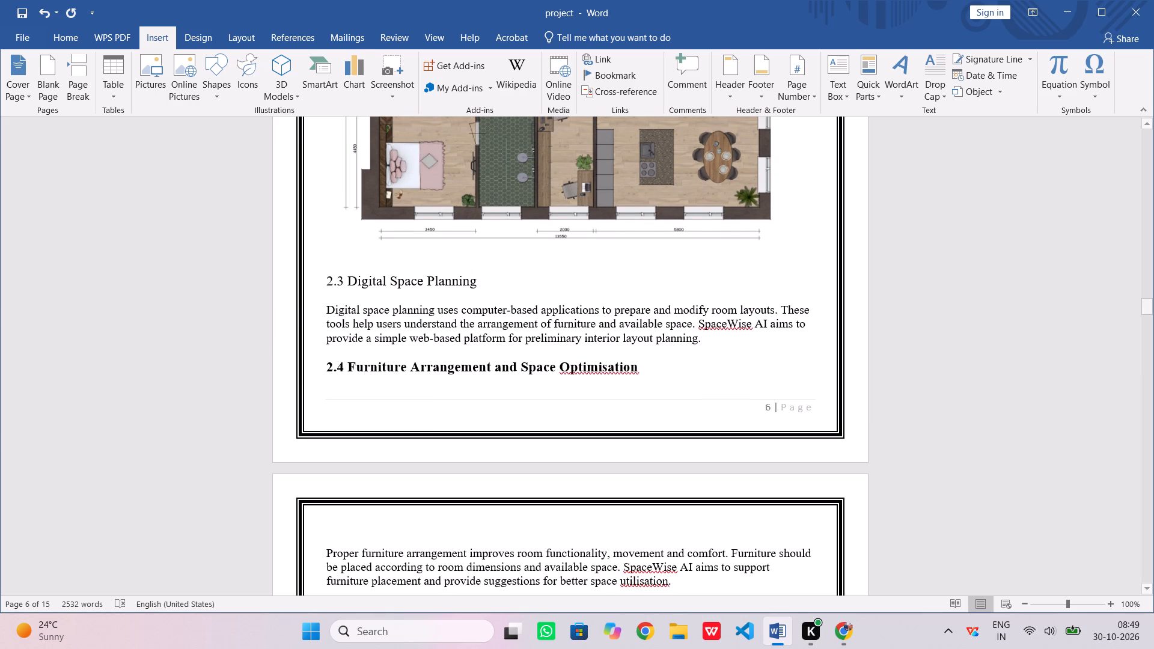
left_click_drag(326, 283, 472, 294)
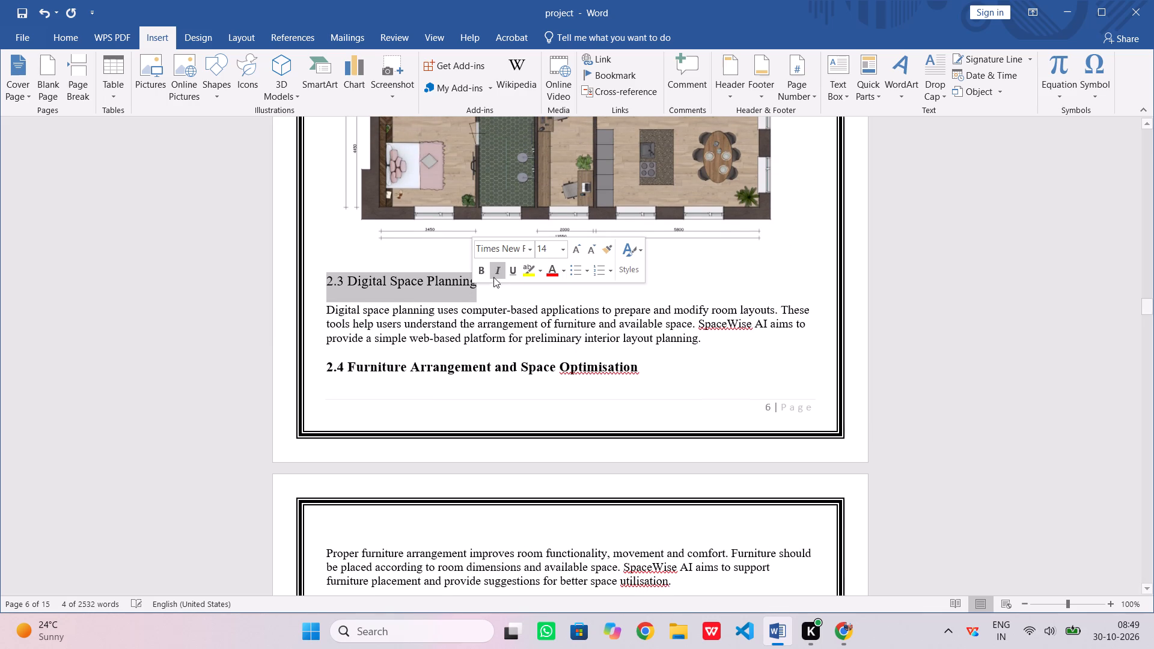
left_click(480, 267)
left_click(499, 290)
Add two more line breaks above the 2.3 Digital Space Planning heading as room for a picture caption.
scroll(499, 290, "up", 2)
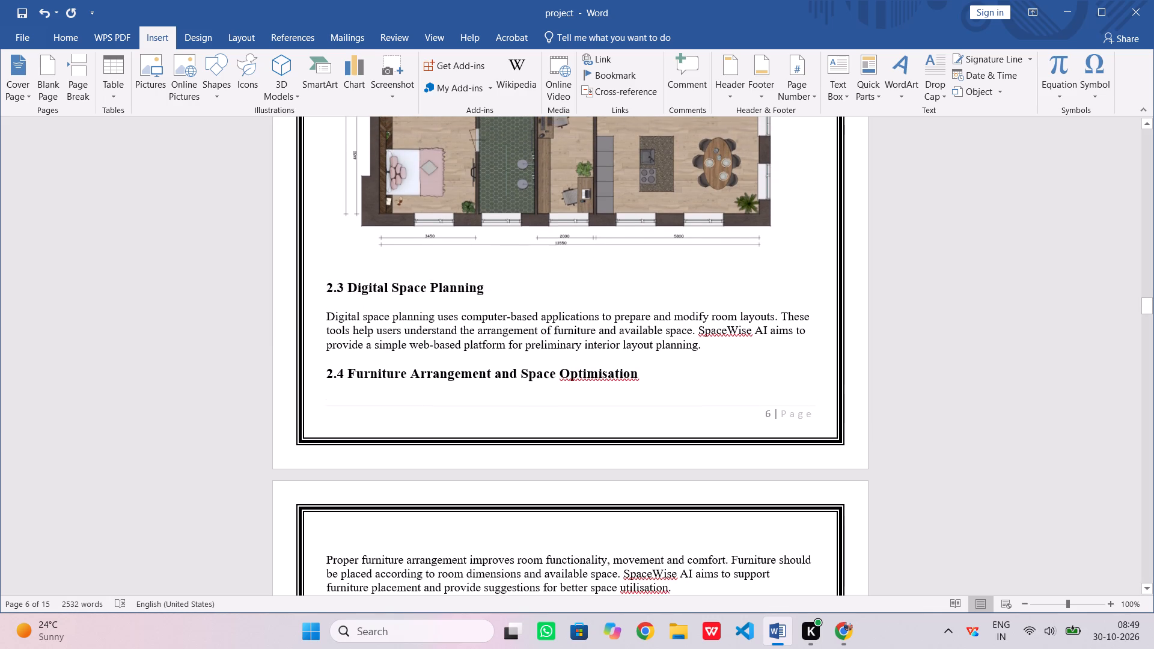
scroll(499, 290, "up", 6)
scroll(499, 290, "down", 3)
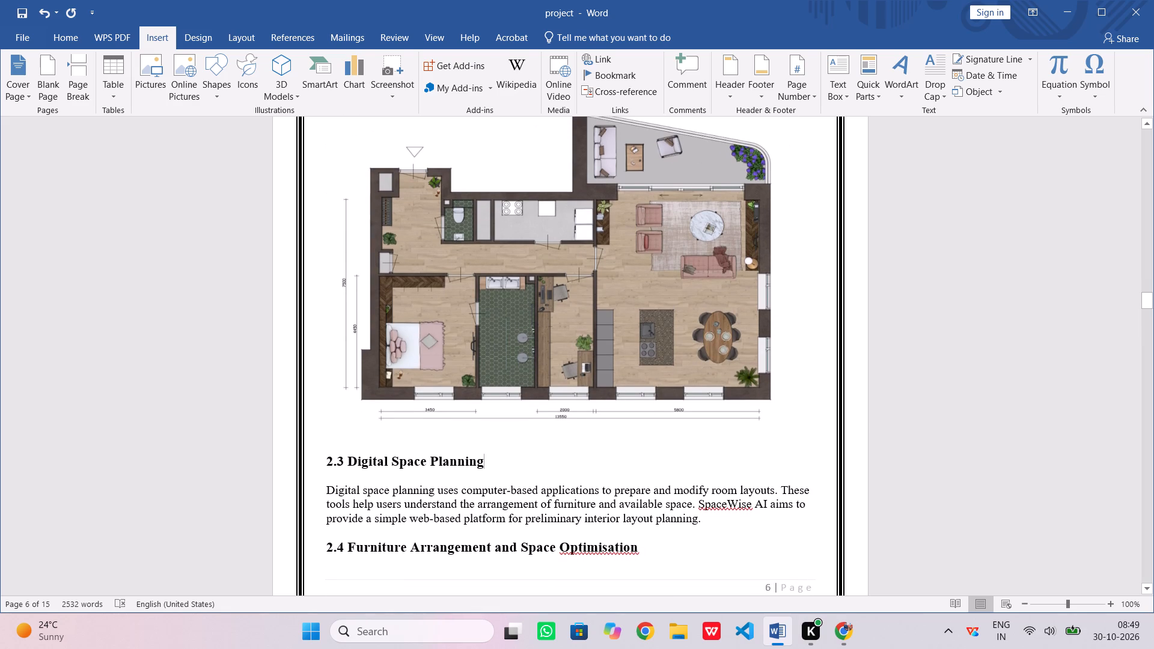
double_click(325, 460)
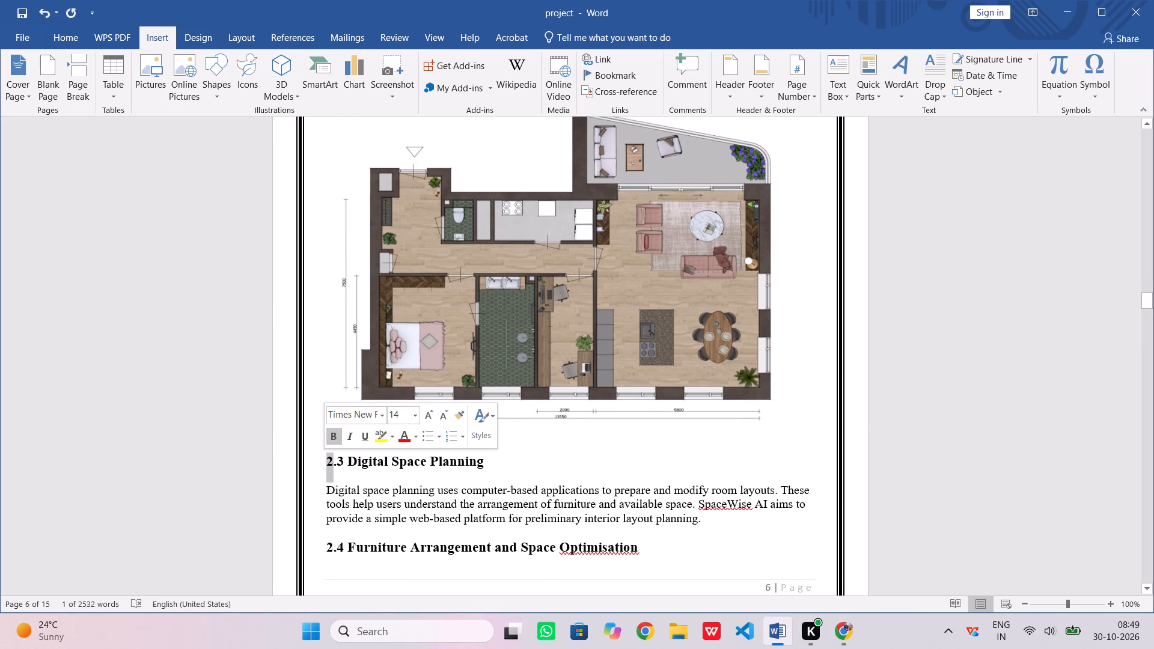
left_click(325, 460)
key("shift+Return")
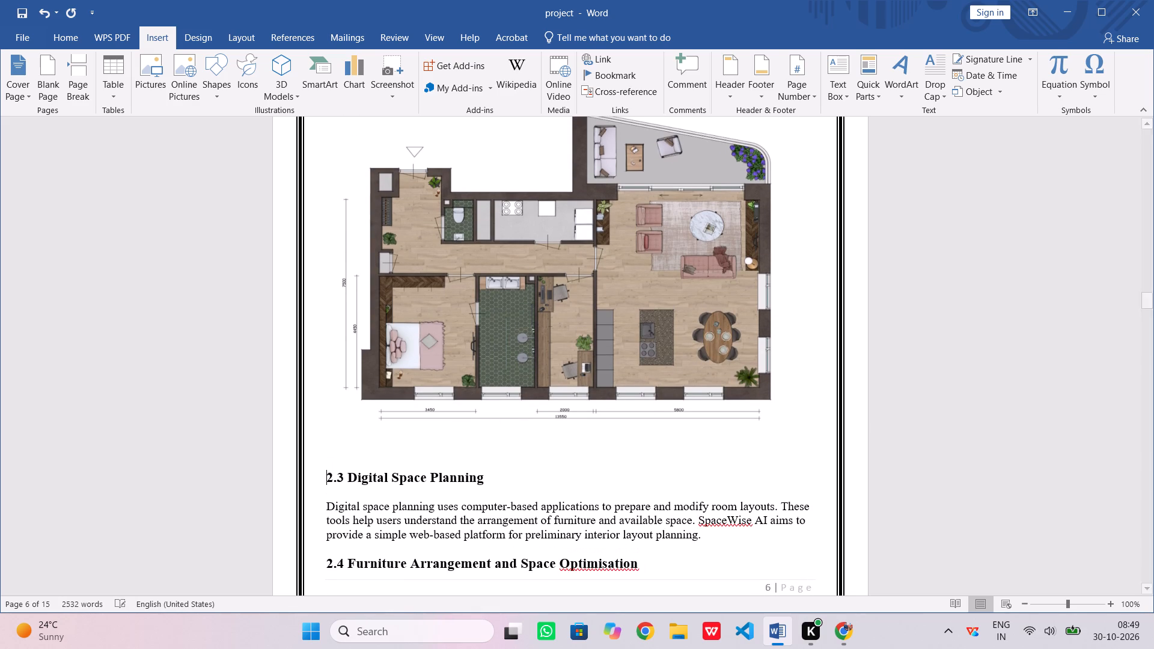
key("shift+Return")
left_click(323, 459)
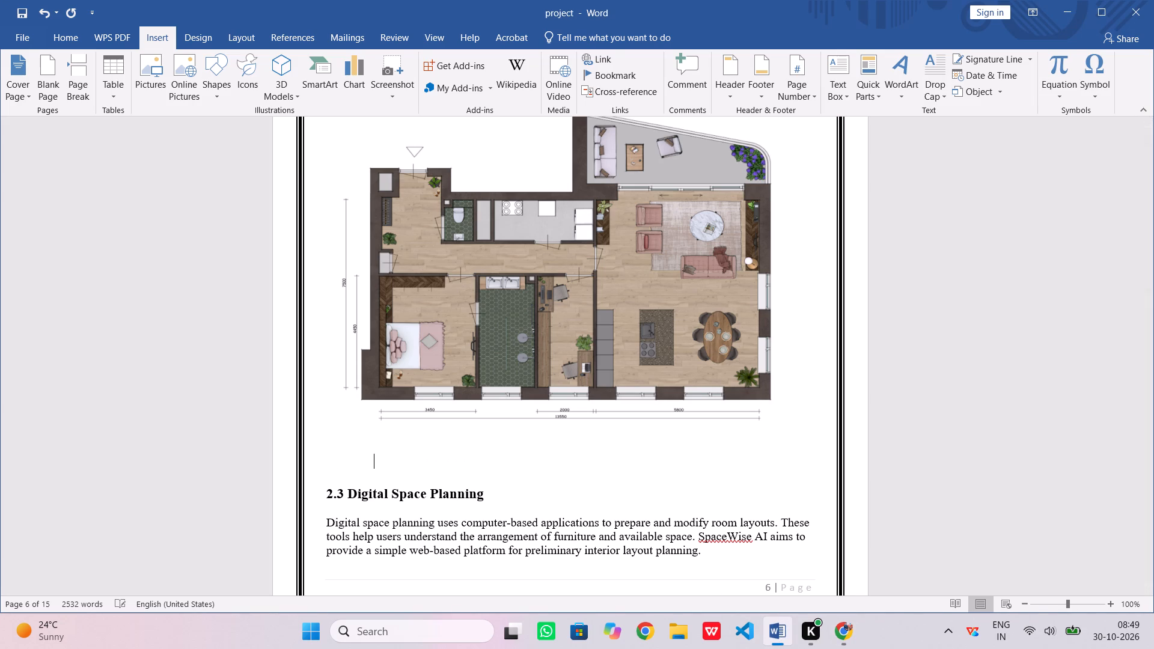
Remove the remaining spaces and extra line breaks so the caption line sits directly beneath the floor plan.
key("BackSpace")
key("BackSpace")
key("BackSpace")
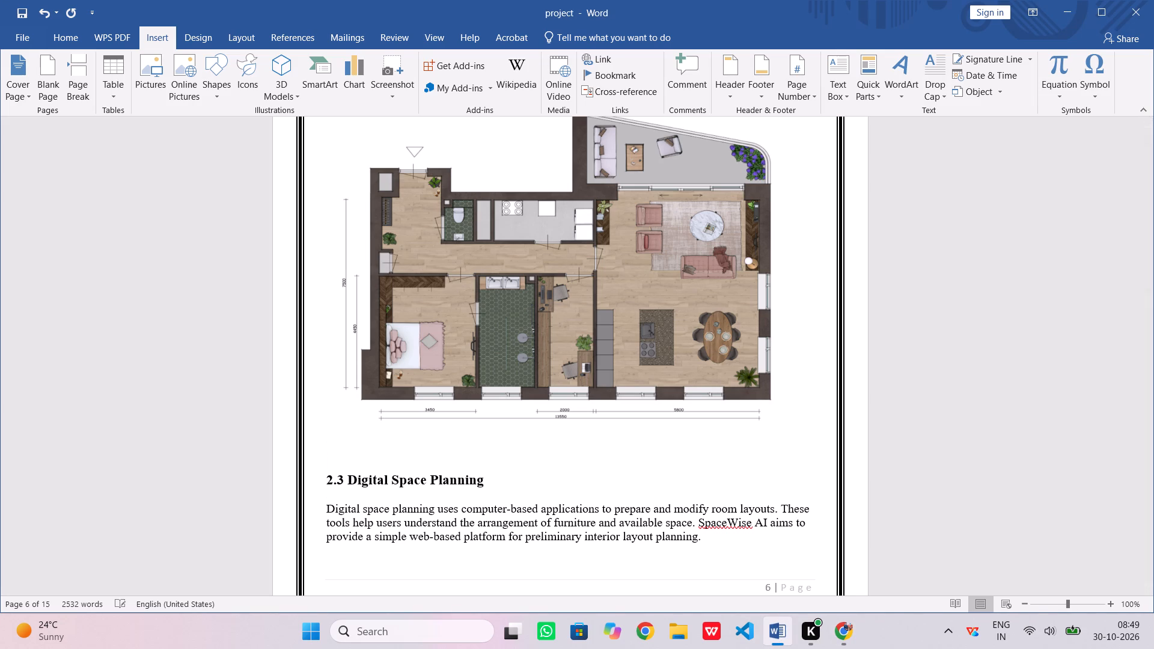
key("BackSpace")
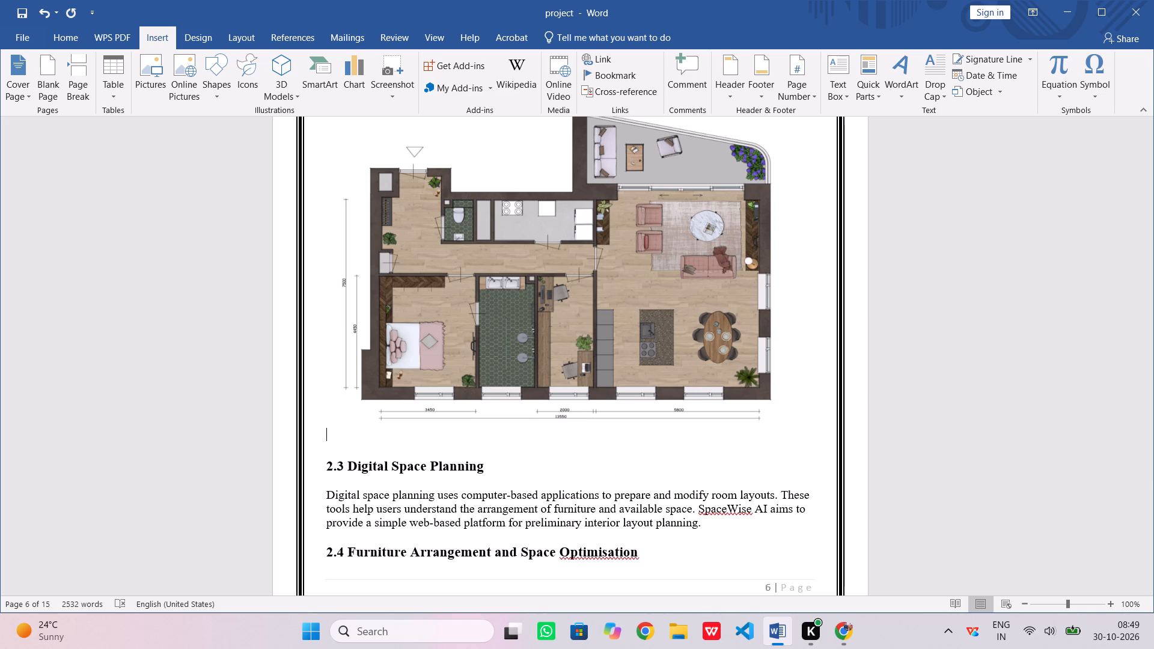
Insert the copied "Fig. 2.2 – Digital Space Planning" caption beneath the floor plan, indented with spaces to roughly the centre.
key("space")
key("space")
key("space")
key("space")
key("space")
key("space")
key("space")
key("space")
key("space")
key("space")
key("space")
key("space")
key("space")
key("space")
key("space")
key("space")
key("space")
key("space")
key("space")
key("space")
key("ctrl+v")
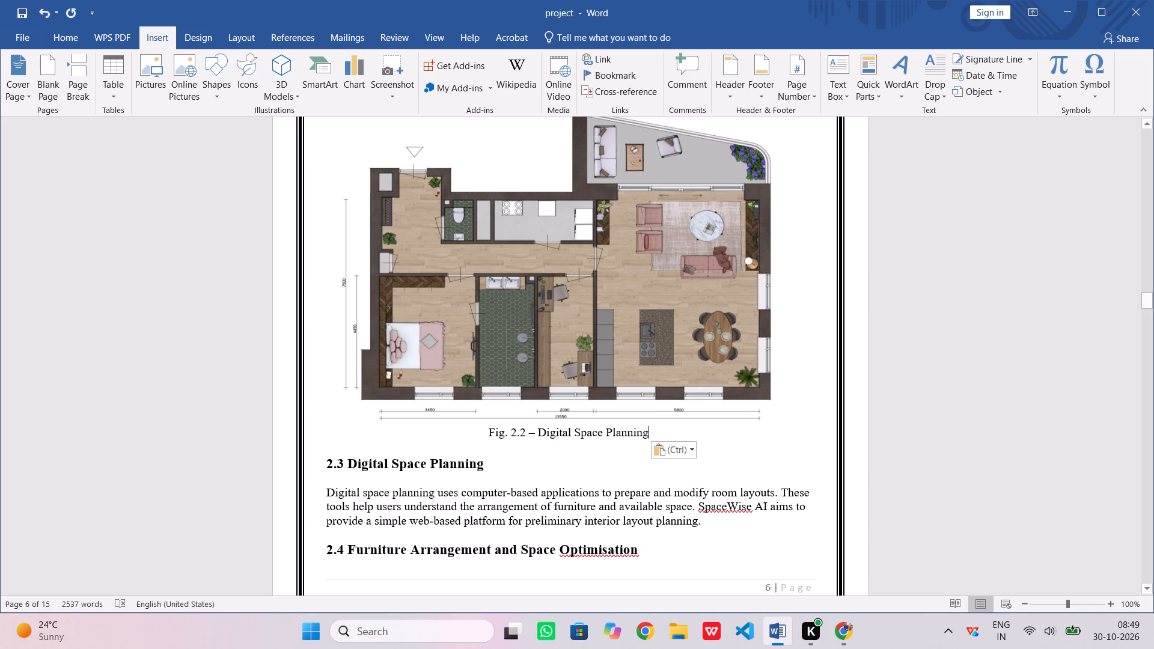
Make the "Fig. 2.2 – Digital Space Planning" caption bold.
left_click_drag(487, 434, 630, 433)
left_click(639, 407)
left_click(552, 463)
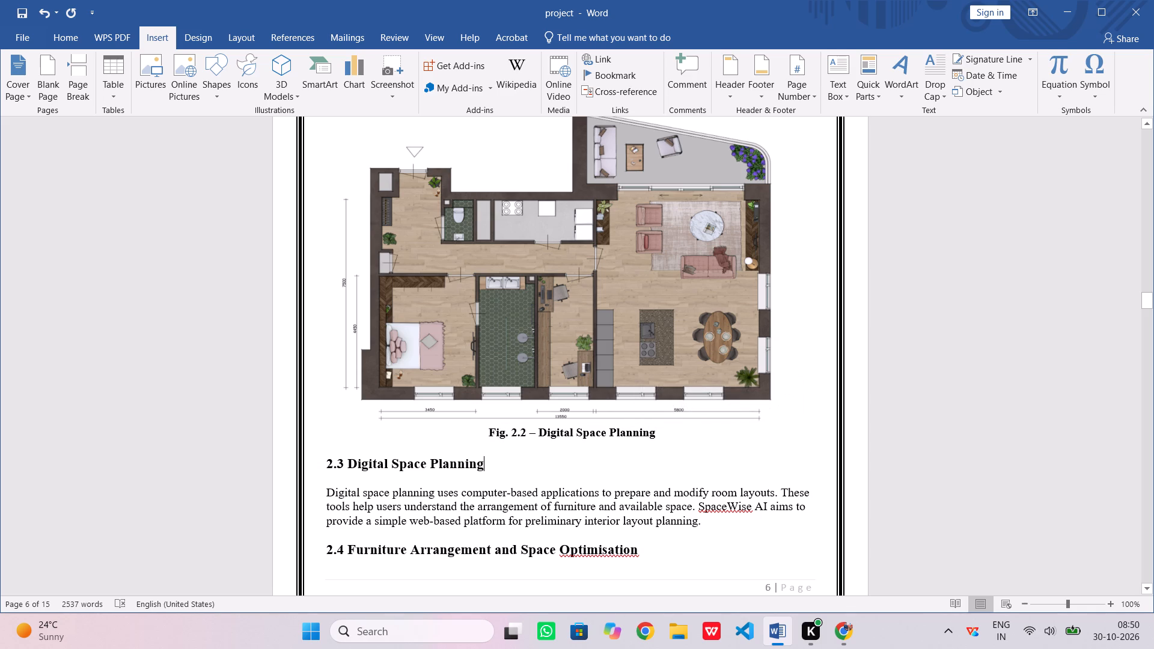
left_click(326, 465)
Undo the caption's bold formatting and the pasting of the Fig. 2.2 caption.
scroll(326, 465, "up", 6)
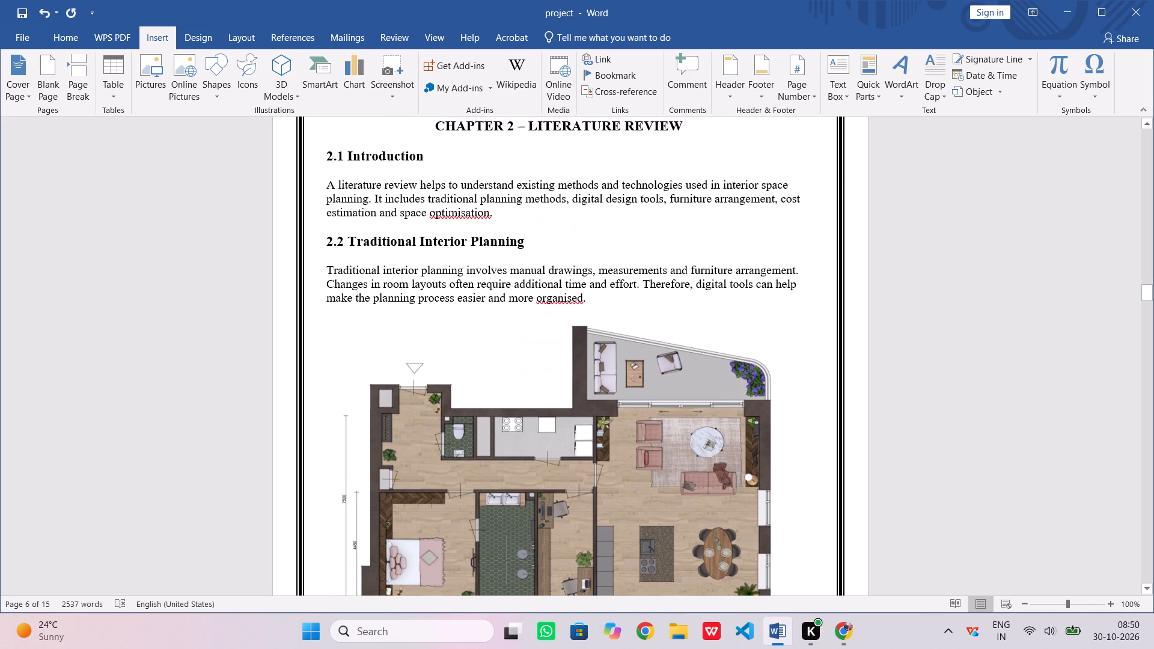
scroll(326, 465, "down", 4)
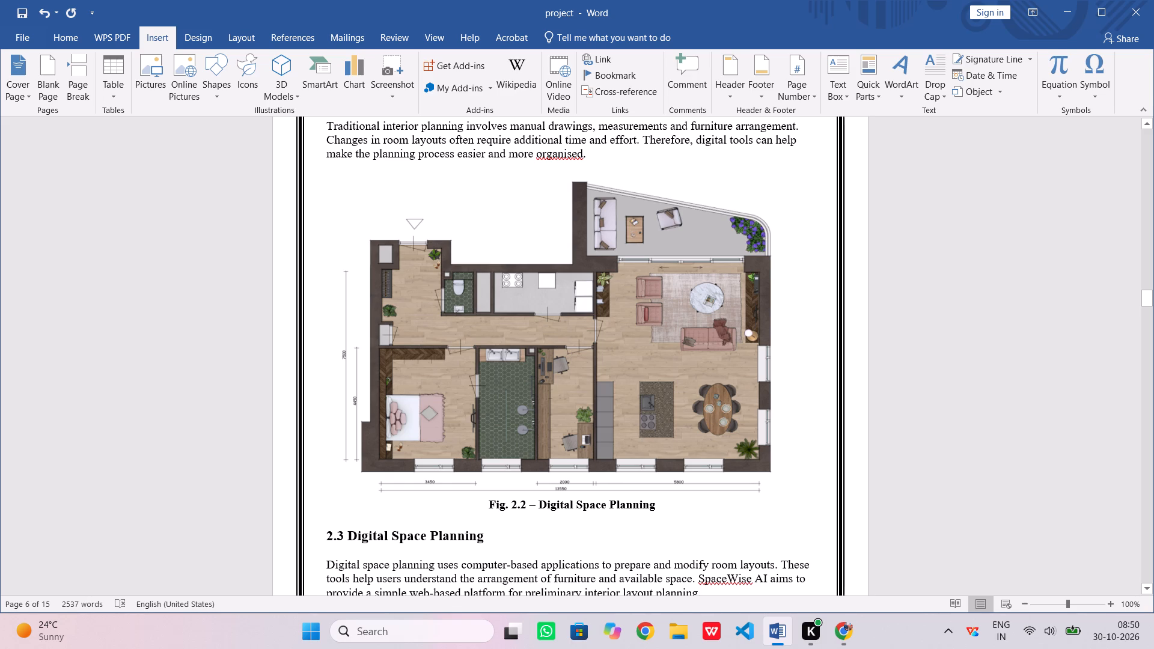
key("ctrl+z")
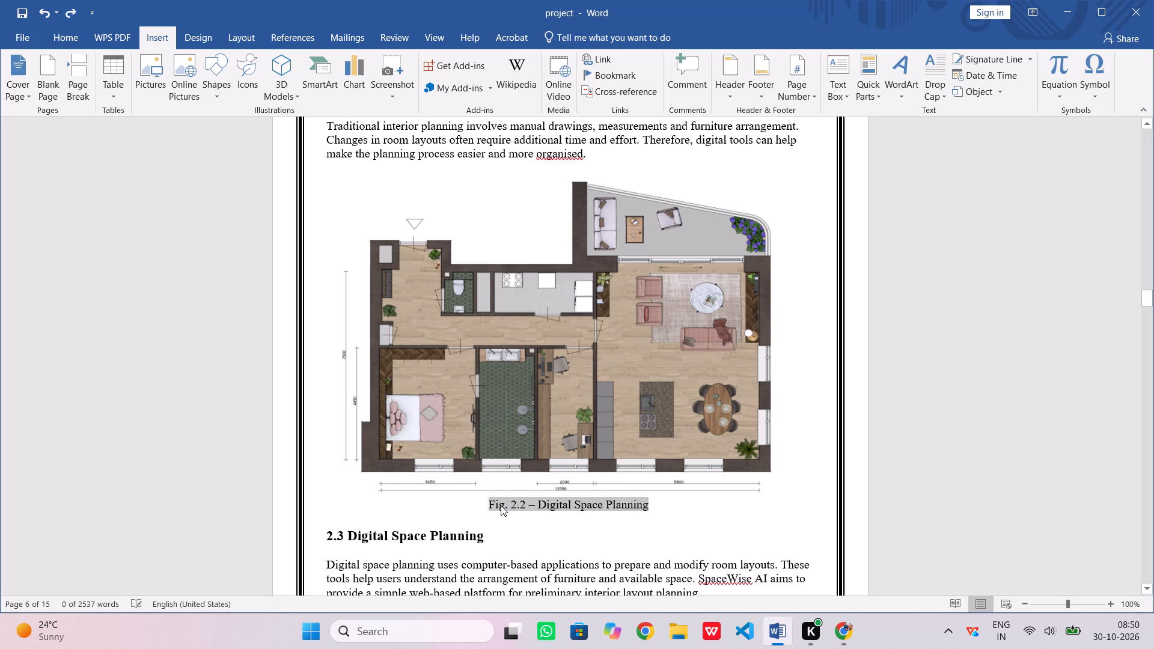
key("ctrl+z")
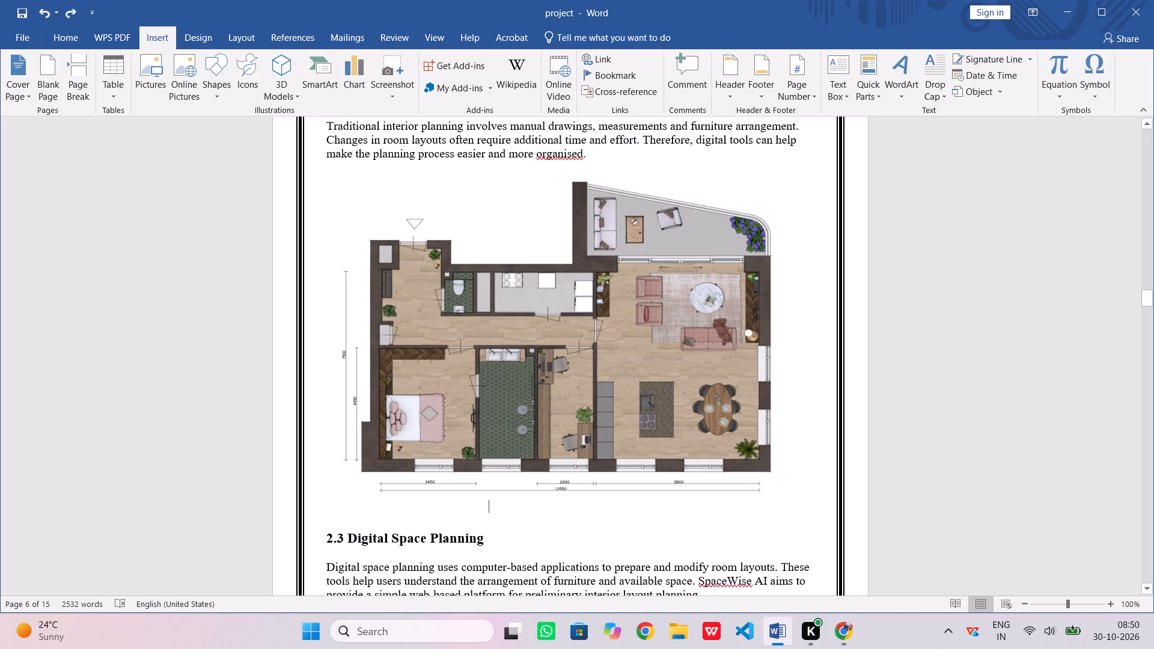
Move the floor-plan picture from section 2.2 to the end of the 2.3 Digital Space Planning paragraph.
left_click(474, 411)
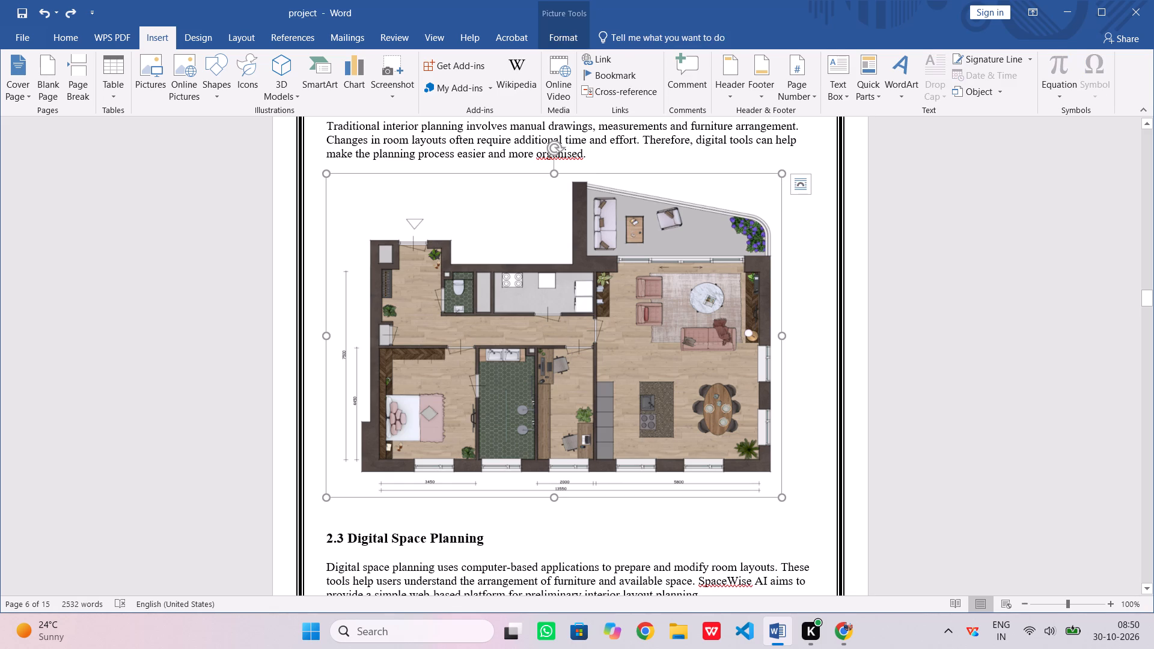
left_click_drag(498, 356, 519, 413)
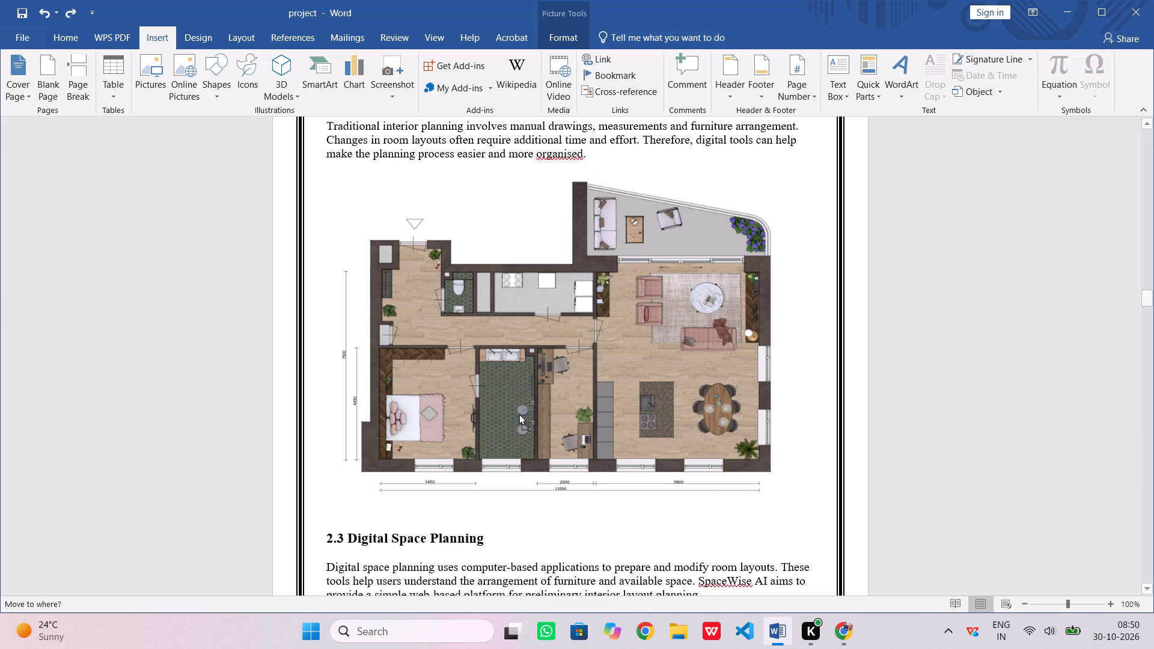
left_click_drag(519, 413, 539, 553)
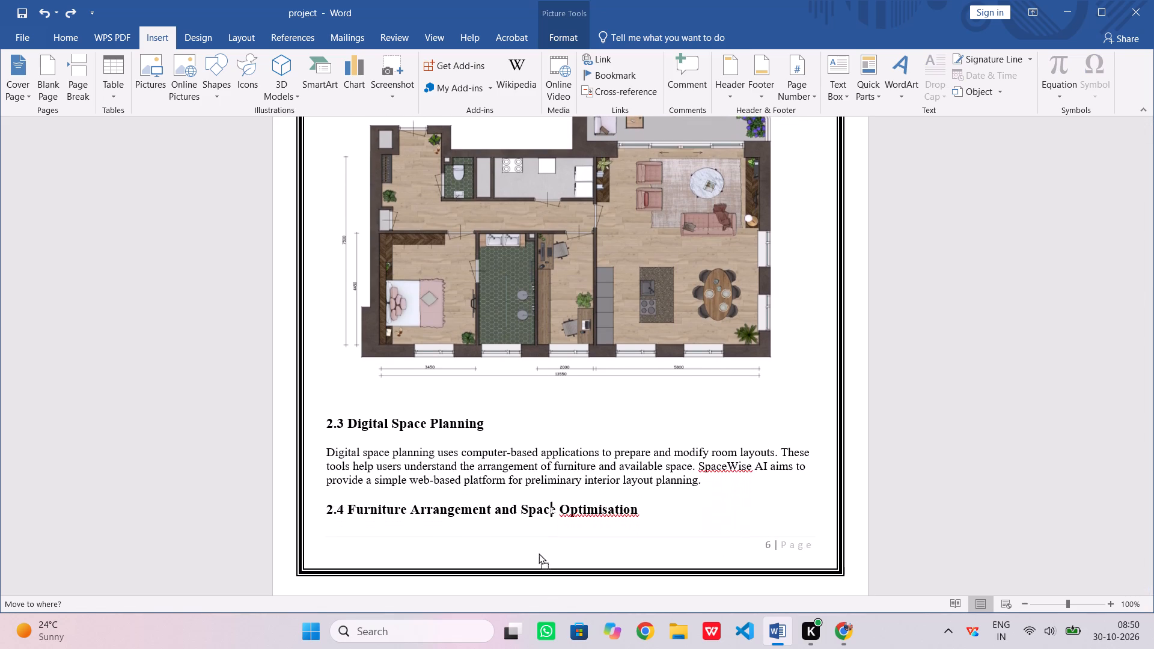
left_click_drag(539, 553, 387, 492)
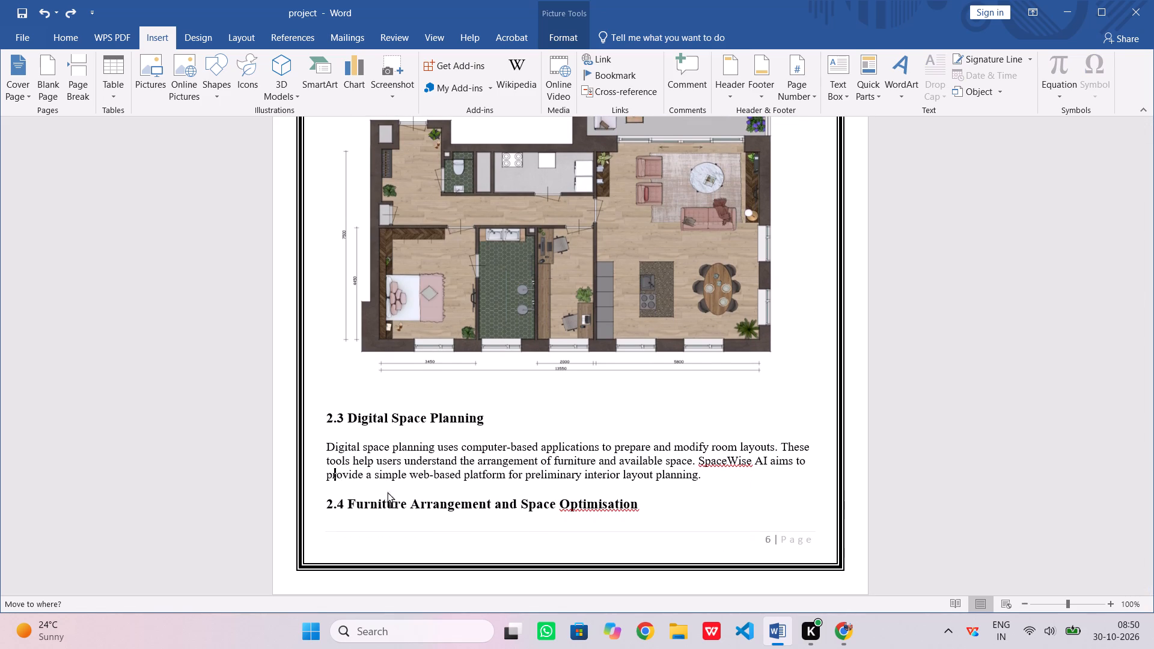
left_click_drag(387, 492, 703, 494)
scroll(517, 415, "up", 2)
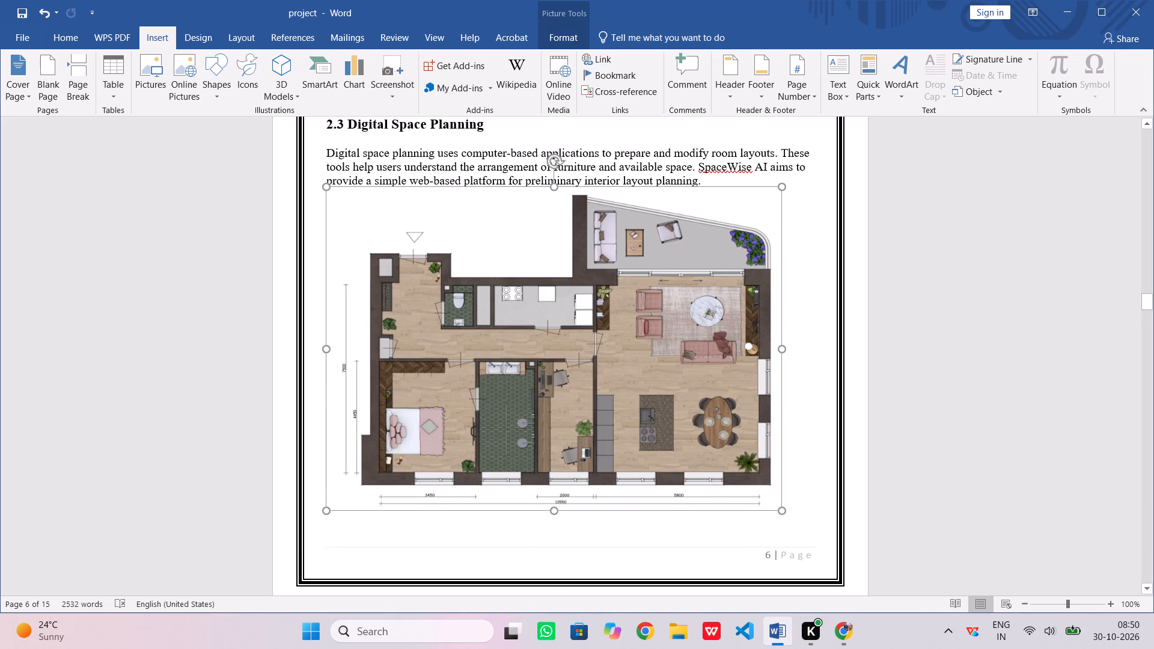
Reduce the floor-plan picture's height in section 2.3 slightly by moving its top edge, keeping the width.
scroll(517, 415, "up", 3)
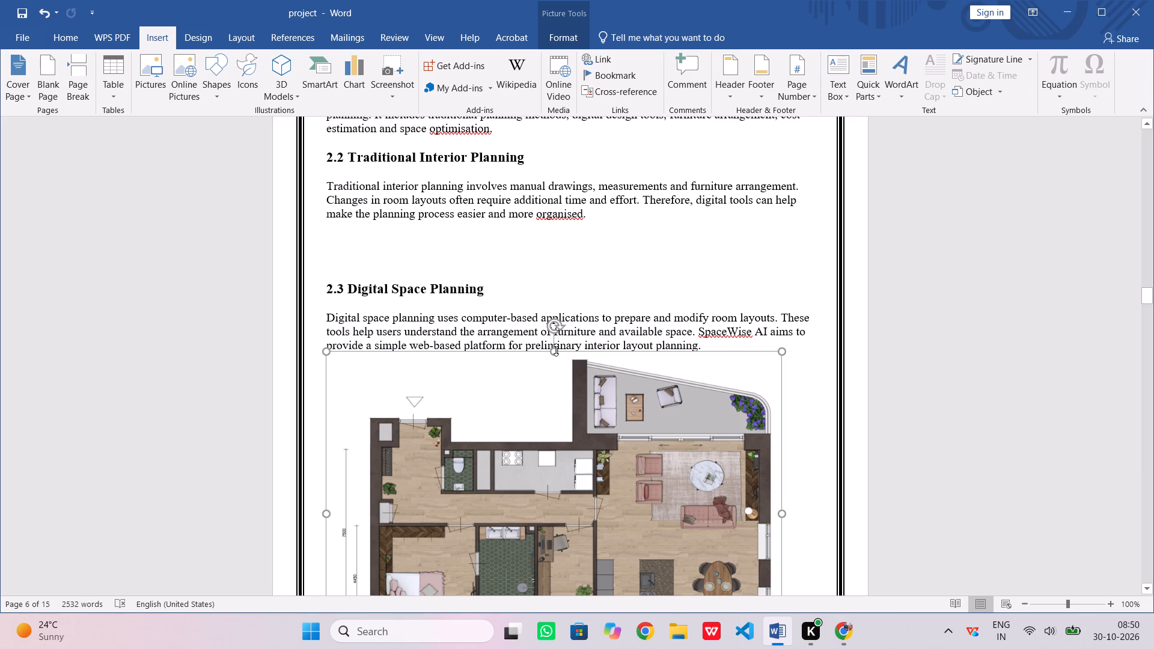
left_click_drag(556, 350, 557, 395)
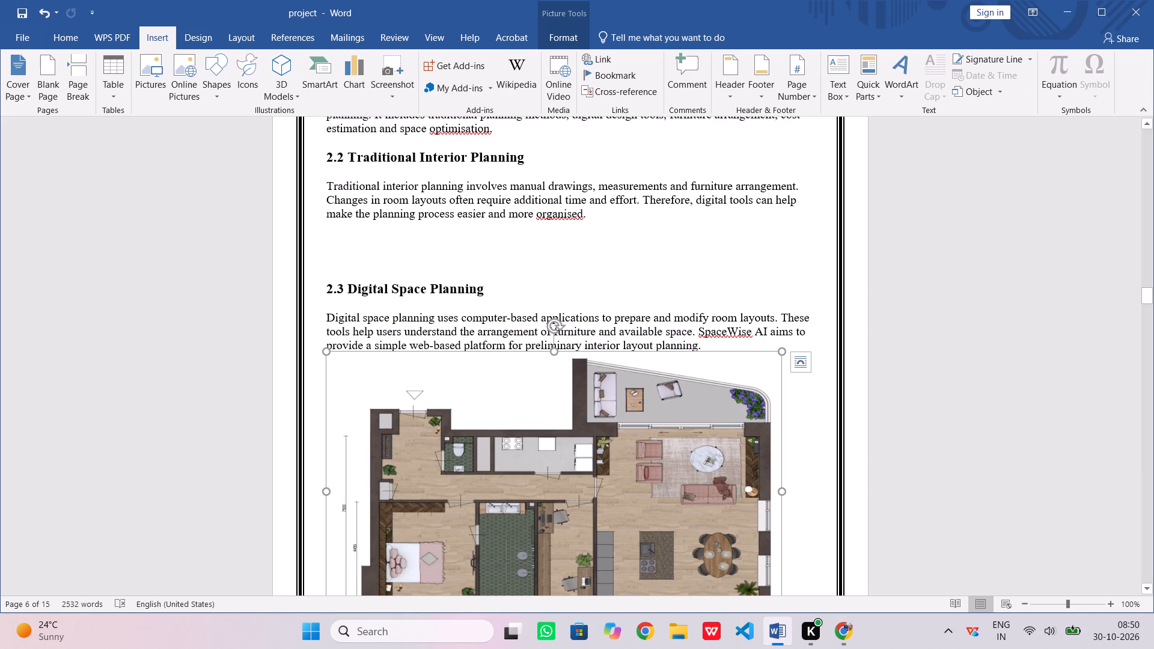
left_click(319, 358)
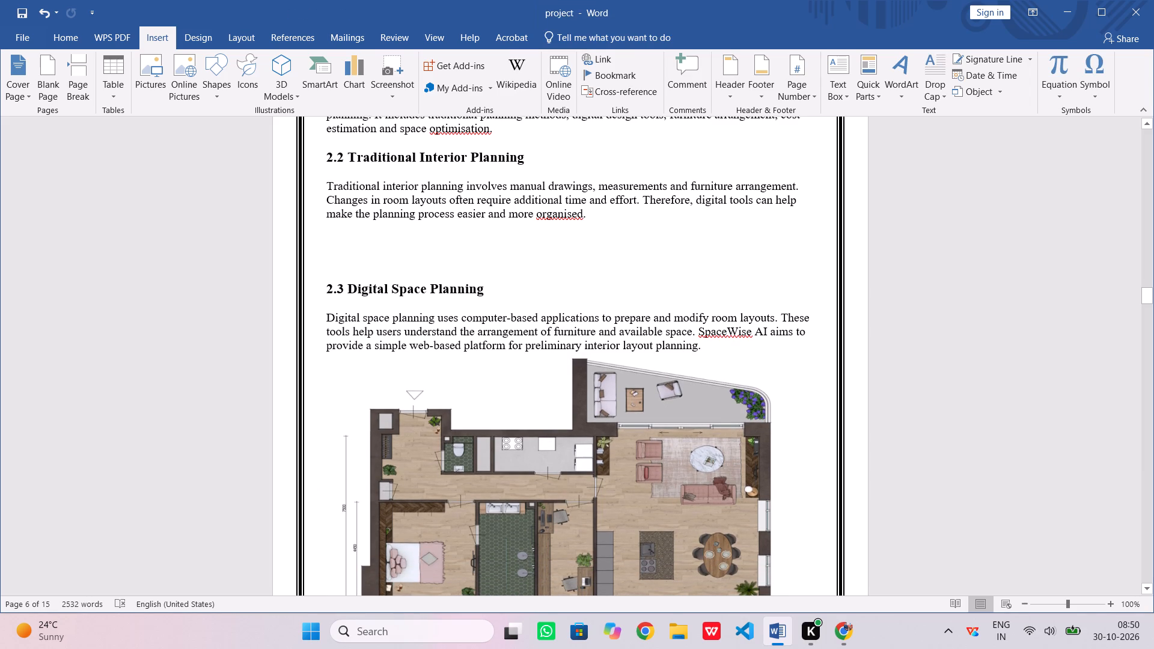
Remove the blank lines and leftover spaces between the 2.2 paragraph and the "2.3 Digital Space Planning" heading, keeping the heading left-aligned.
scroll(330, 317, "up", 2)
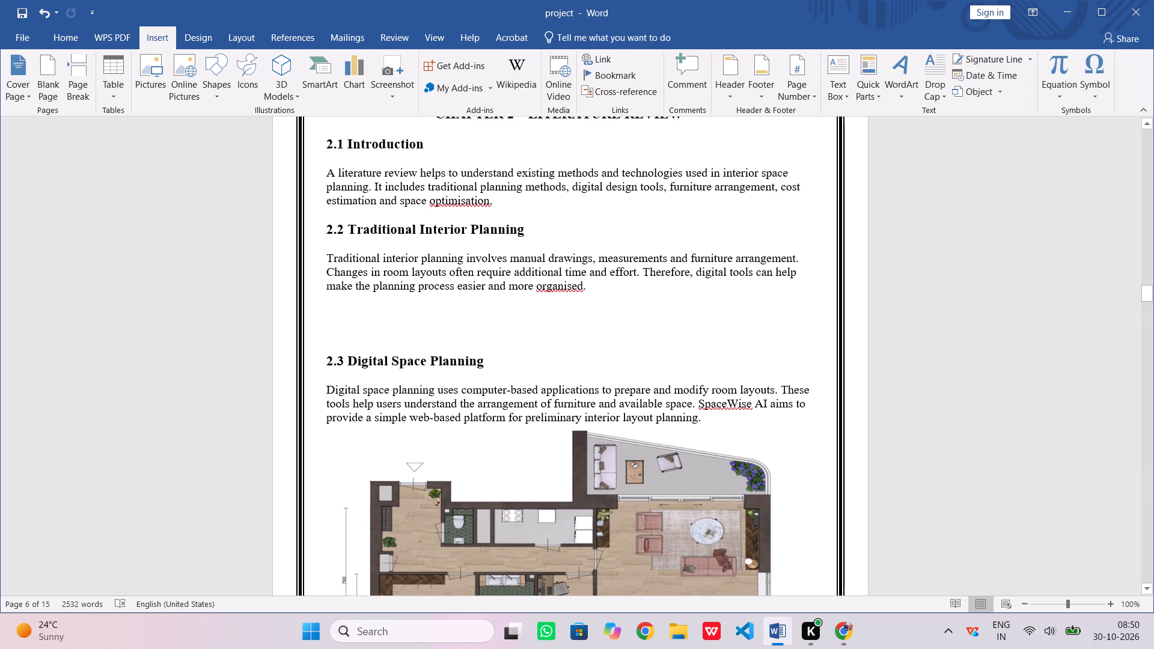
left_click(322, 362)
key("BackSpace")
key("BackSpace")
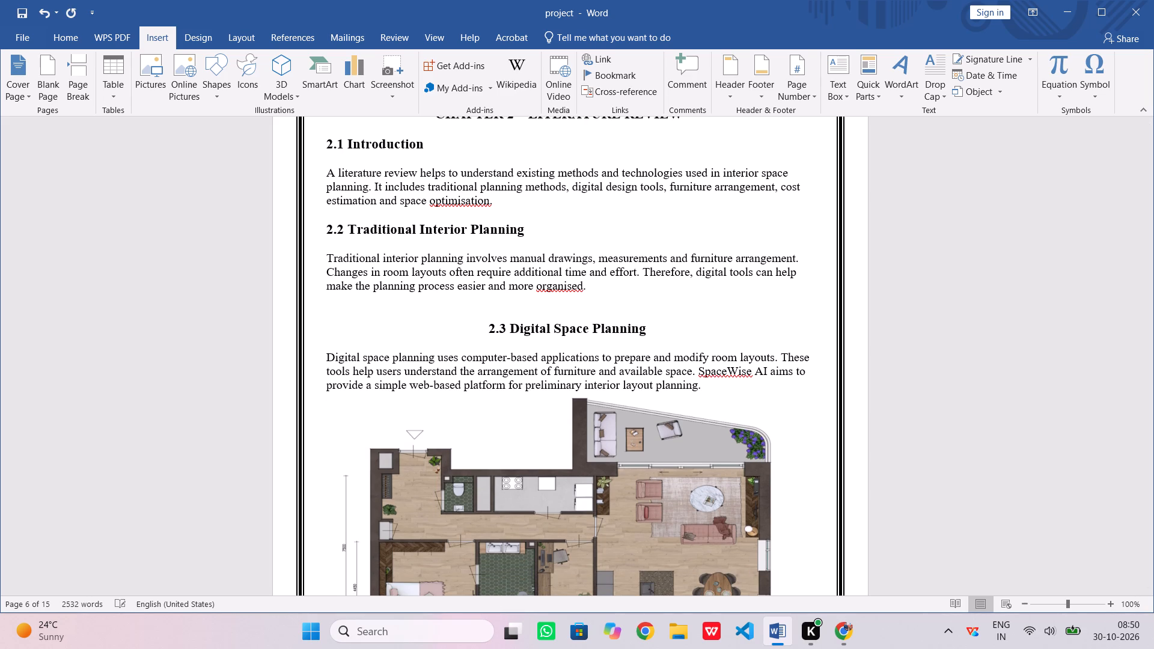
key("BackSpace")
key("BackSpace")
key("BackSpace")
key("BackSpace")
key("BackSpace")
key("BackSpace")
key("BackSpace")
key("BackSpace")
key("BackSpace")
key("BackSpace")
key("BackSpace")
key("BackSpace")
key("BackSpace")
key("BackSpace")
key("BackSpace")
key("BackSpace")
key("BackSpace")
key("BackSpace")
key("BackSpace")
key("BackSpace")
key("BackSpace")
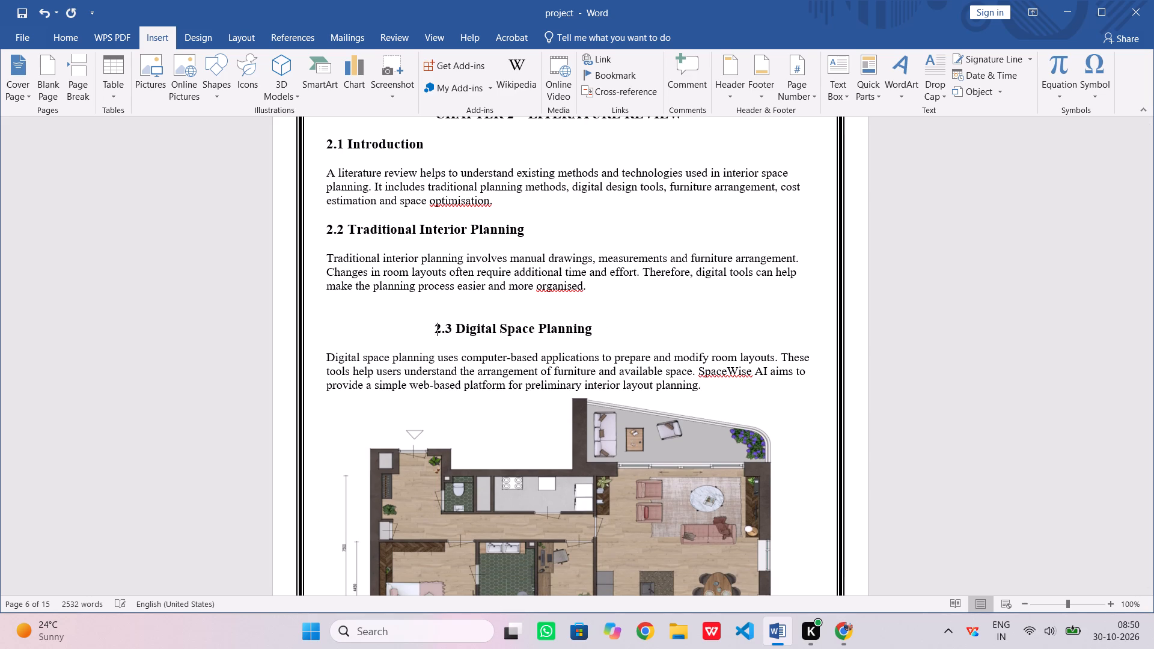
key("BackSpace")
key("BackSpace")
key("BackSpace")
key("BackSpace")
key("BackSpace")
key("BackSpace")
key("BackSpace")
key("BackSpace")
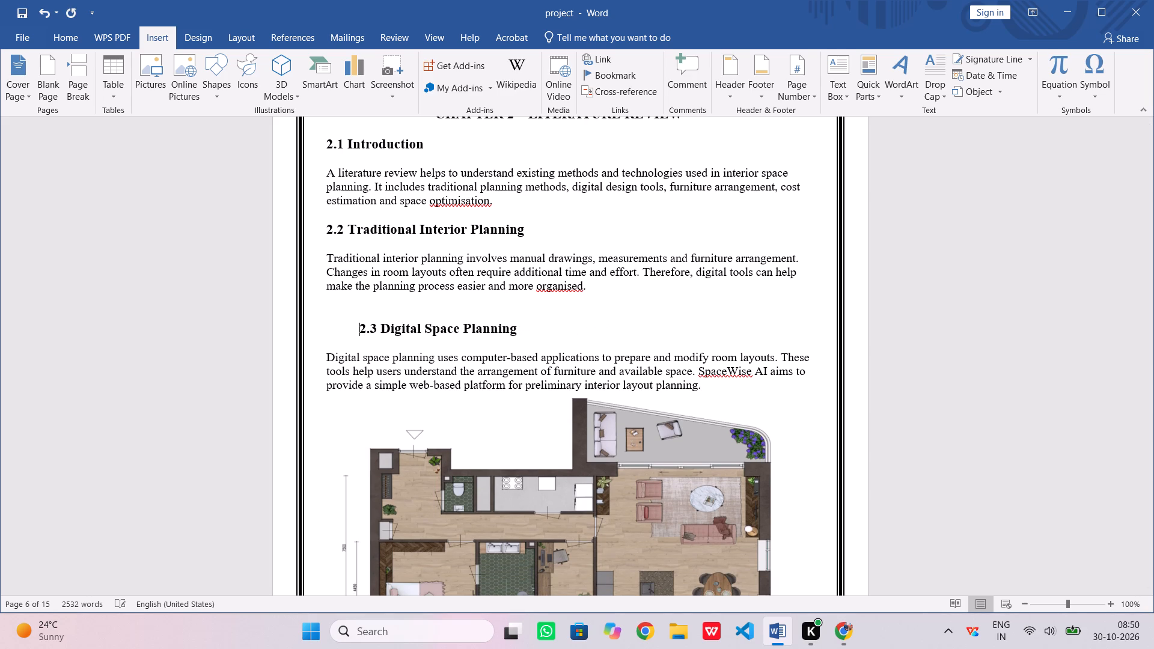
key("BackSpace")
key("BackSpace")
key("BackSpace")
key("BackSpace")
key("BackSpace")
key("BackSpace")
key("BackSpace")
key("BackSpace")
key("BackSpace")
key("BackSpace")
key("BackSpace")
key("BackSpace")
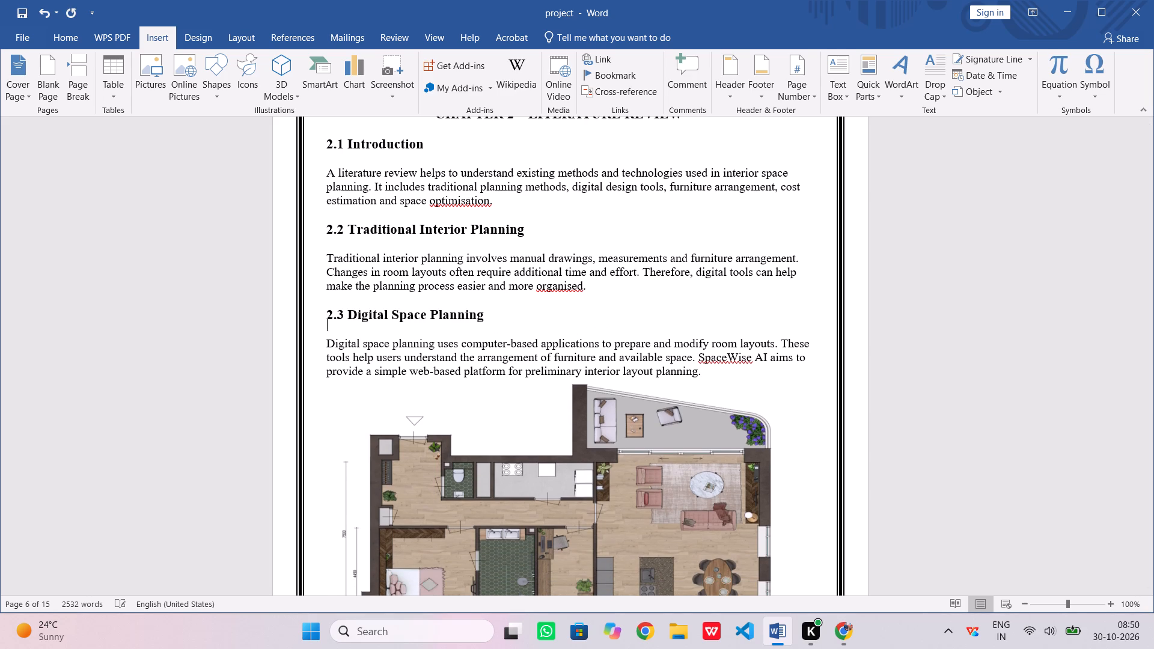
Create an empty caption line between the floor-plan picture and the 2.4 heading using a line break.
scroll(342, 355, "down", 2)
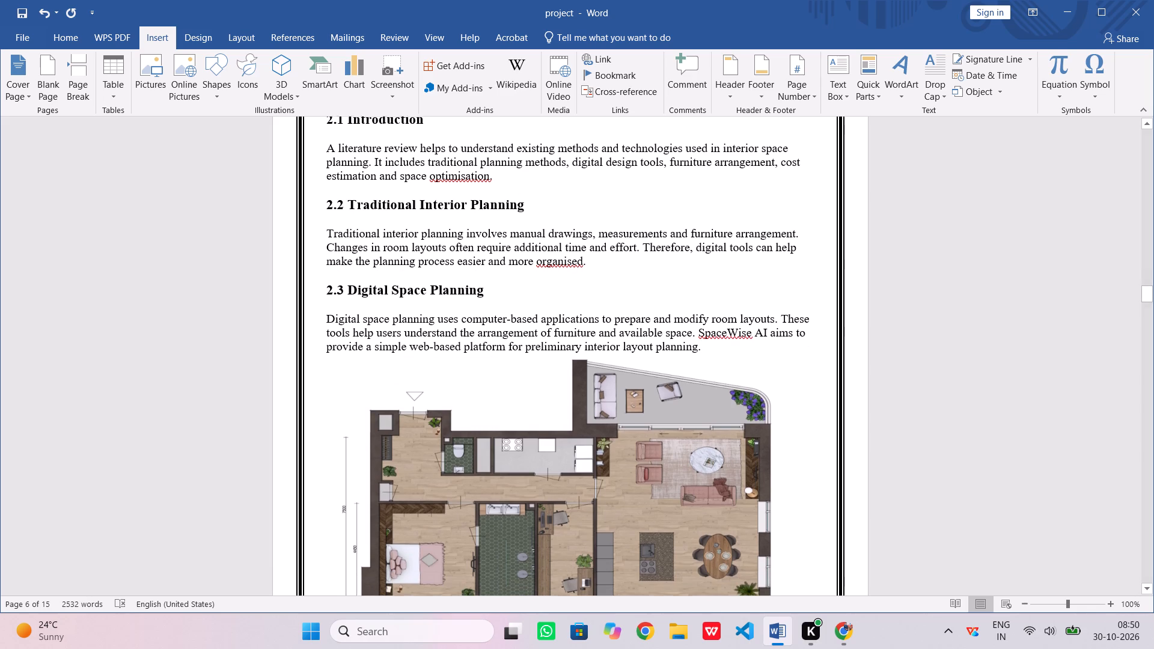
scroll(342, 355, "down", 4)
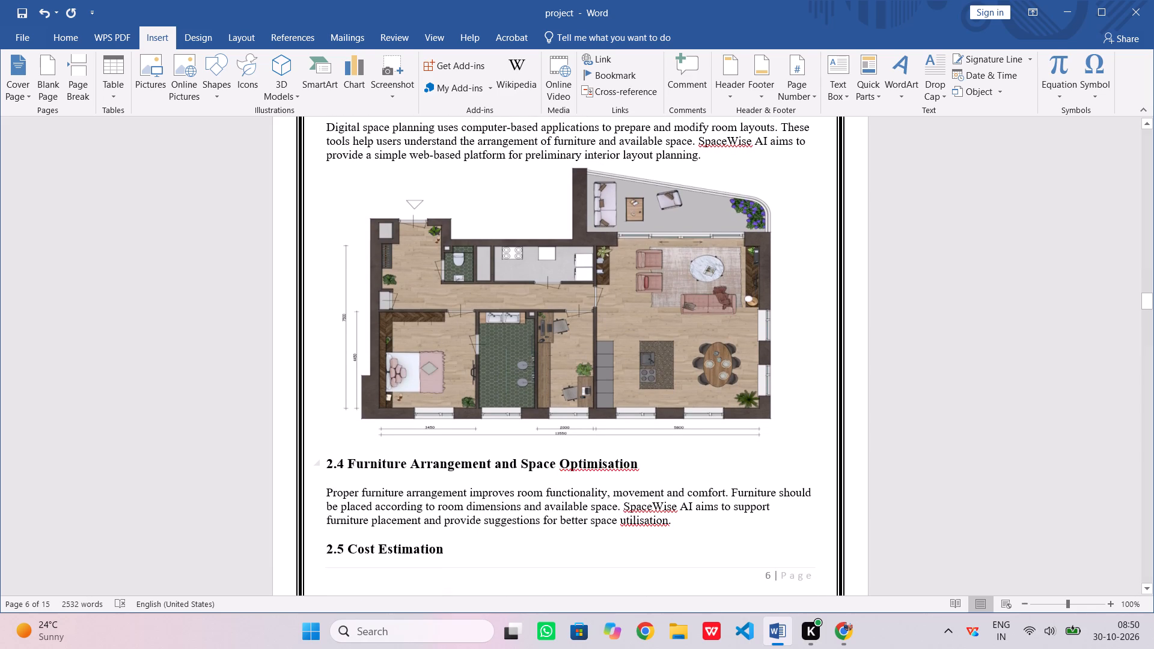
double_click(325, 461)
double_click(325, 465)
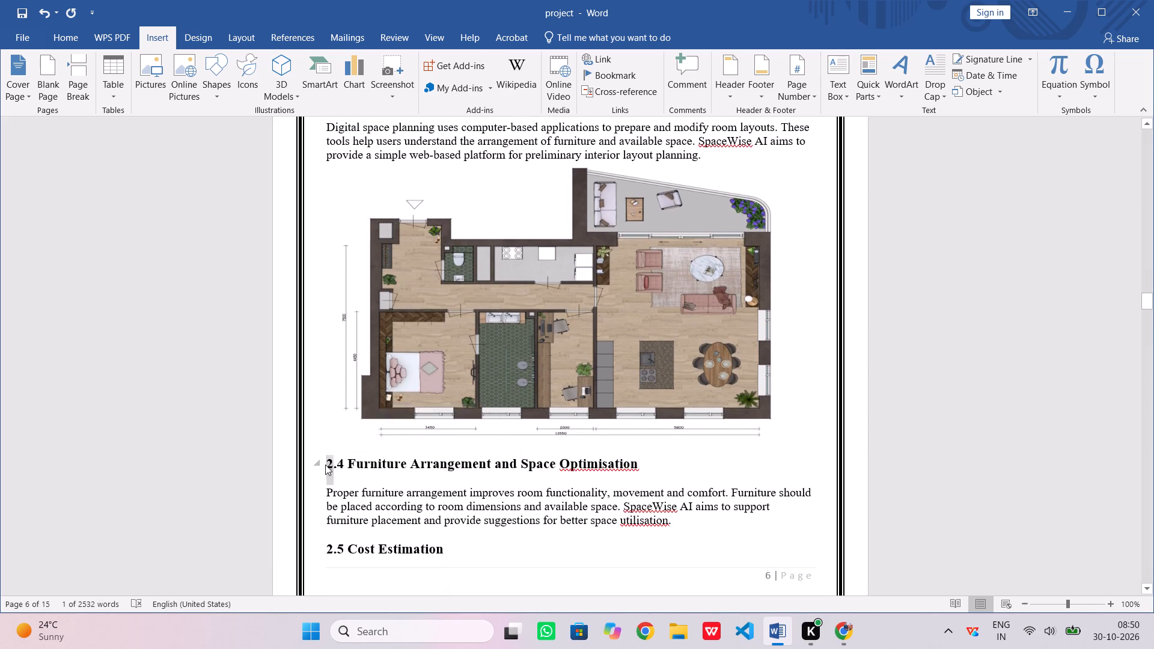
left_click(325, 465)
key("shift+Return")
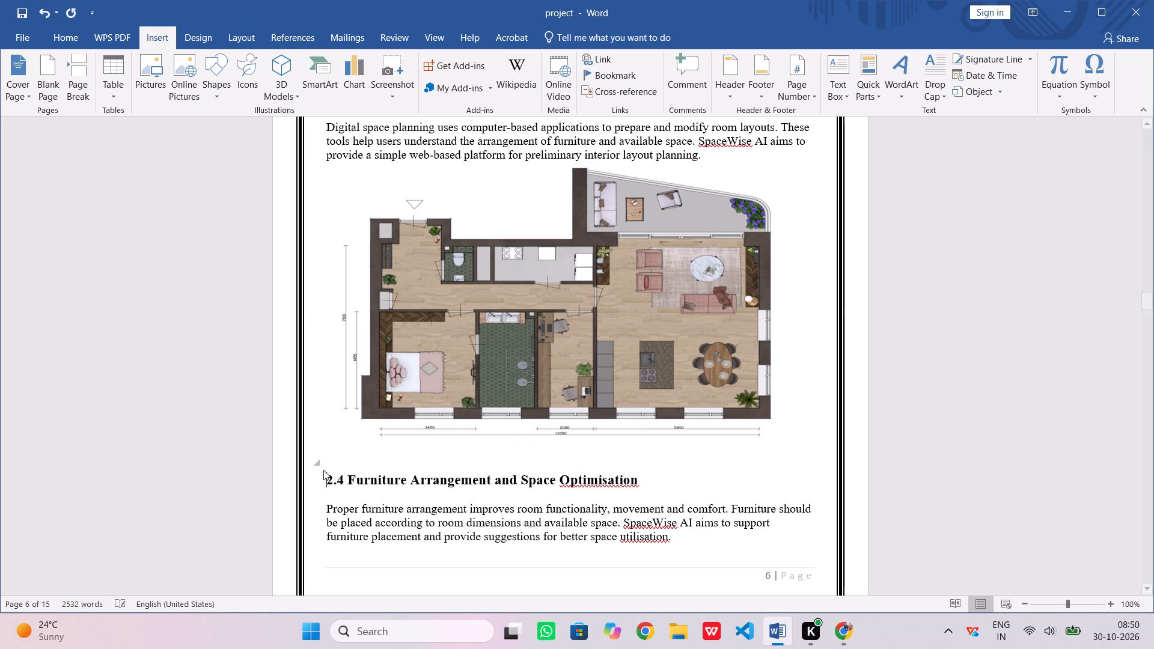
left_click(326, 455)
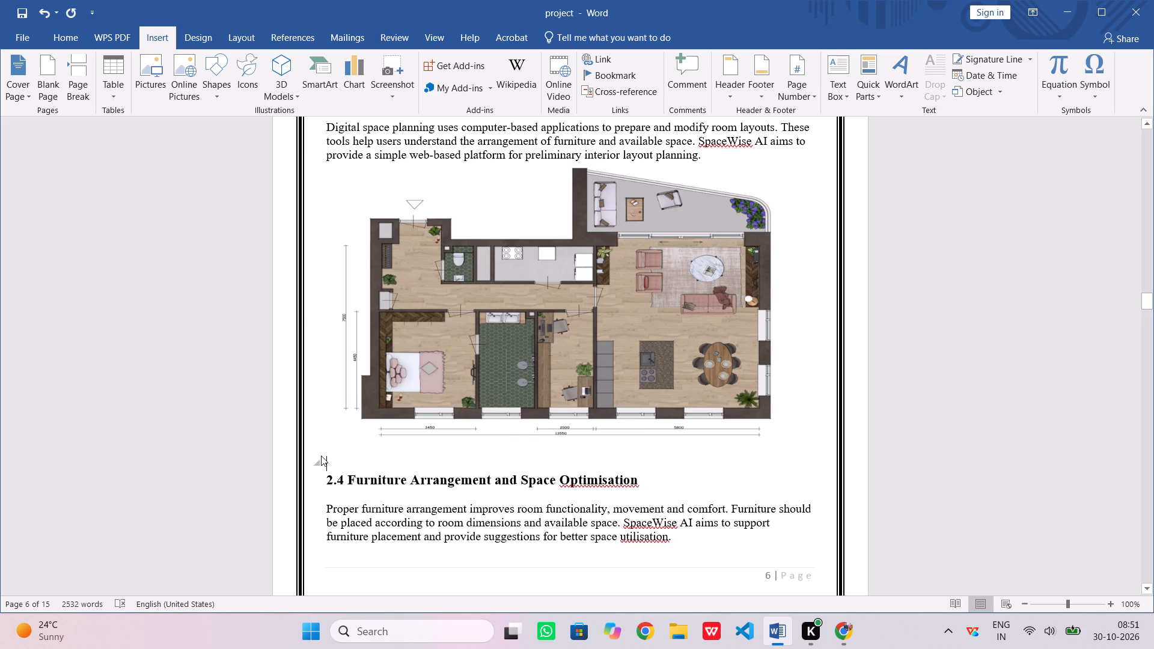
key("BackSpace")
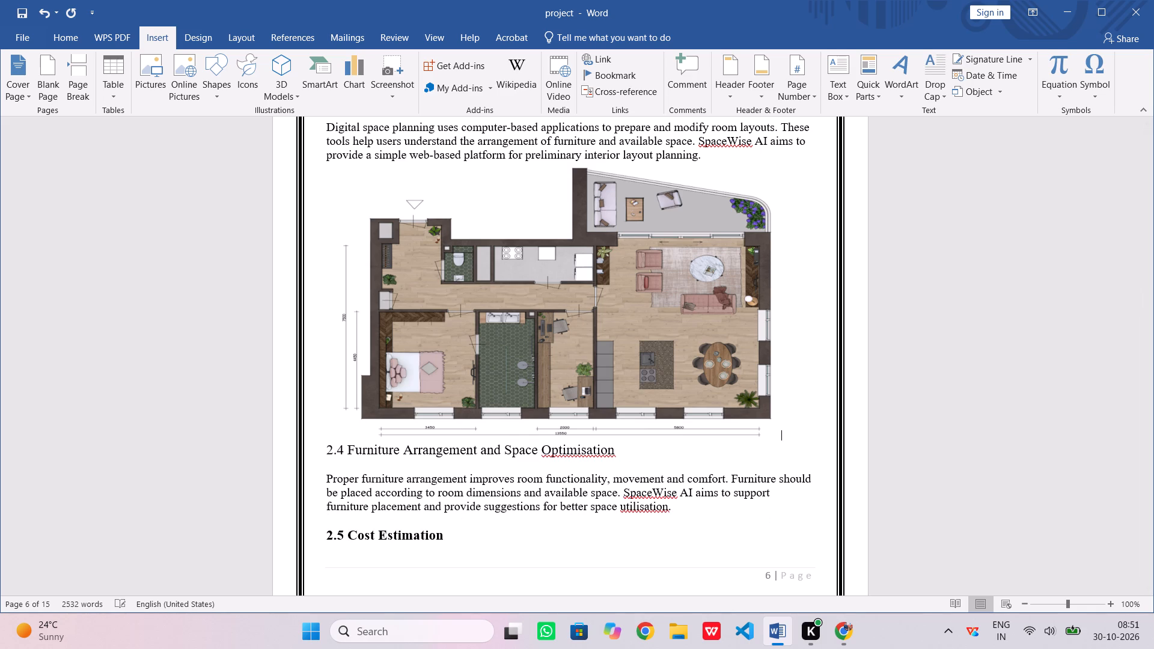
key("shift+Return")
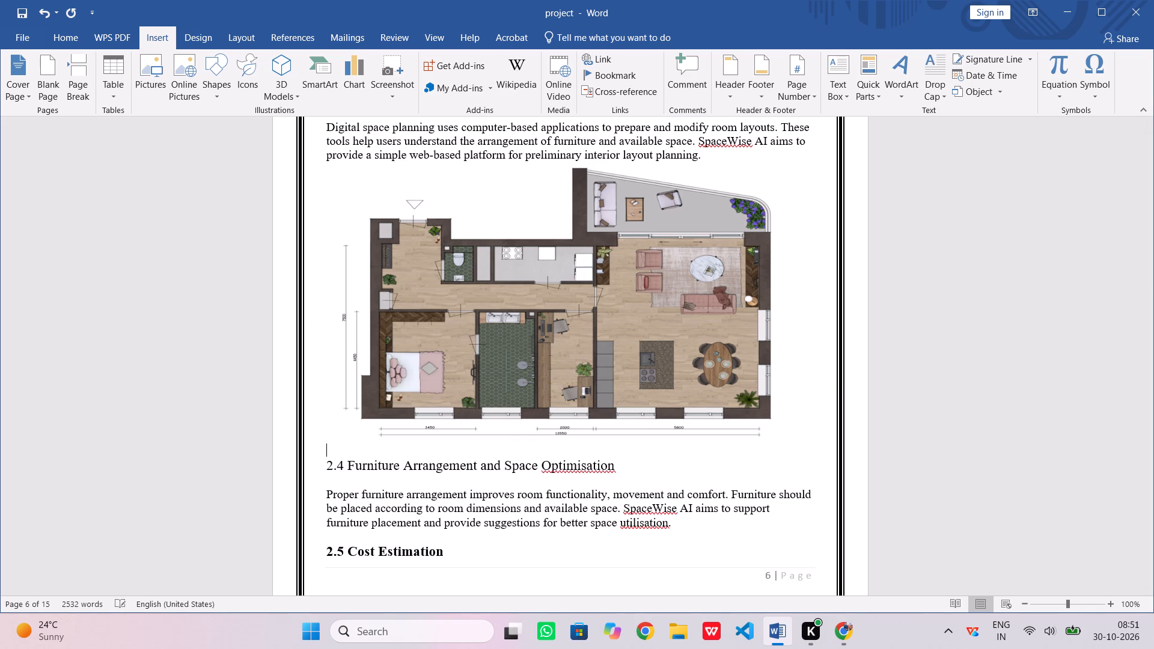
Make the heading "2.4 Furniture Arrangement and Space Optimisation" bold.
left_click_drag(325, 469, 324, 469)
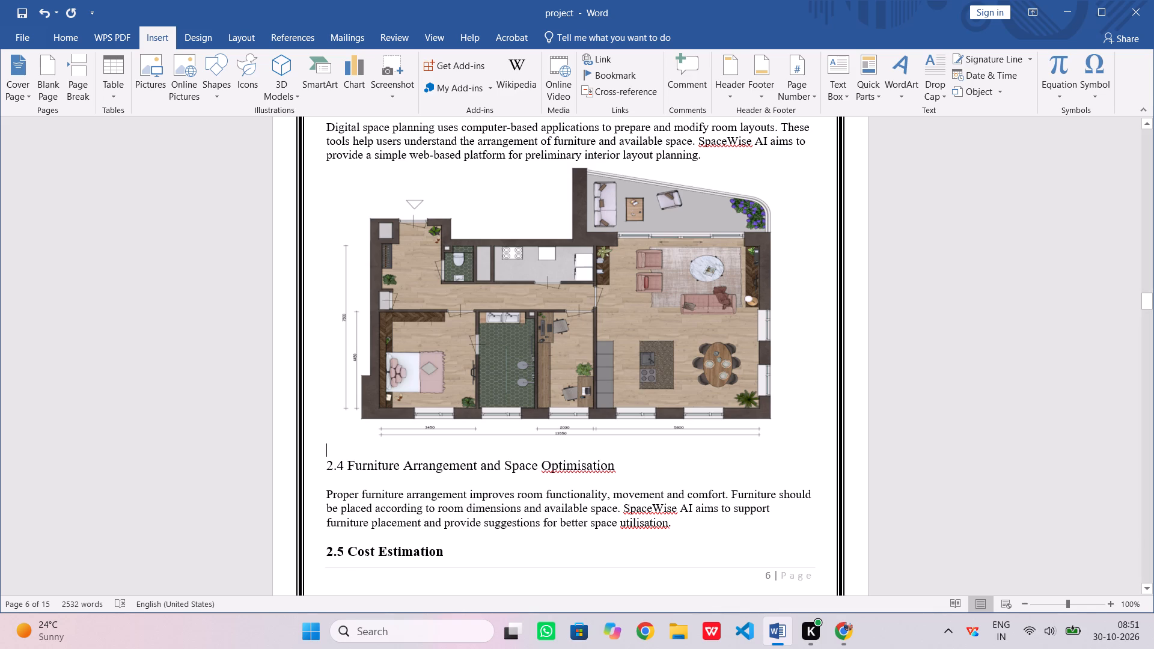
left_click_drag(324, 469, 602, 474)
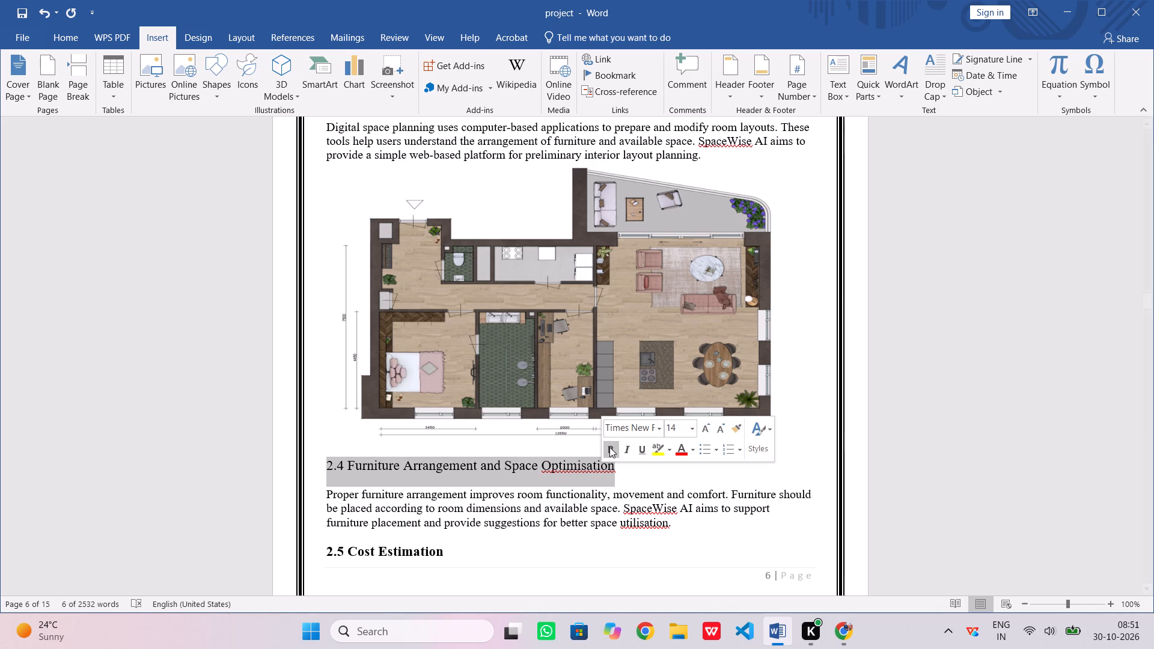
left_click(609, 447)
Insert the copied Digital Space Planning caption on the empty line beneath the floor plan and renumber it Fig. 2.3.
left_click(314, 451)
left_click(326, 446)
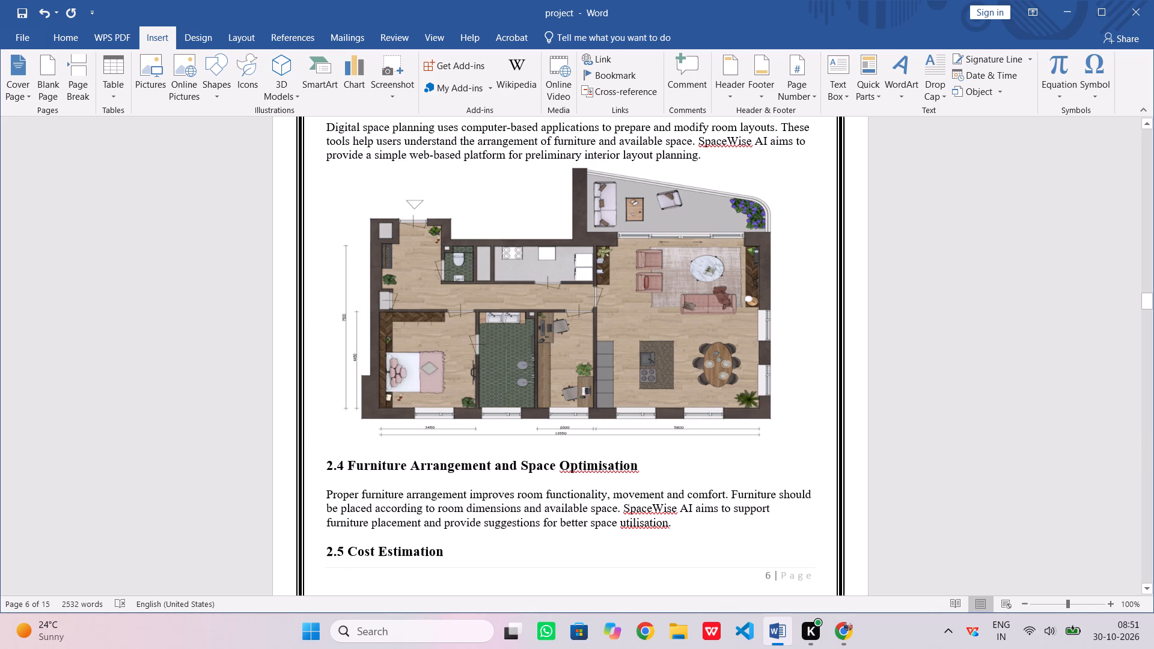
key("ctrl+v")
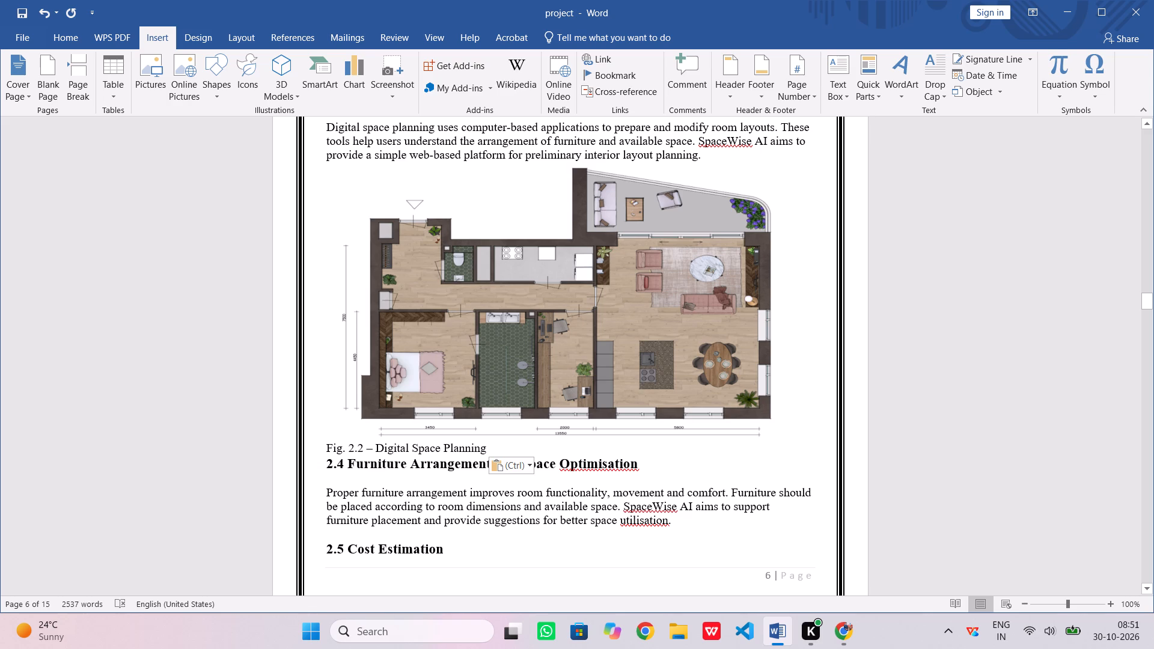
left_click(362, 449)
key("BackSpace")
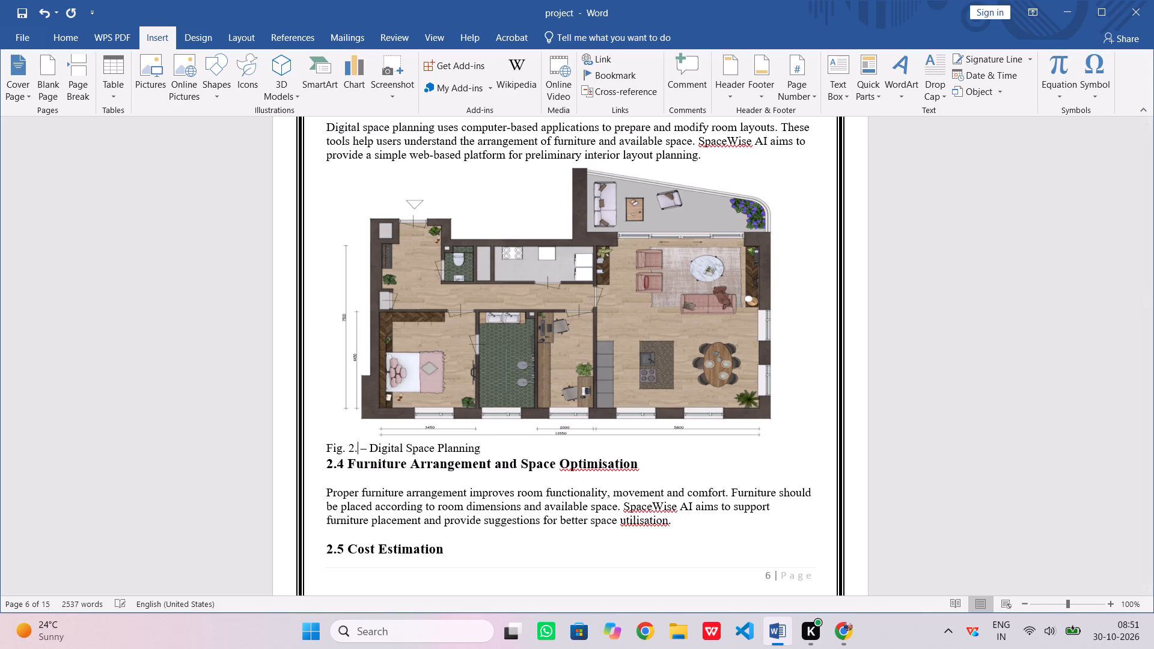
key("3")
Indent the "Fig. 2.3 – Digital Space Planning" caption with spaces so it sits roughly centred beneath the floor plan.
left_click(324, 446)
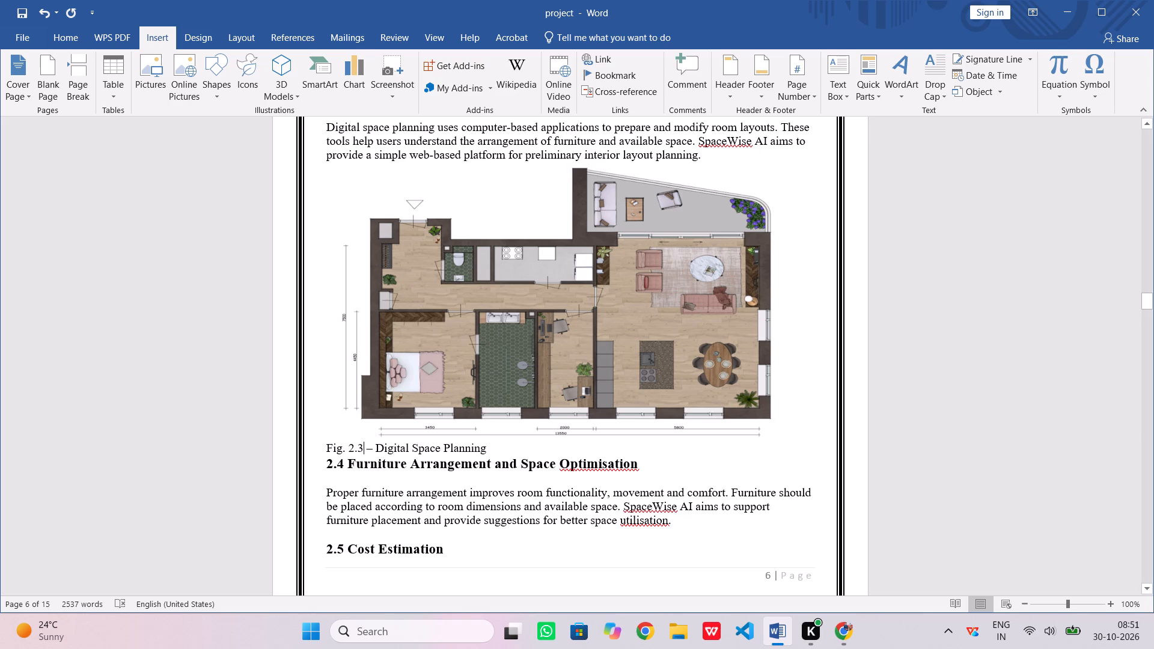
key("space")
key("space")
key("space")
key("space")
key("space")
key("space")
key("space")
key("space")
key("space")
key("space")
key("space")
key("space")
key("space")
key("space")
key("space")
key("space")
key("space")
key("space")
key("space")
key("space")
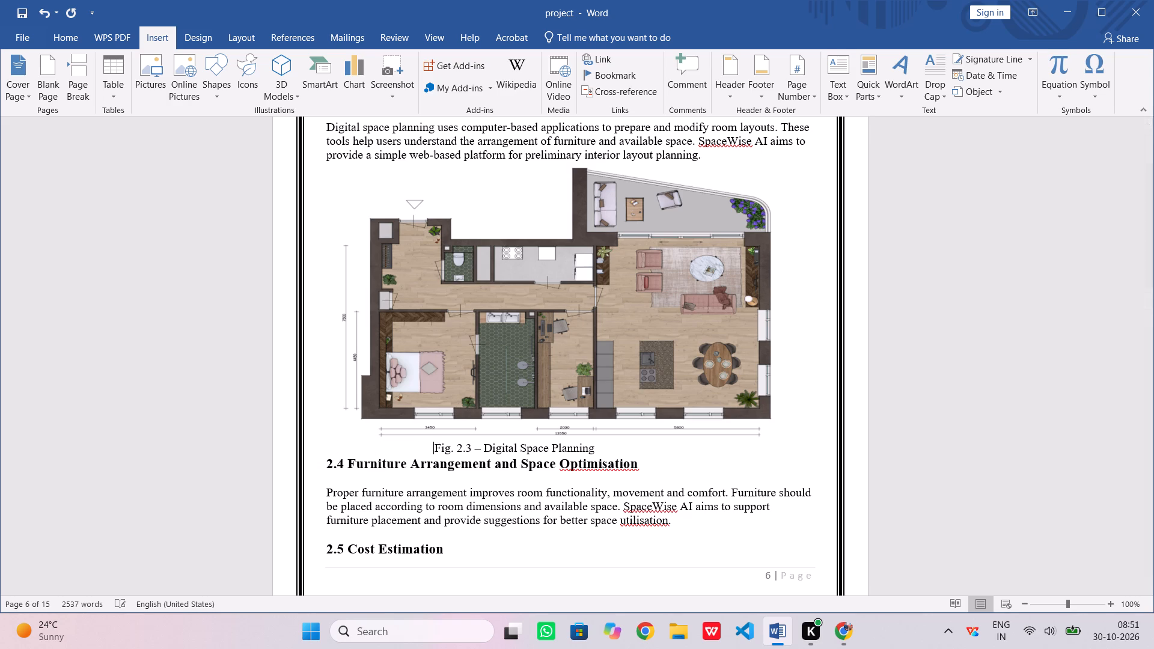
key("space")
key("space")
key("space")
key("space")
key("space")
key("space")
key("space")
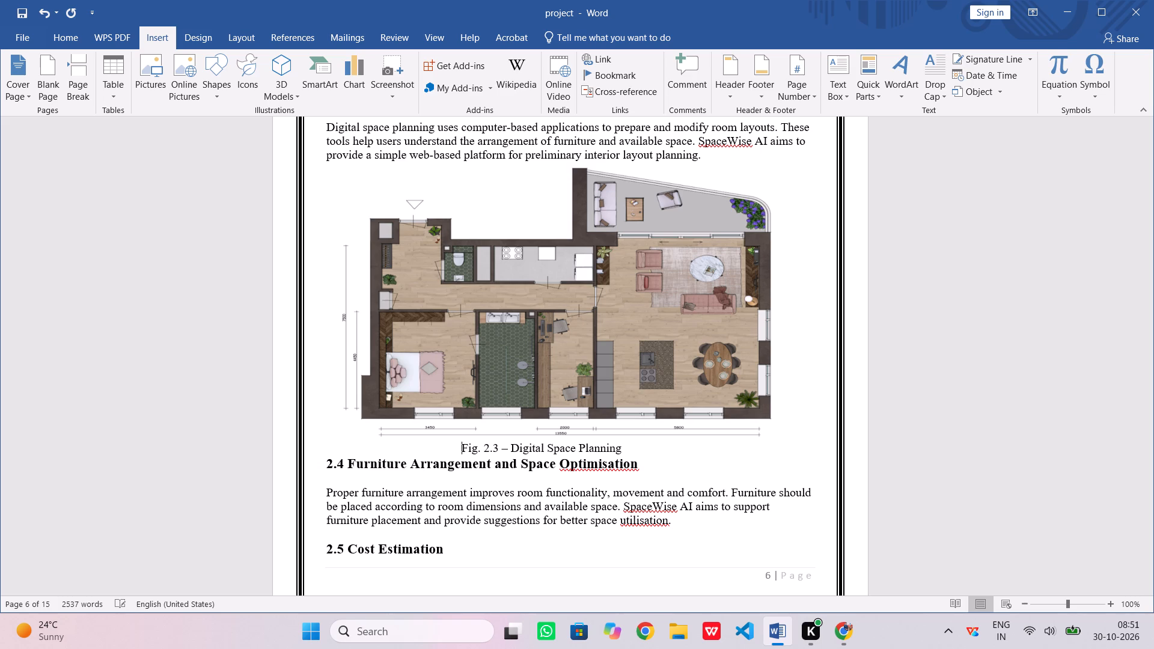
key("space")
key("space")
Make the "Fig. 2.3 – Digital Space Planning" caption bold.
left_click_drag(465, 448, 484, 447)
left_click_drag(487, 447, 495, 447)
left_click_drag(497, 447, 506, 447)
left_click_drag(510, 447, 522, 447)
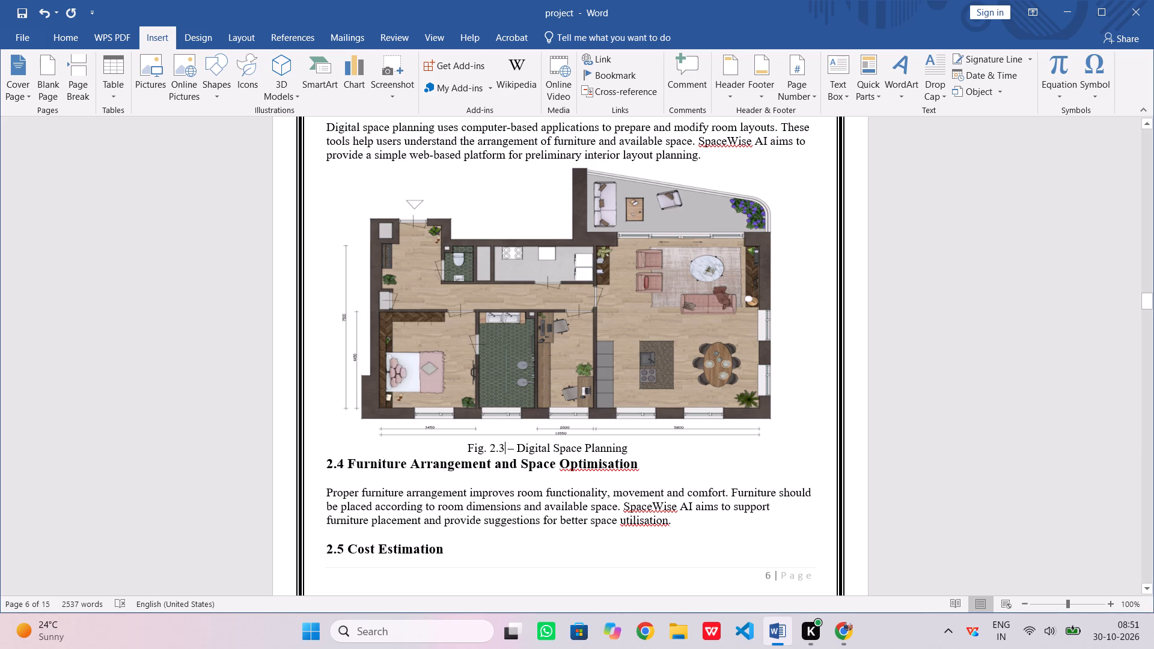
left_click_drag(522, 447, 533, 446)
left_click_drag(550, 446, 563, 446)
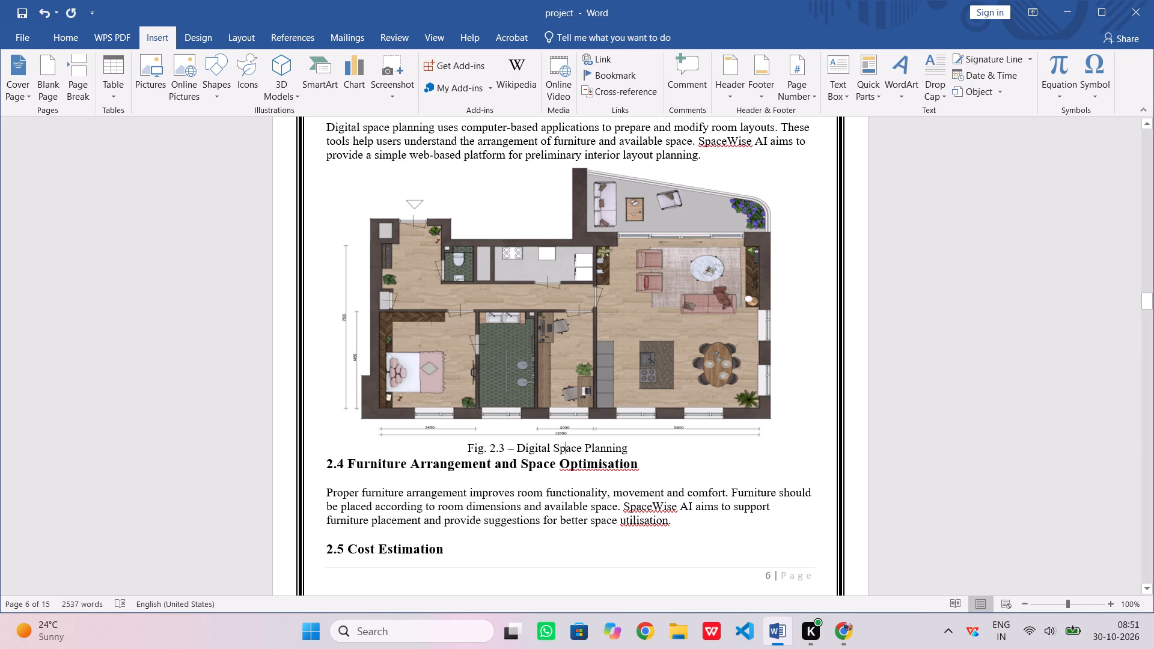
double_click(469, 445)
left_click(469, 445)
left_click(469, 445)
left_click_drag(469, 445, 622, 451)
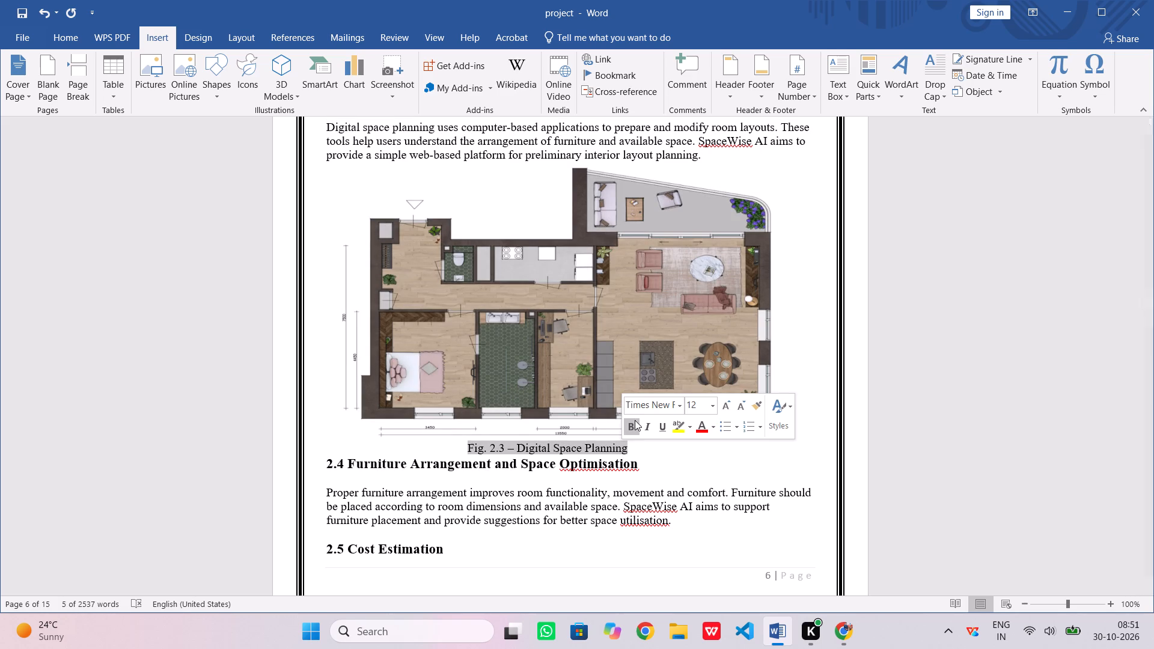
left_click(635, 420)
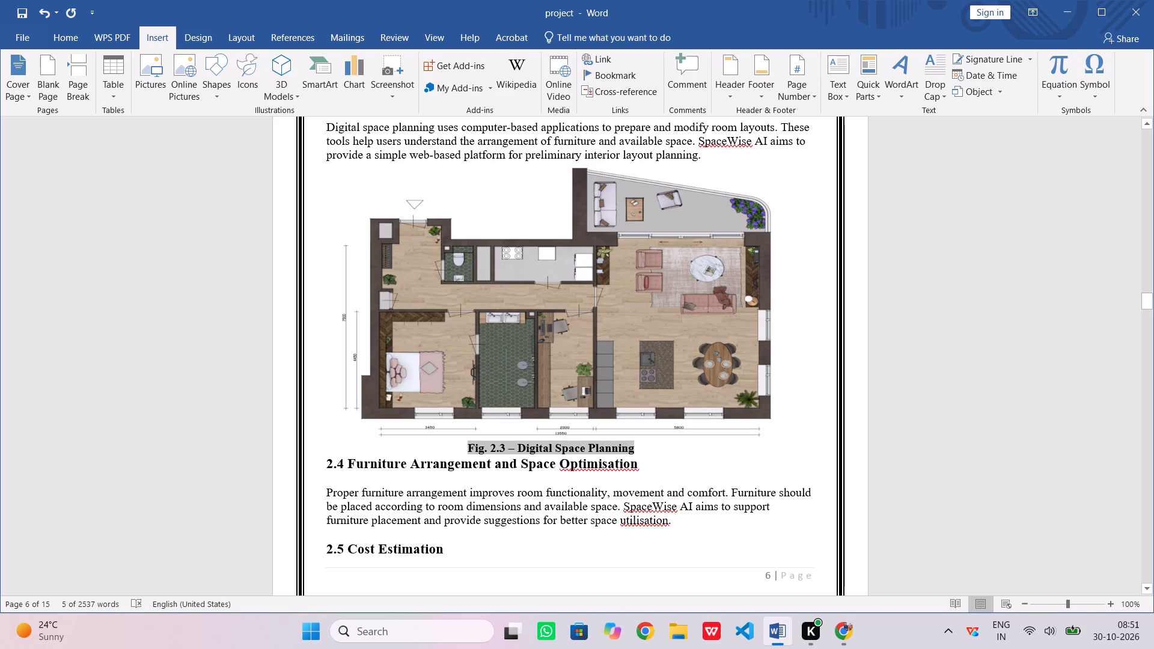
Add two line breaks before the 2.4 heading to separate it from the figure caption.
left_click(328, 463)
key("shift+Return")
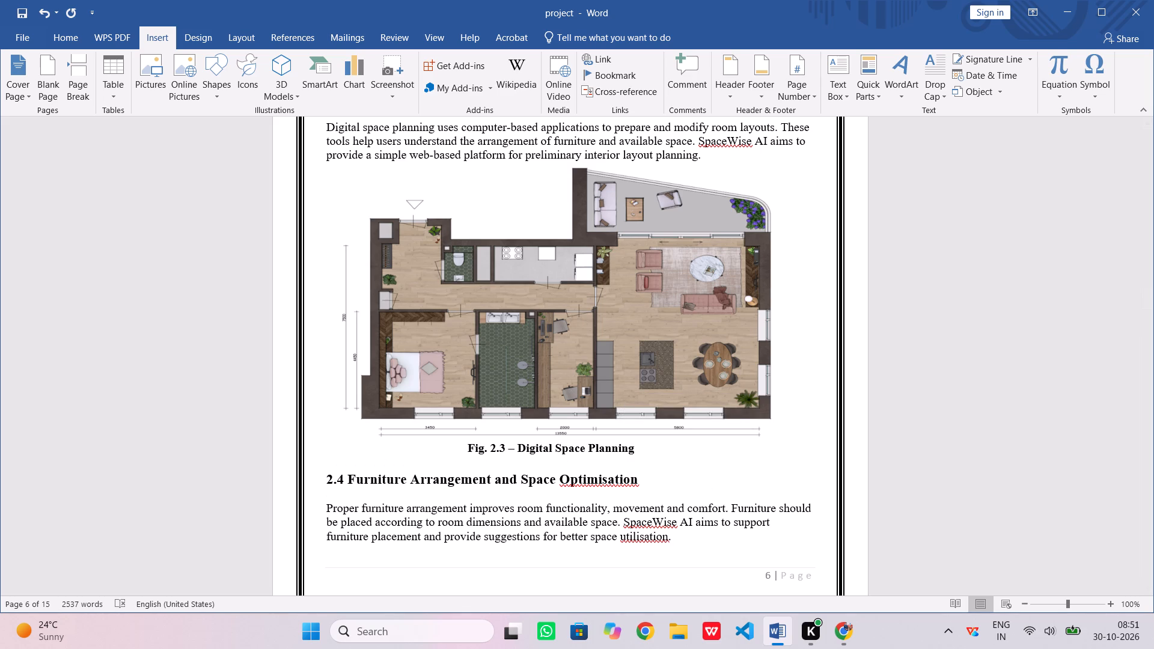
key("shift+Return")
Remove the blank page between the end of Chapter 1 and the Chapter 2 – Literature Review heading.
scroll(328, 462, "up", 3)
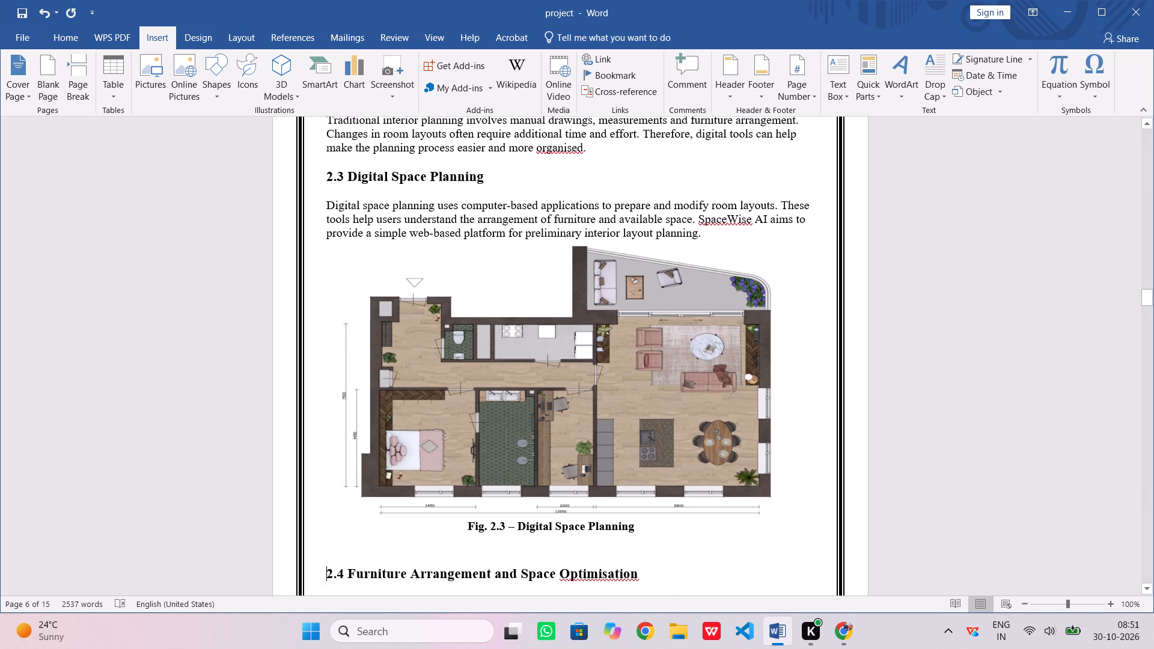
scroll(336, 466, "up", 4)
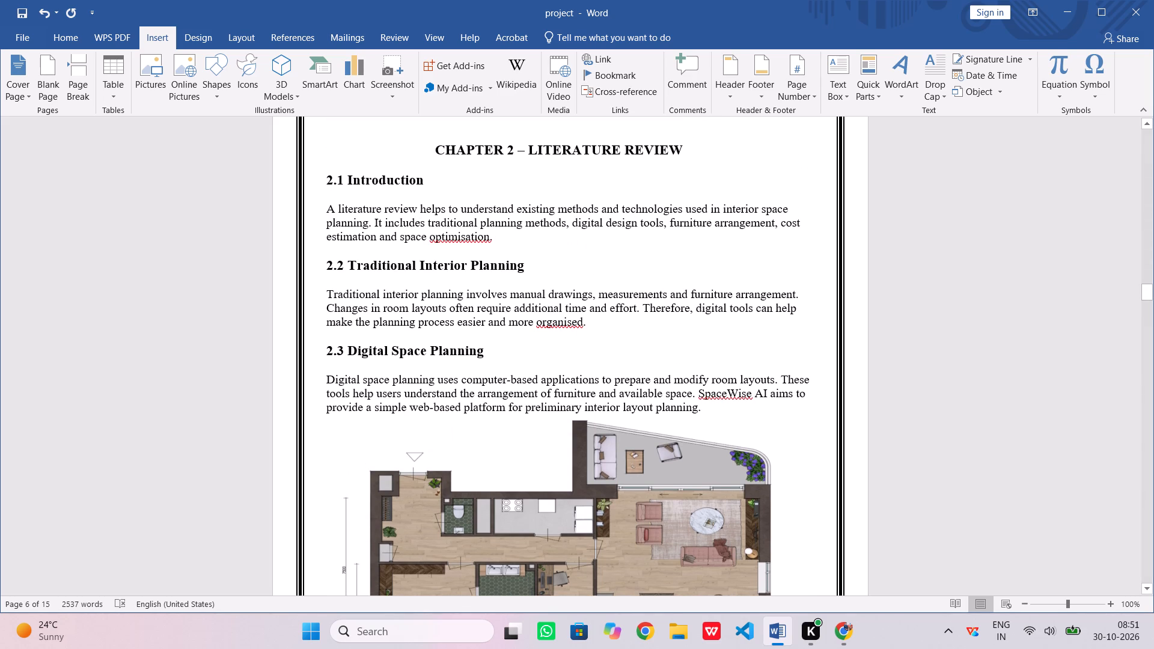
scroll(341, 469, "down", 7)
scroll(343, 470, "up", 5)
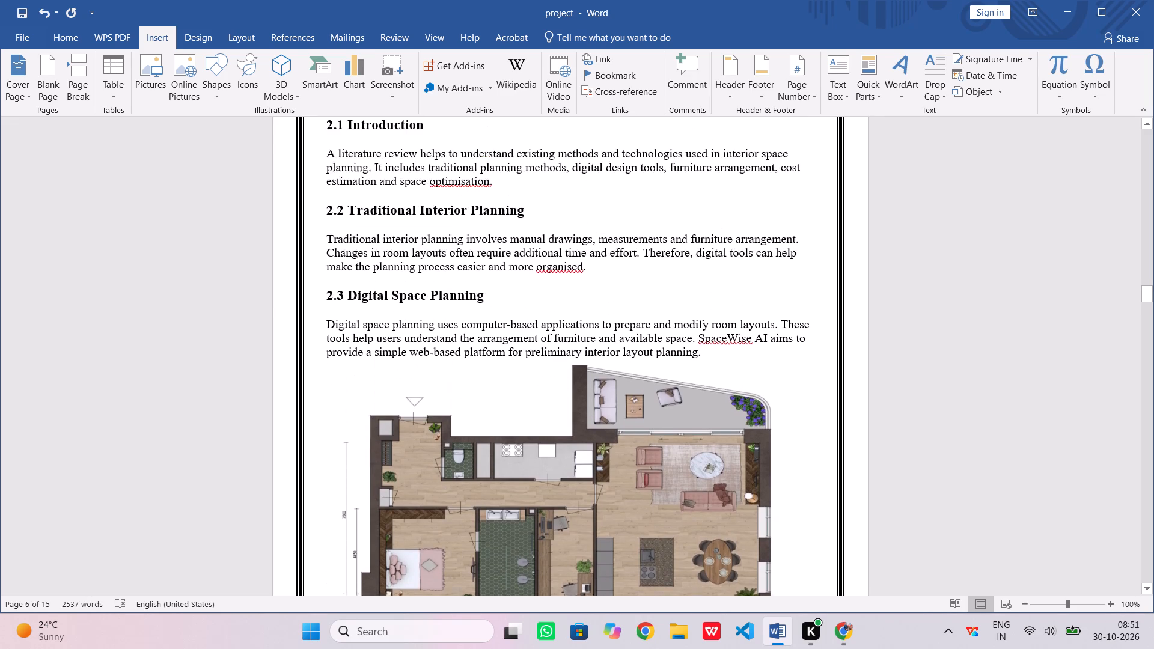
scroll(343, 470, "up", 17)
scroll(347, 472, "up", 6)
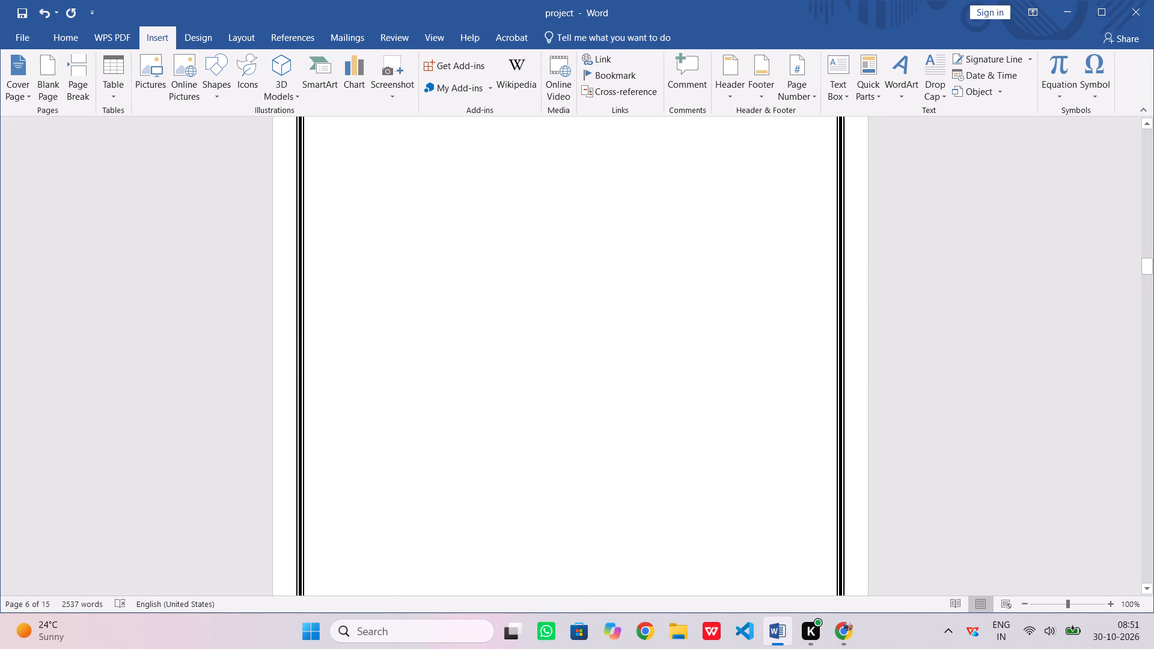
scroll(349, 472, "up", 7)
left_click(432, 449)
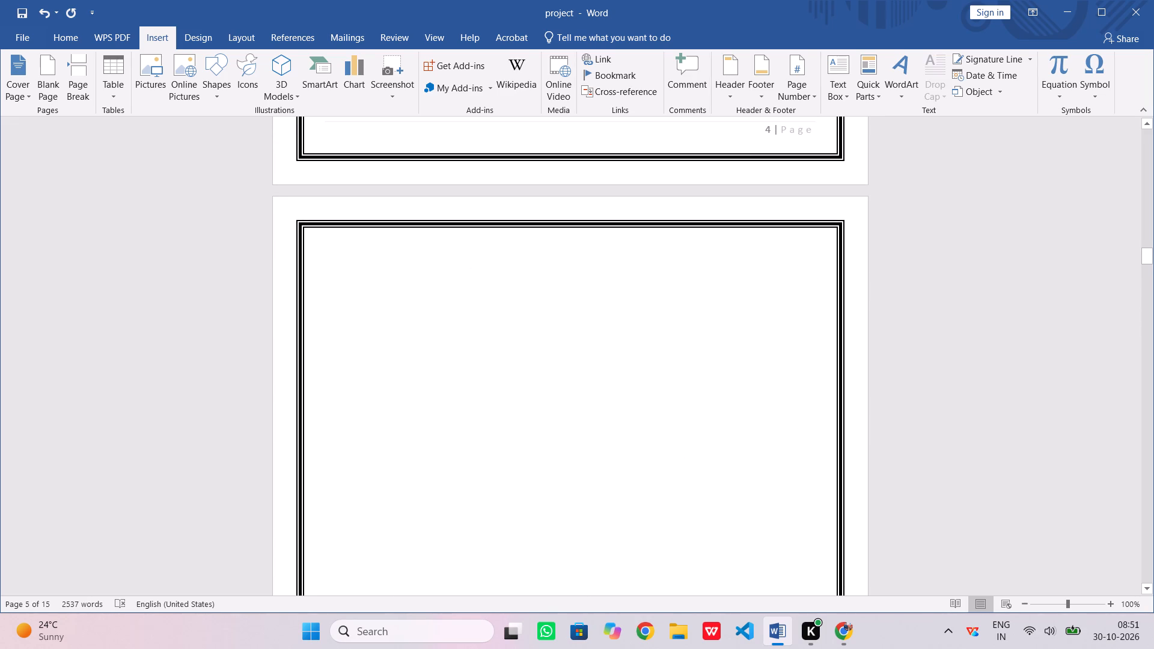
key("Delete")
scroll(456, 446, "down", 6)
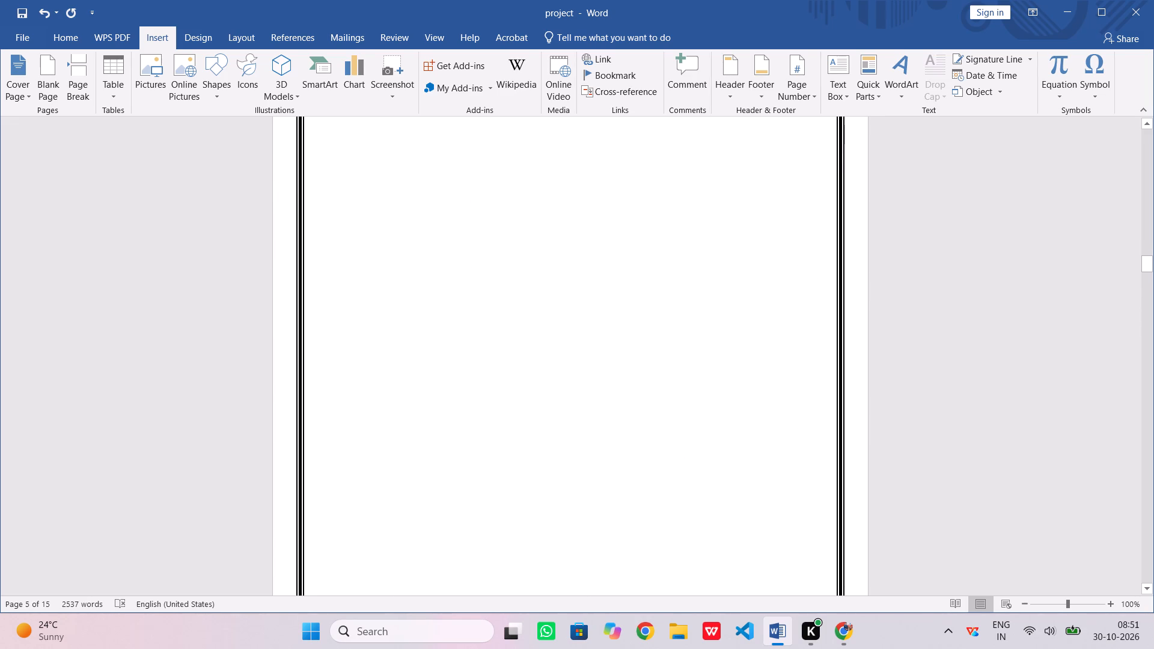
scroll(463, 471, "down", 11)
scroll(463, 487, "up", 20)
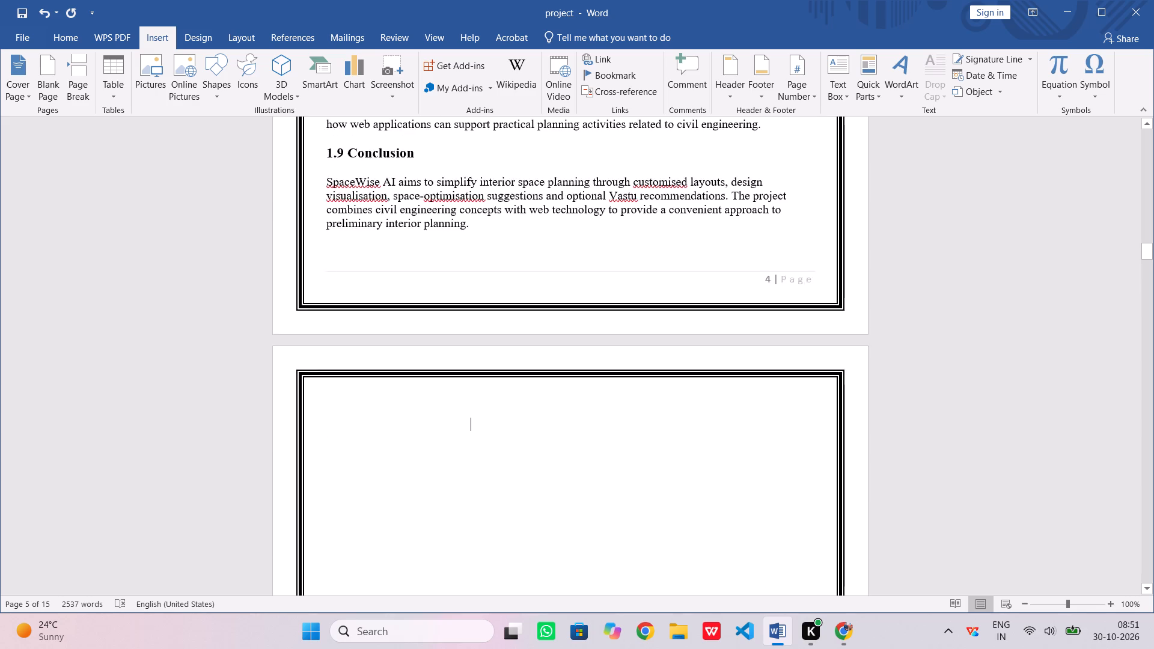
scroll(463, 487, "up", 5)
scroll(463, 487, "down", 5)
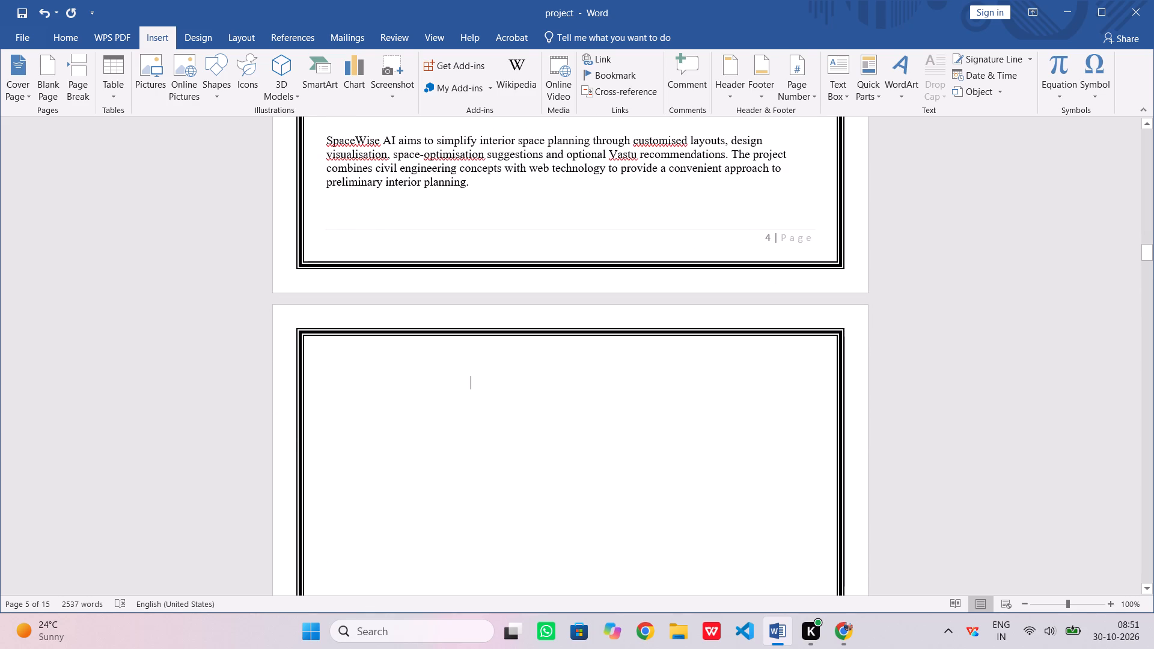
key("ctrl+BackSpace")
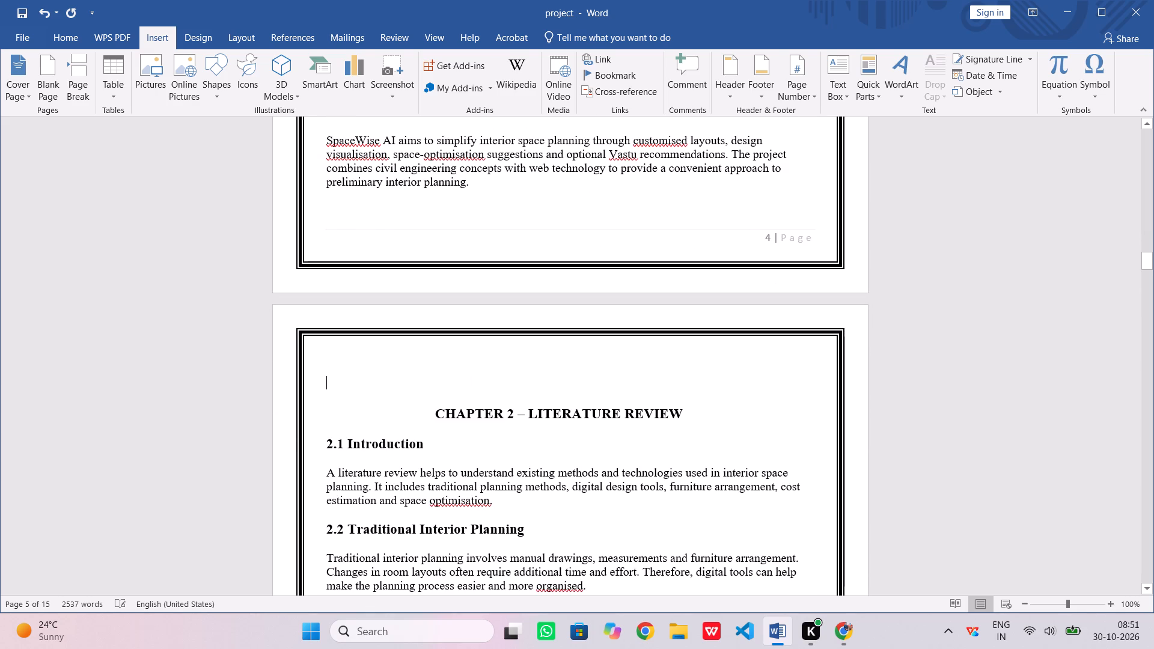
Examine the Chapter 1 pages and the start of Chapter 2 for page flow and figure captions.
scroll(525, 516, "up", 14)
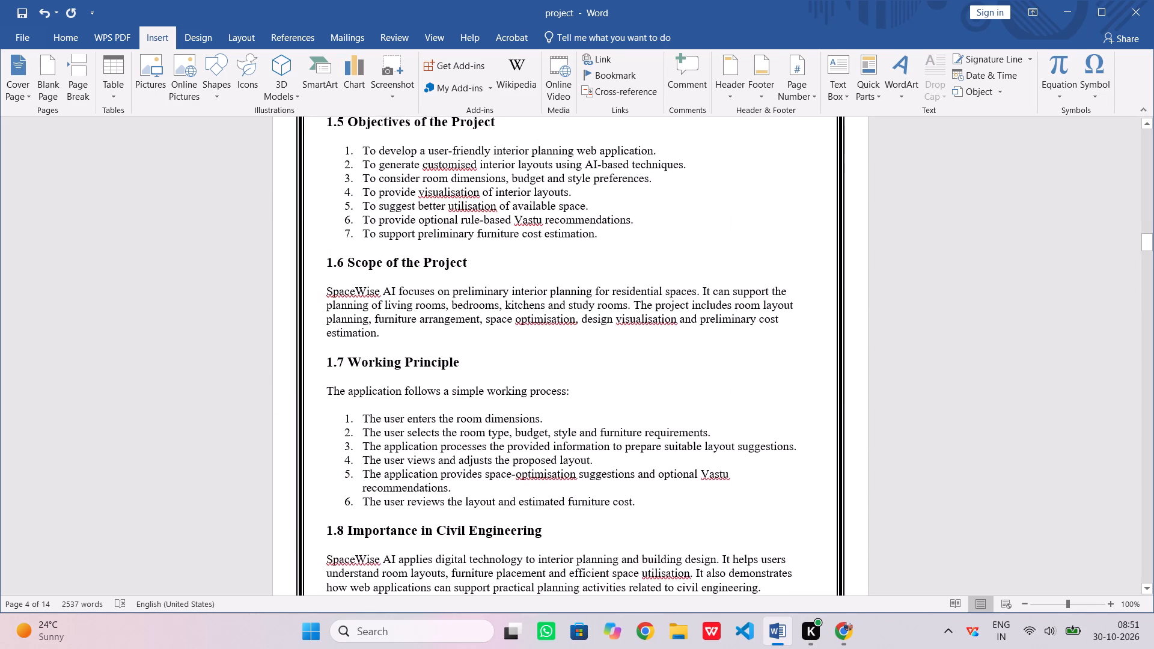
scroll(532, 518, "up", 5)
scroll(532, 518, "down", 18)
scroll(554, 508, "down", 8)
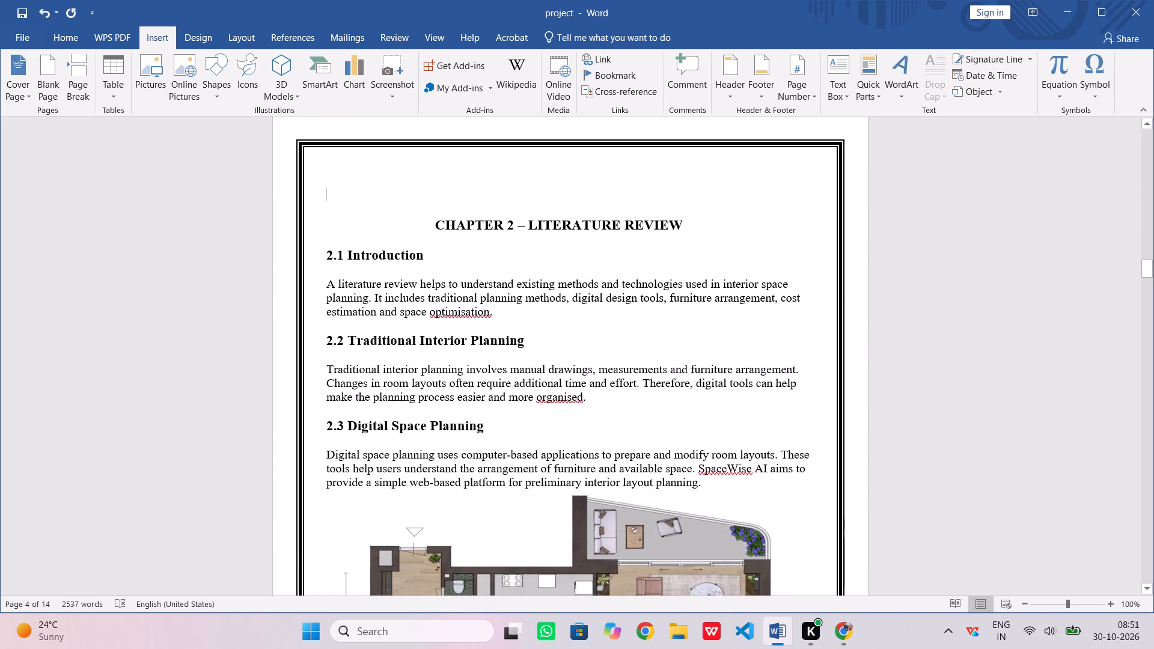
scroll(554, 508, "up", 13)
scroll(554, 508, "up", 9)
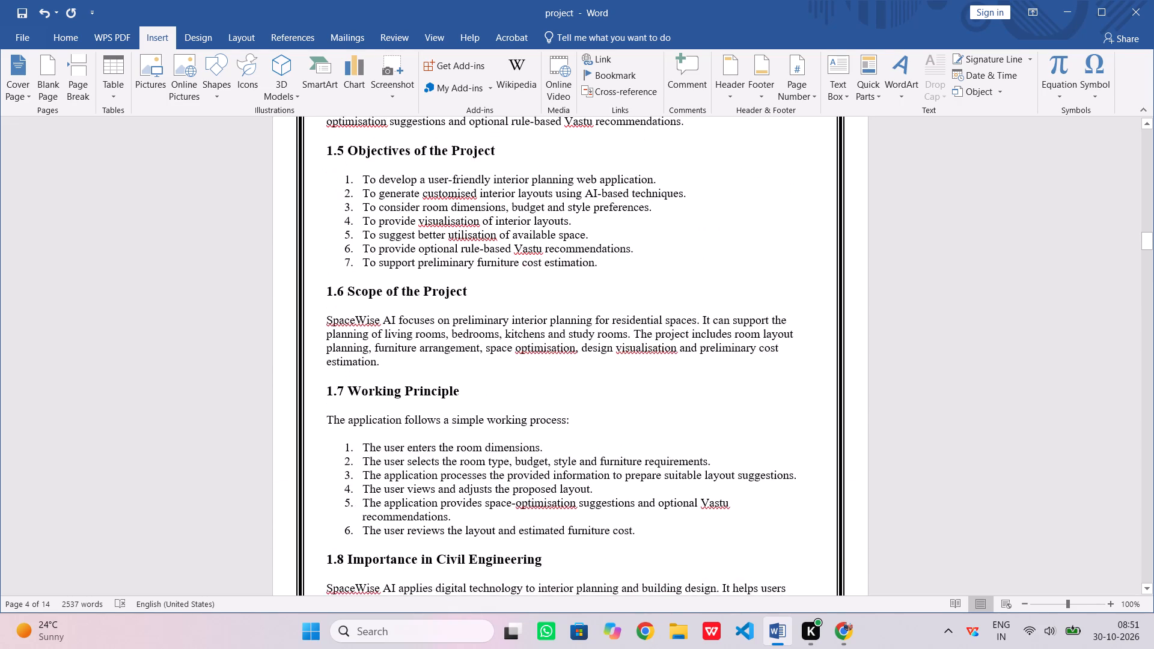
scroll(554, 508, "up", 15)
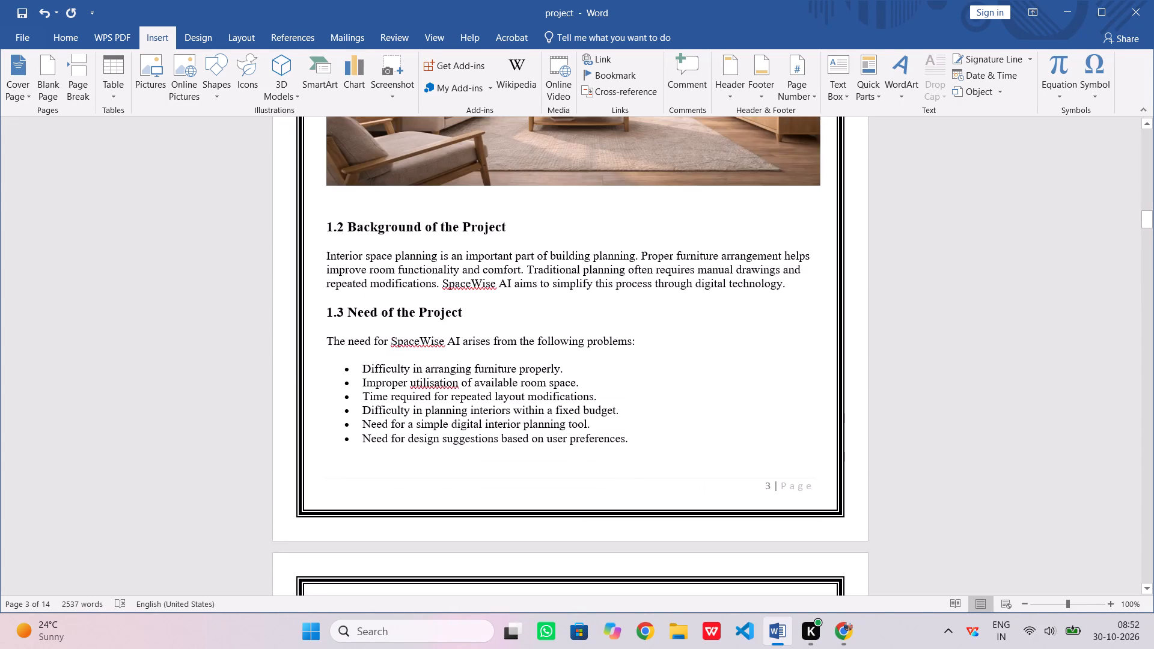
scroll(575, 524, "up", 5)
scroll(513, 459, "up", 3)
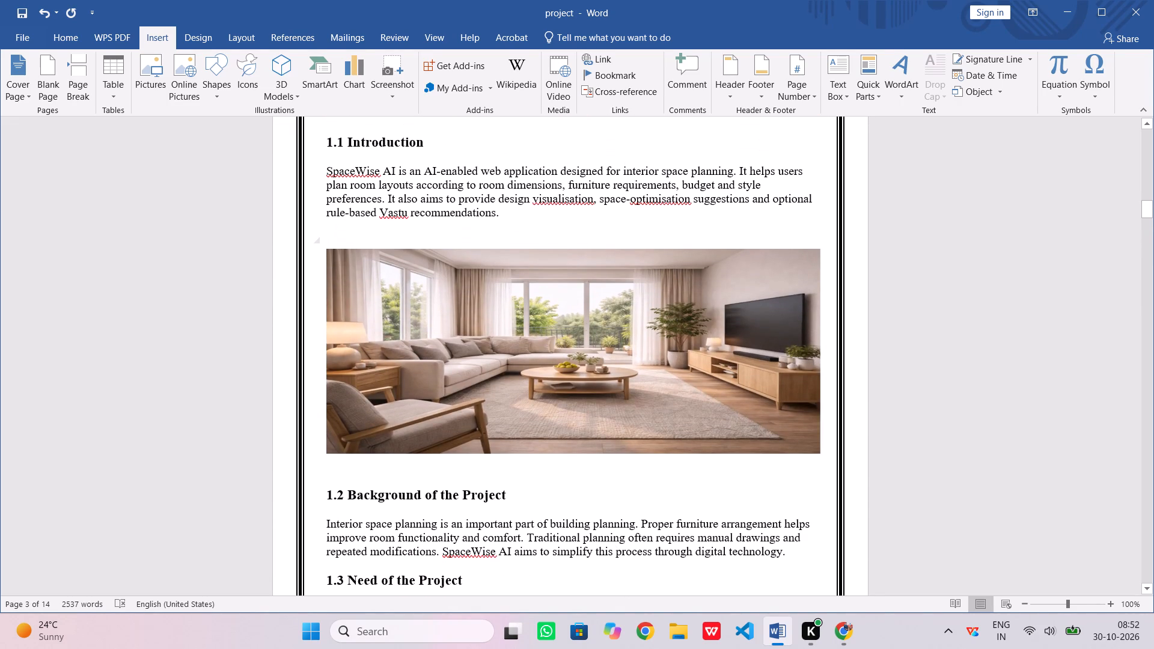
double_click(843, 633)
scroll(569, 446, "up", 4)
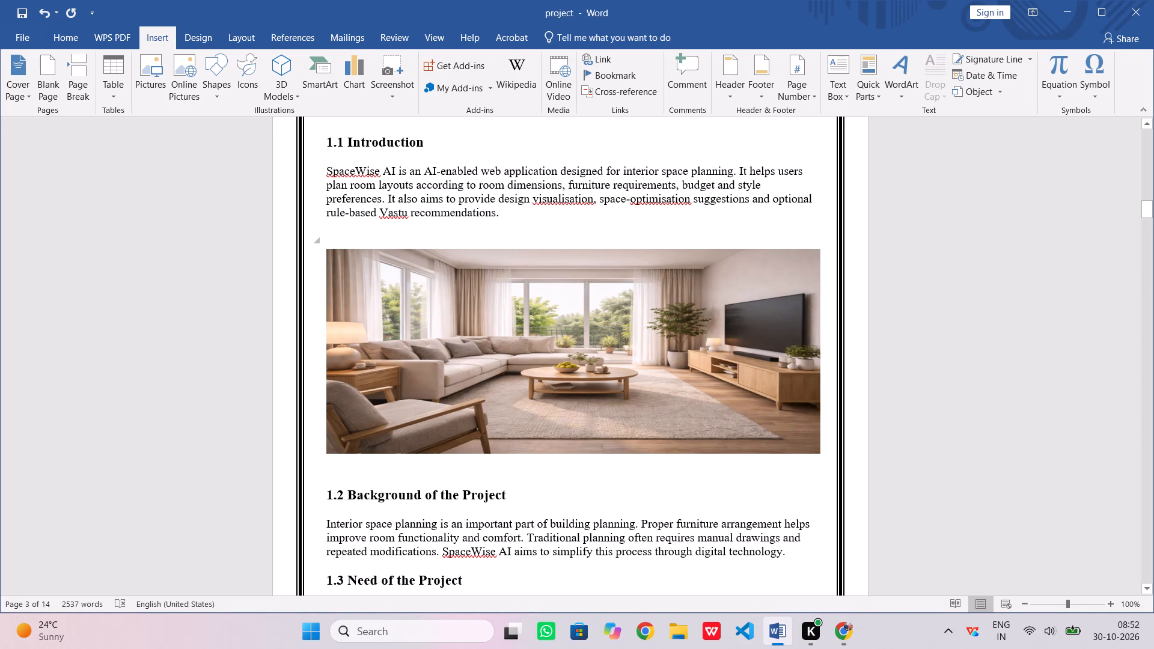
double_click(322, 487)
left_click(323, 489)
key("shift+Return")
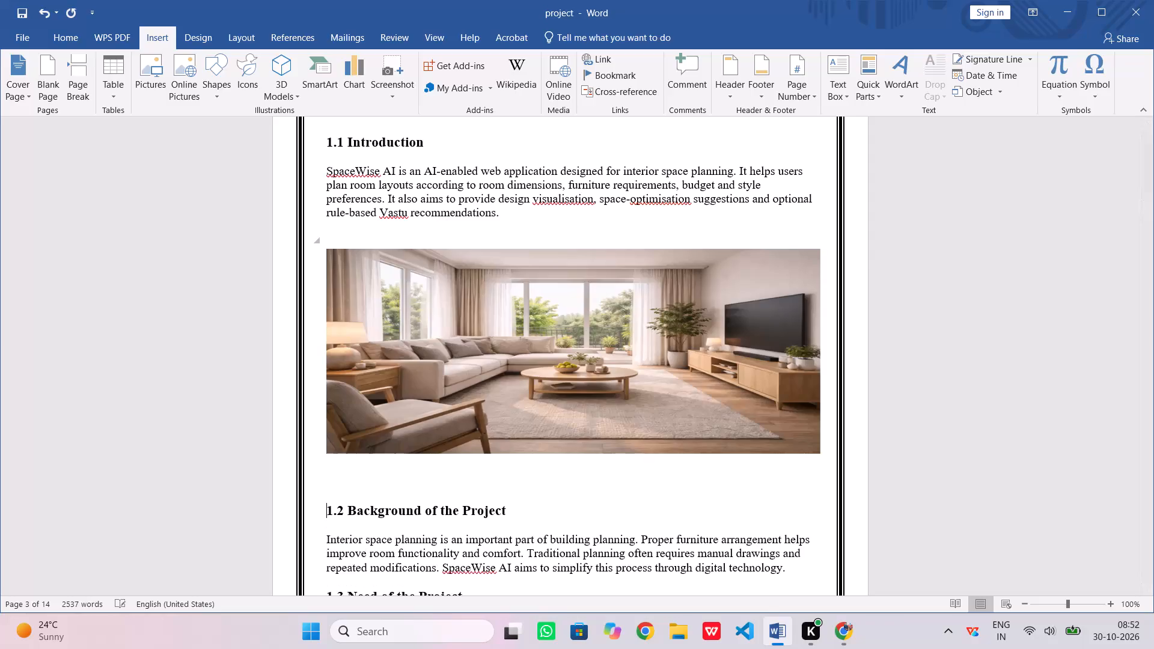
triple_click(332, 490)
left_click(332, 490)
double_click(332, 490)
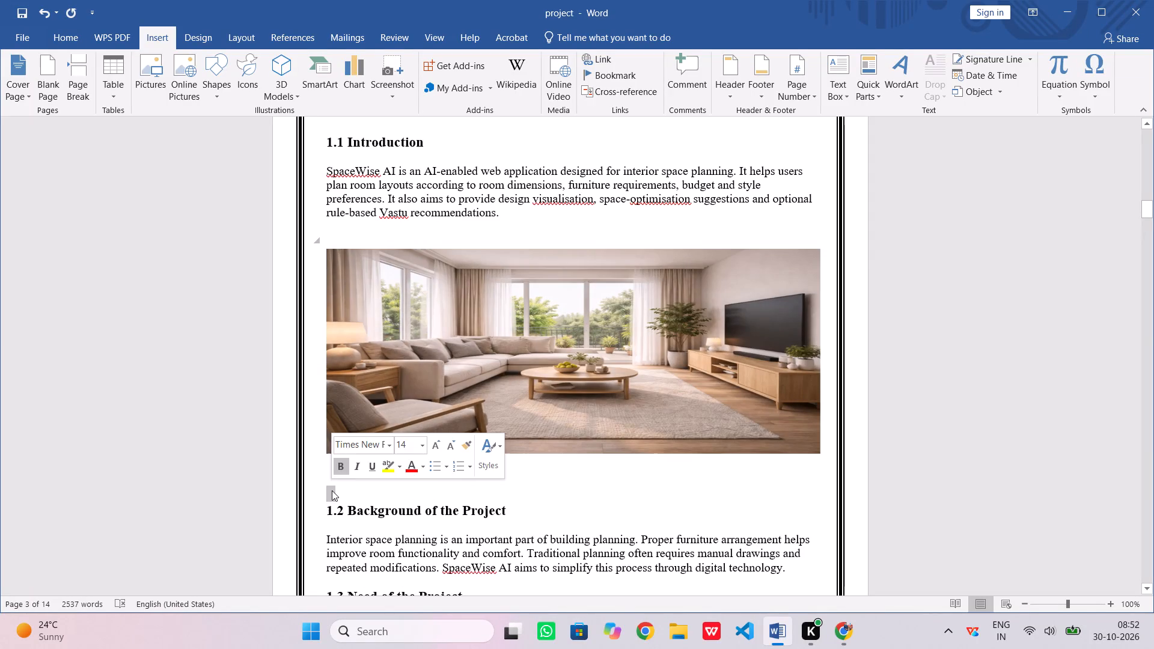
double_click(332, 490)
left_click(330, 495)
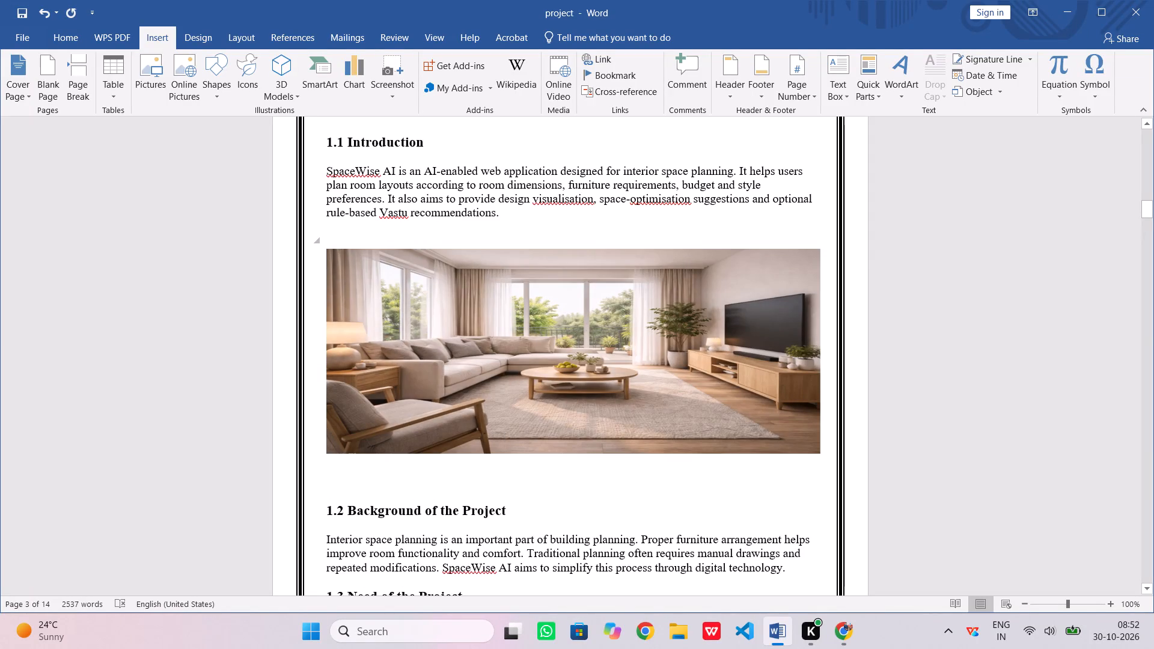
key("BackSpace")
key("BackSpace")
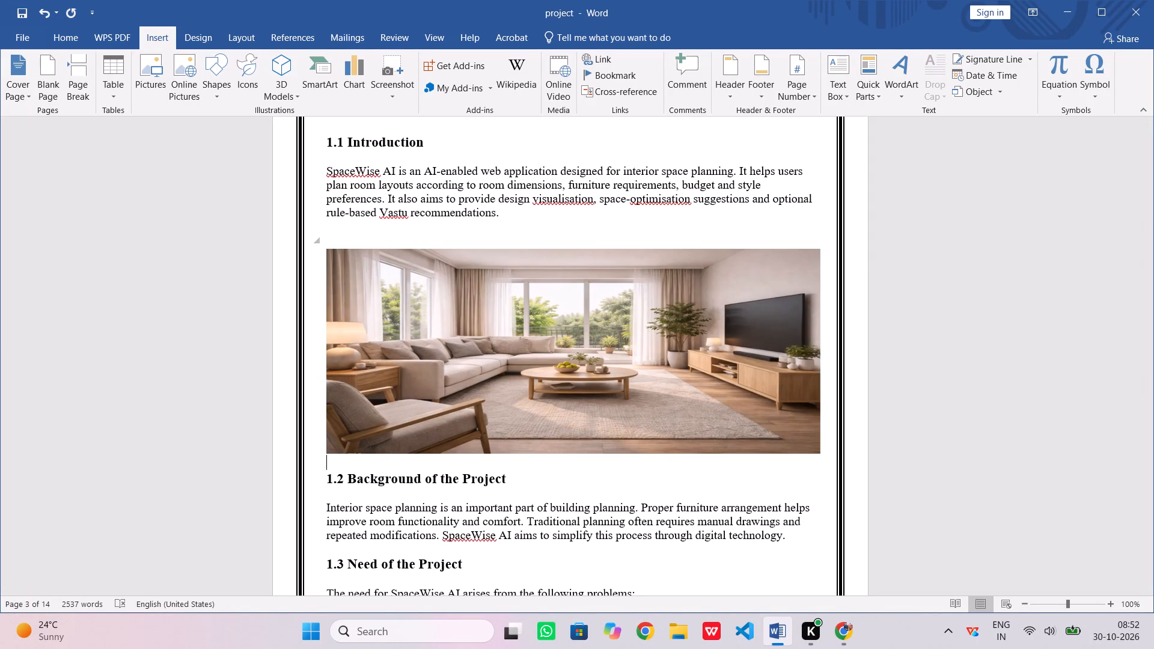
key("ctrl+v")
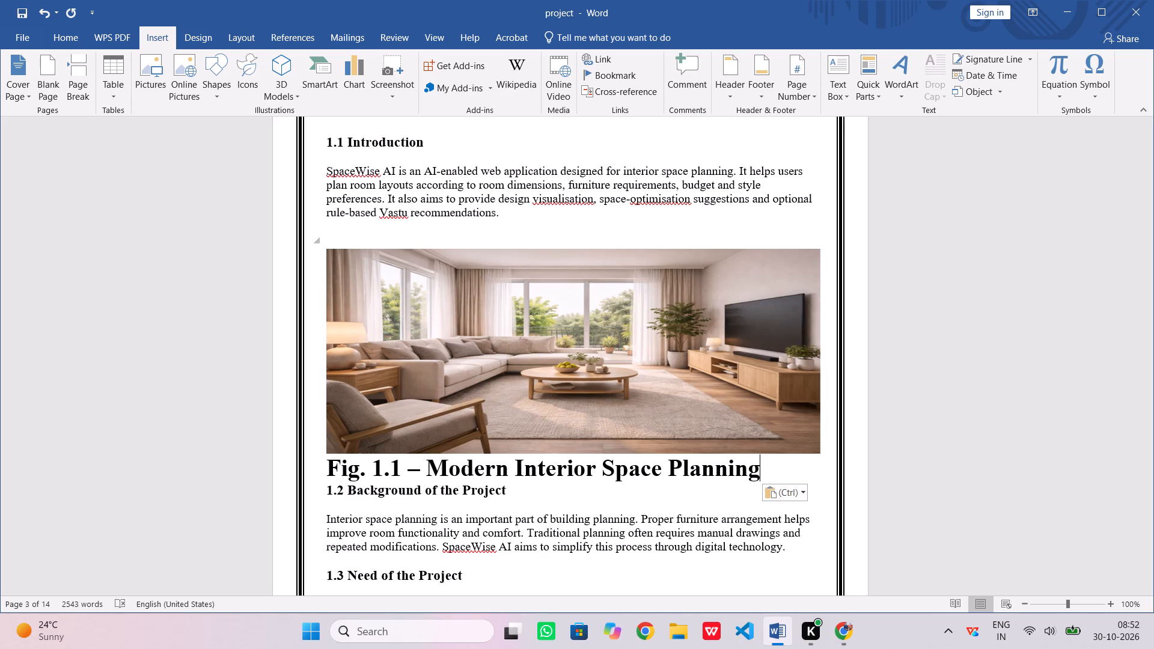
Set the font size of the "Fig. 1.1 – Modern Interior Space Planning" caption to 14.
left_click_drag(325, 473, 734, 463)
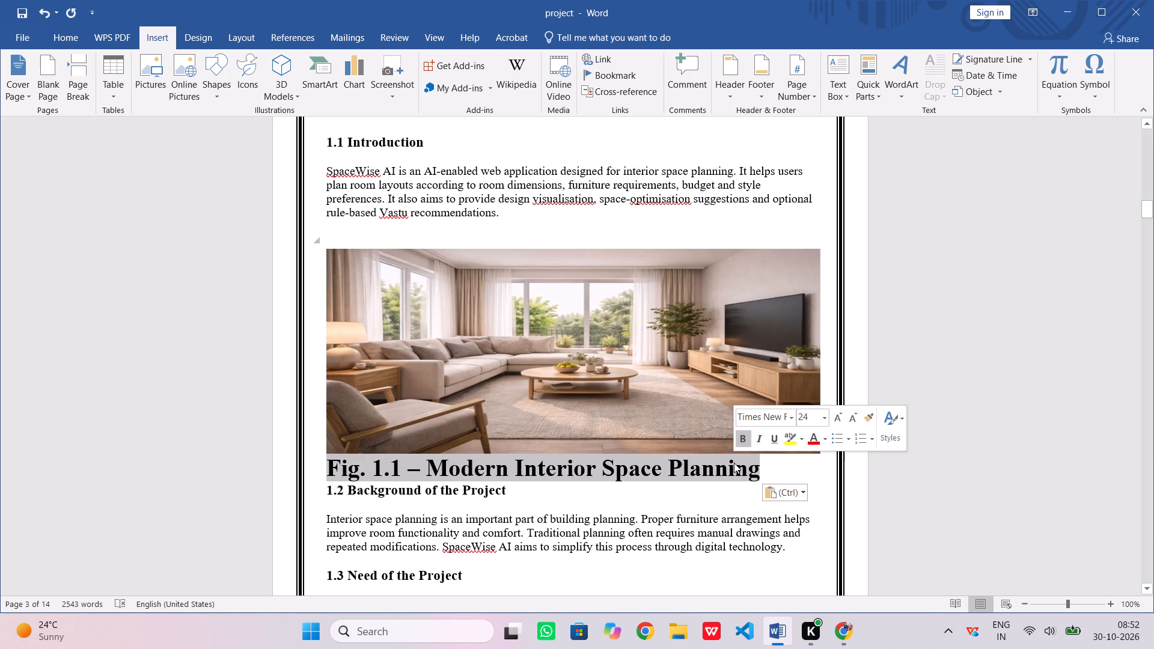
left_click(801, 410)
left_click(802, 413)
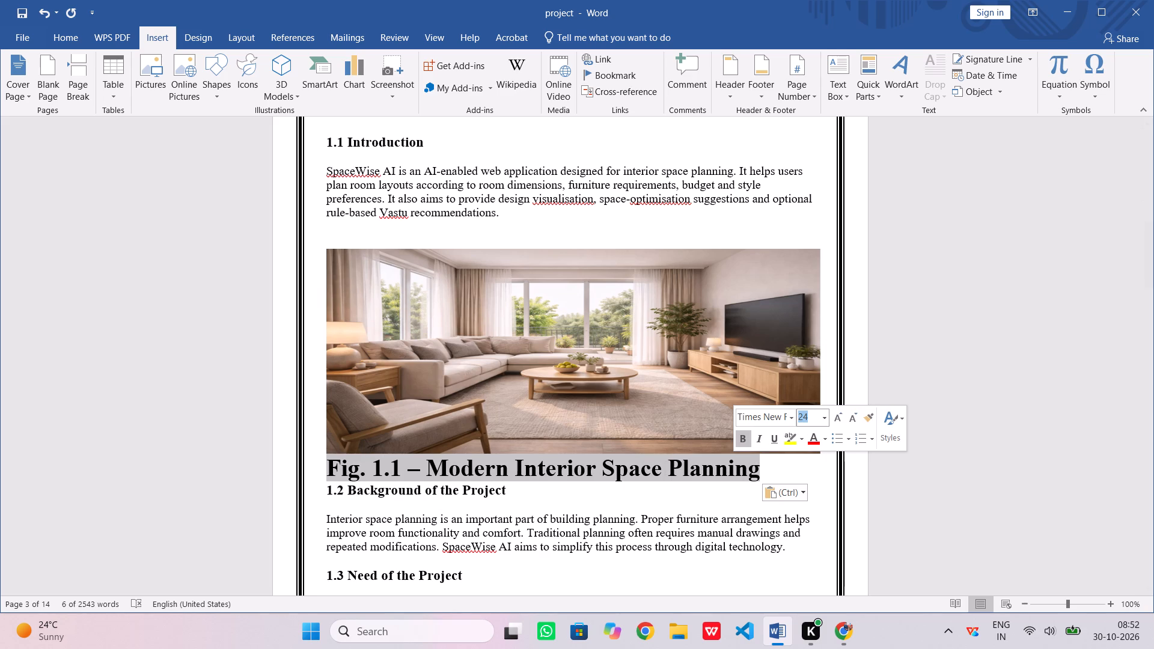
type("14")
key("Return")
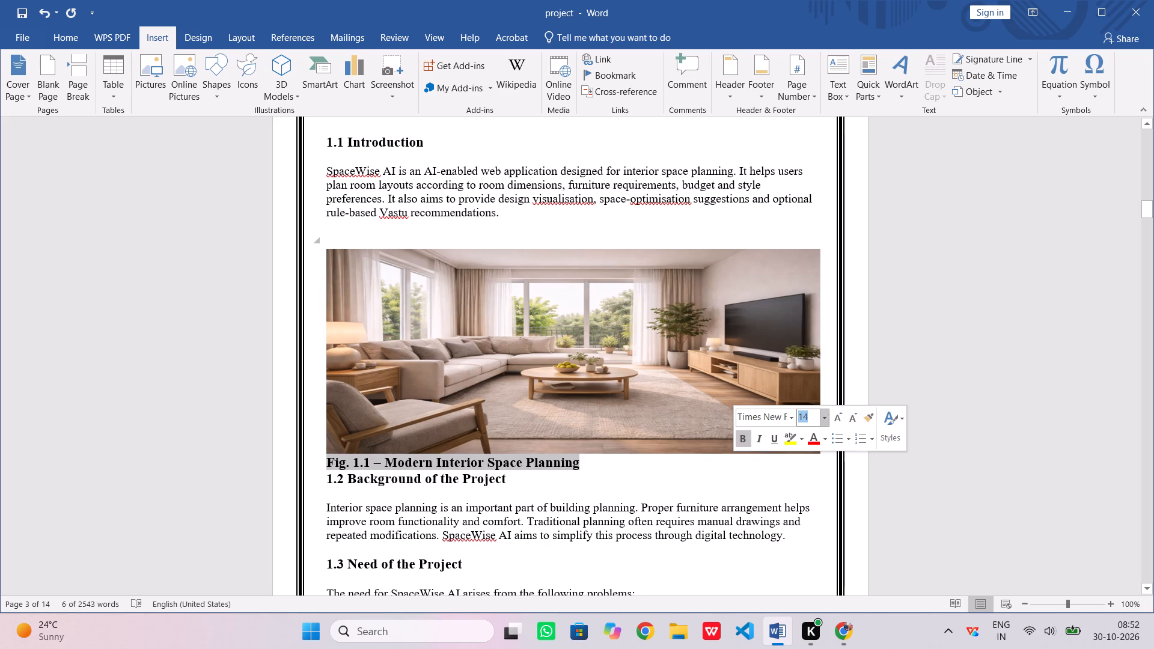
Indent the Fig. 1.1 caption with leading spaces so it sits roughly centred beneath the living-room image.
left_click(330, 460)
key("space")
key("space")
key("space")
key("space")
key("space")
key("space")
key("space")
key("space")
key("space")
key("space")
key("space")
key("space")
key("space")
key("space")
key("space")
key("space")
key("space")
key("space")
key("space")
key("space")
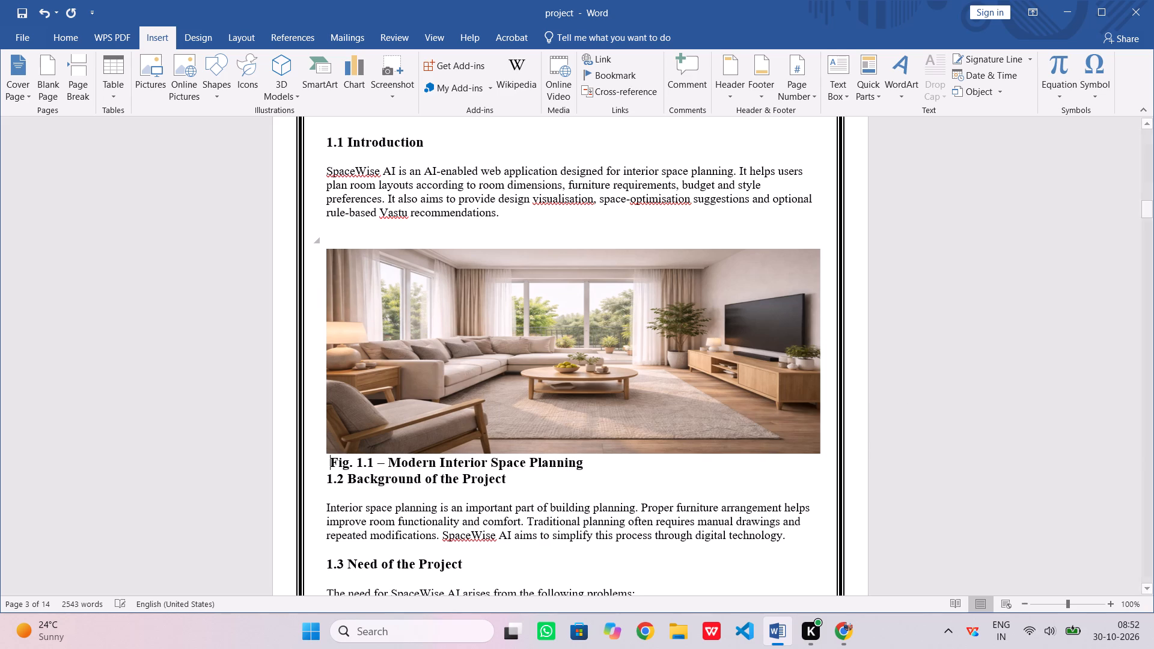
key("space")
key("space")
key("space")
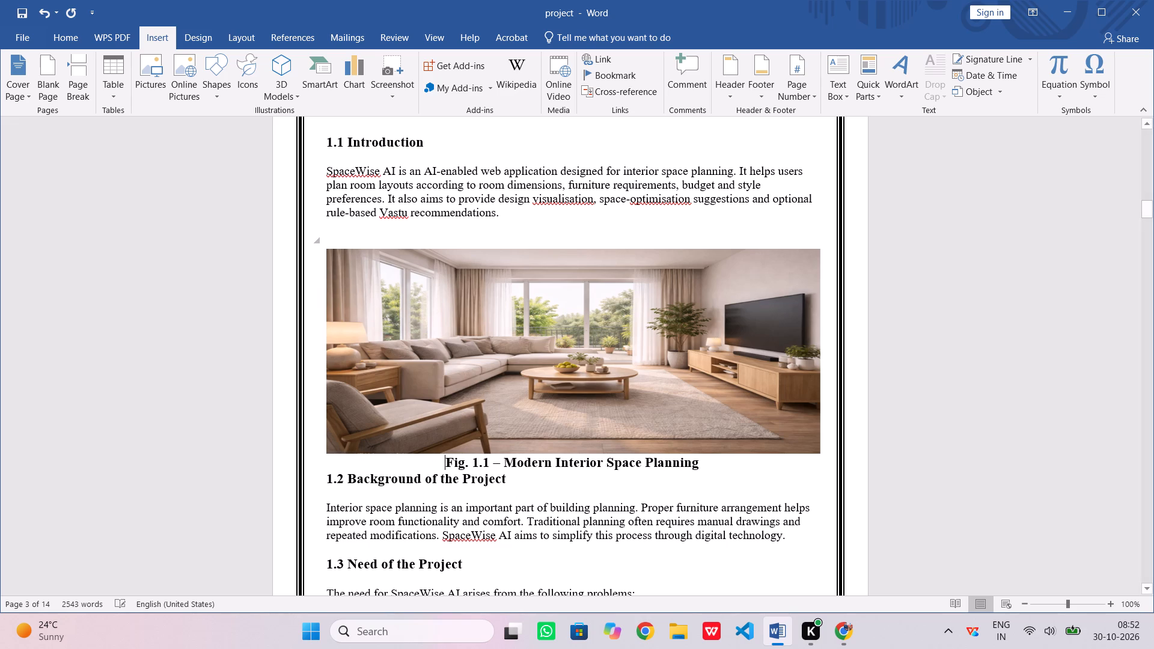
key("space")
Set the font size of the "Fig. 1.1 – Modern Interior Space Planning" caption text to 12.
scroll(383, 477, "down", 1)
left_click_drag(451, 422, 621, 411)
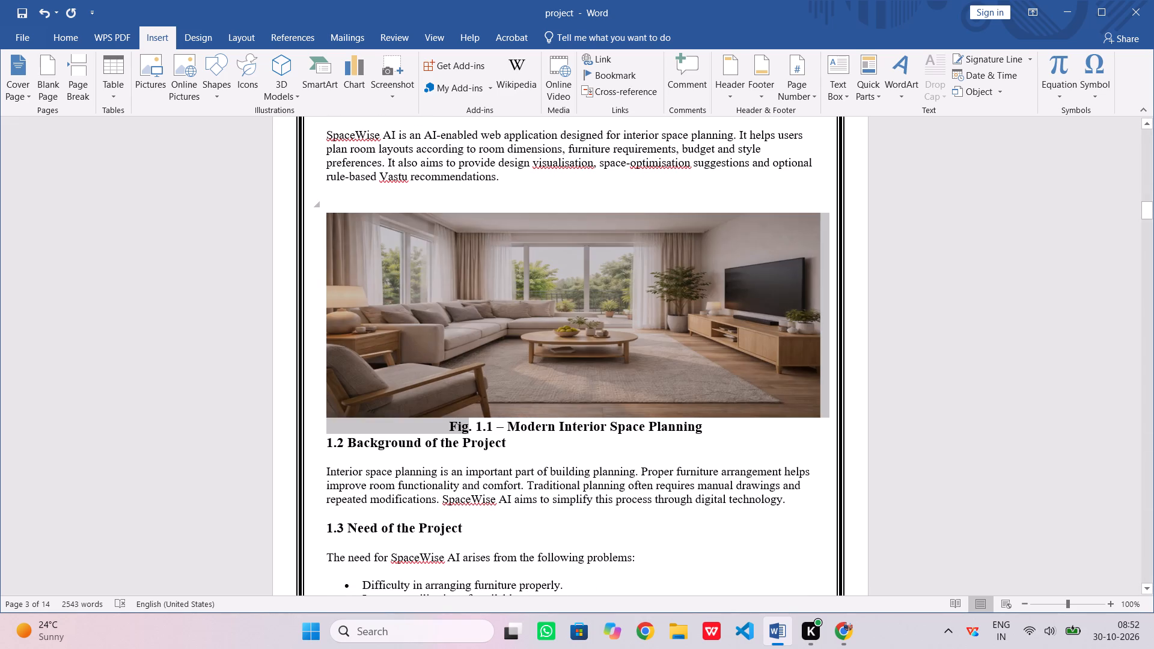
left_click_drag(621, 411, 696, 427)
left_click(769, 382)
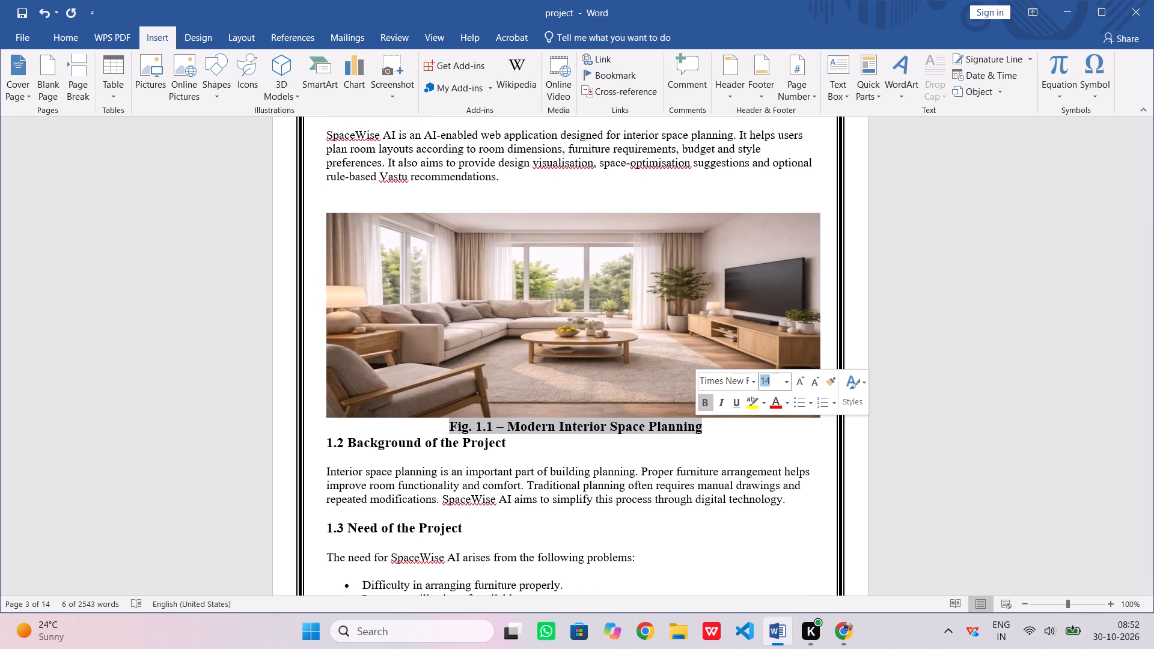
type("12")
key("Return")
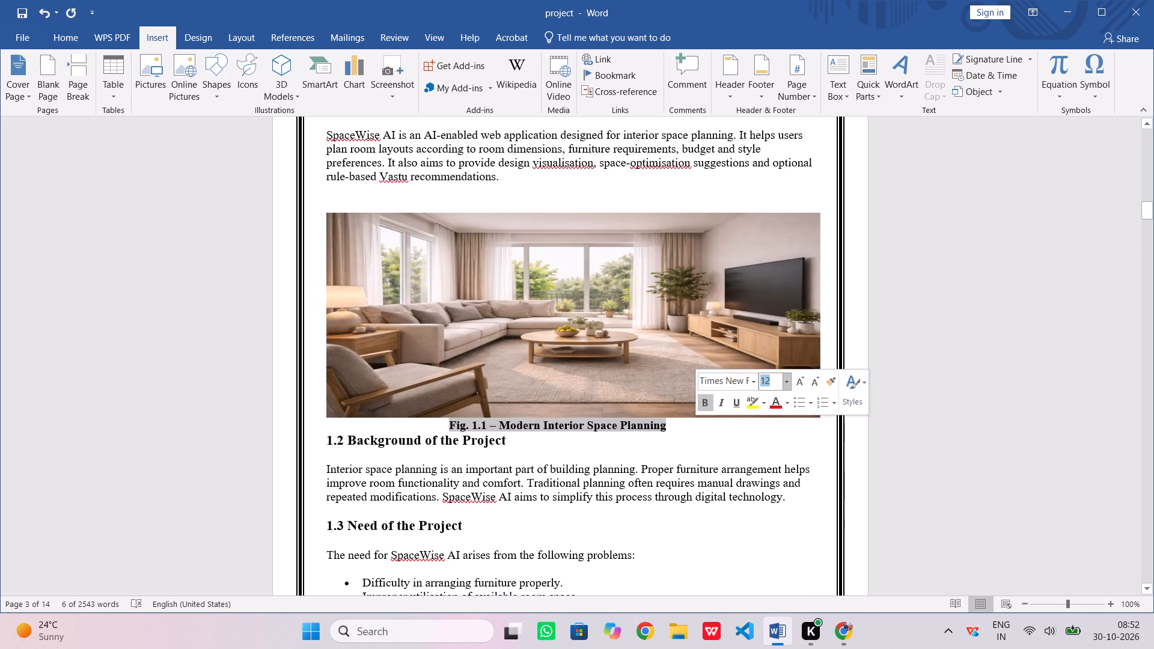
Add a line break between the Fig. 1.1 caption and the "1.2 Background of the Project" heading.
left_click(326, 436)
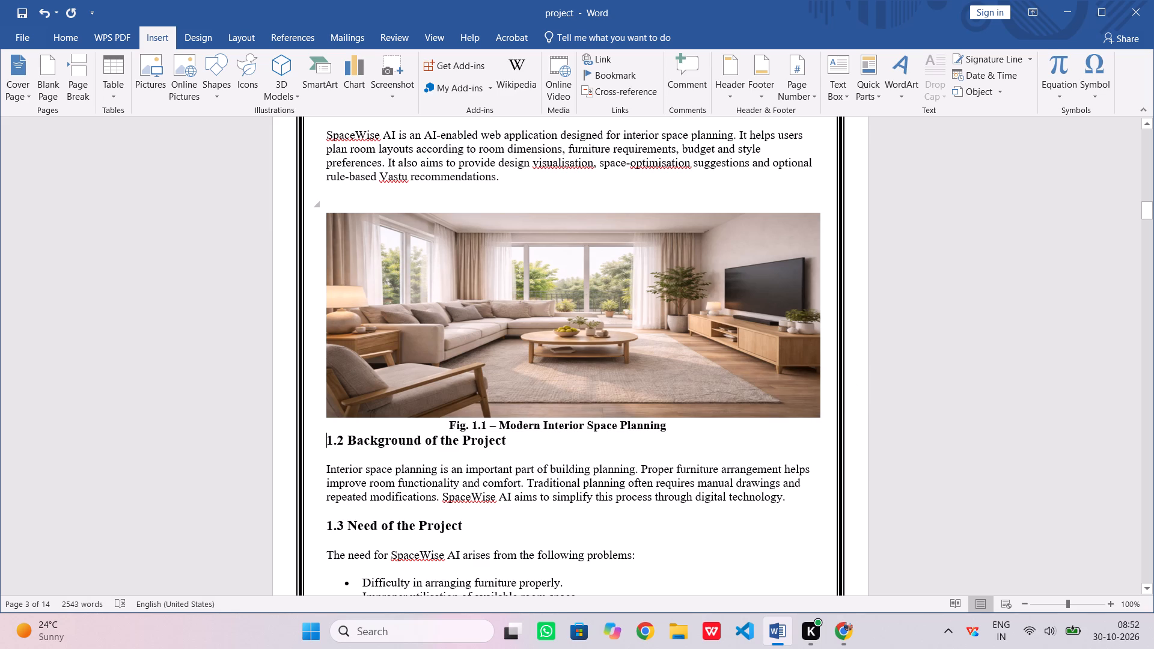
key("shift+Return")
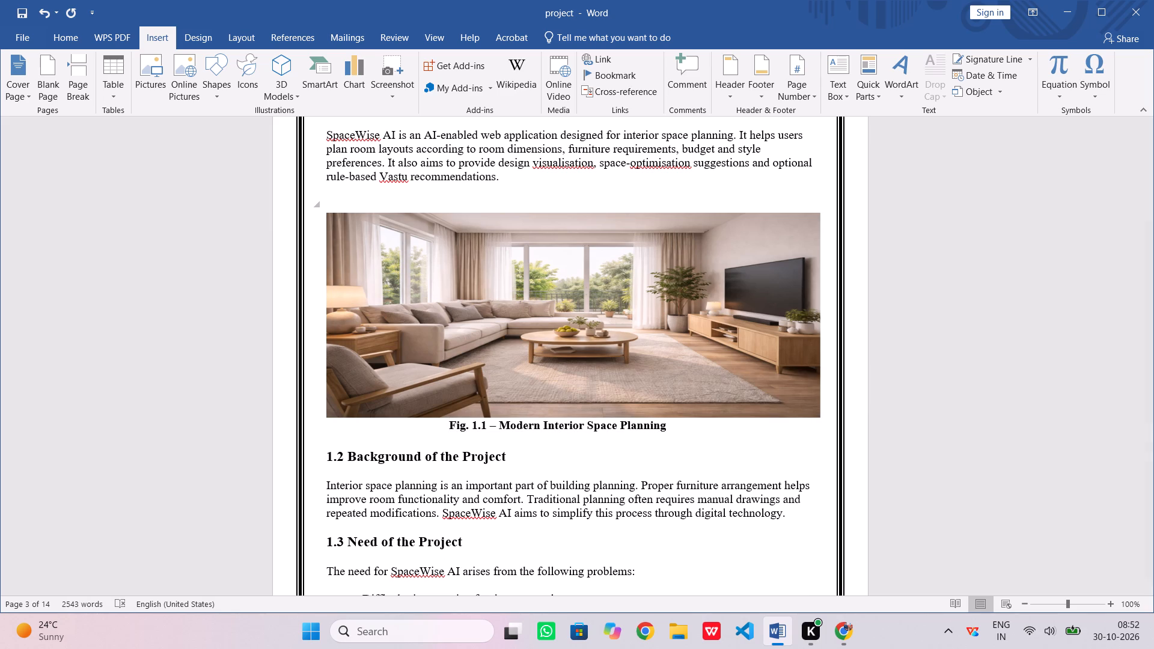
Shift the Fig. 1.1 caption slightly further in by adding two more leading spaces before it.
scroll(331, 433, "up", 3)
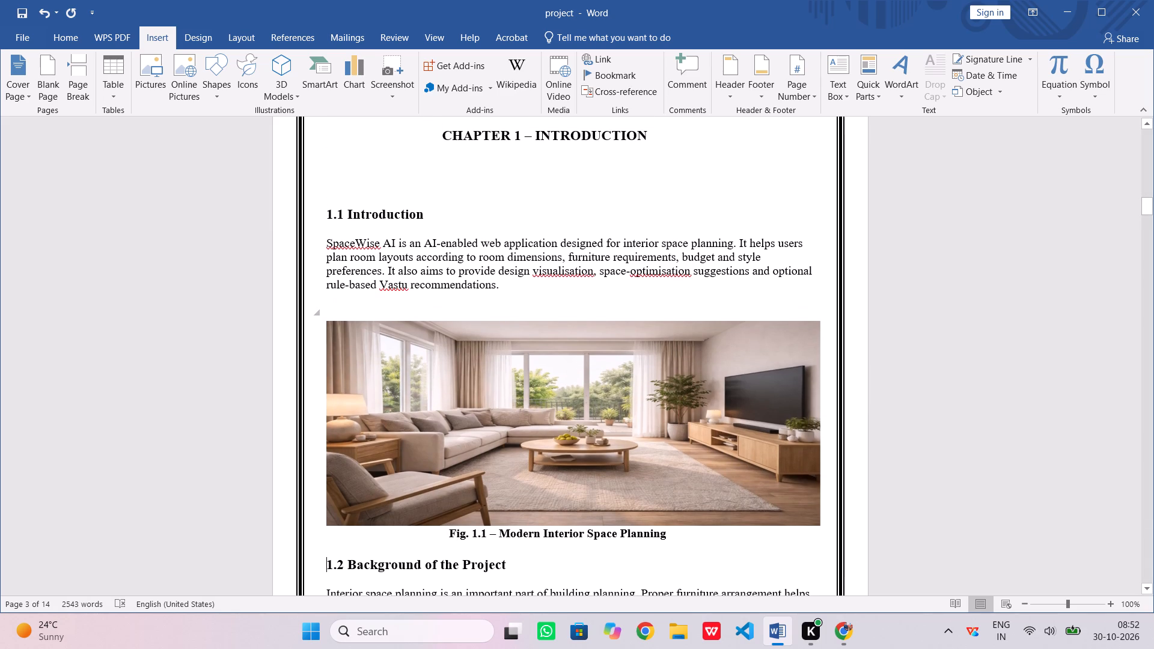
triple_click(450, 530)
left_click(450, 532)
key("space")
key("space")
Review the whole report from the acknowledgement and abstract through Chapter 6, examining headings, figures, captions, tables and page spacing.
scroll(446, 528, "up", 3)
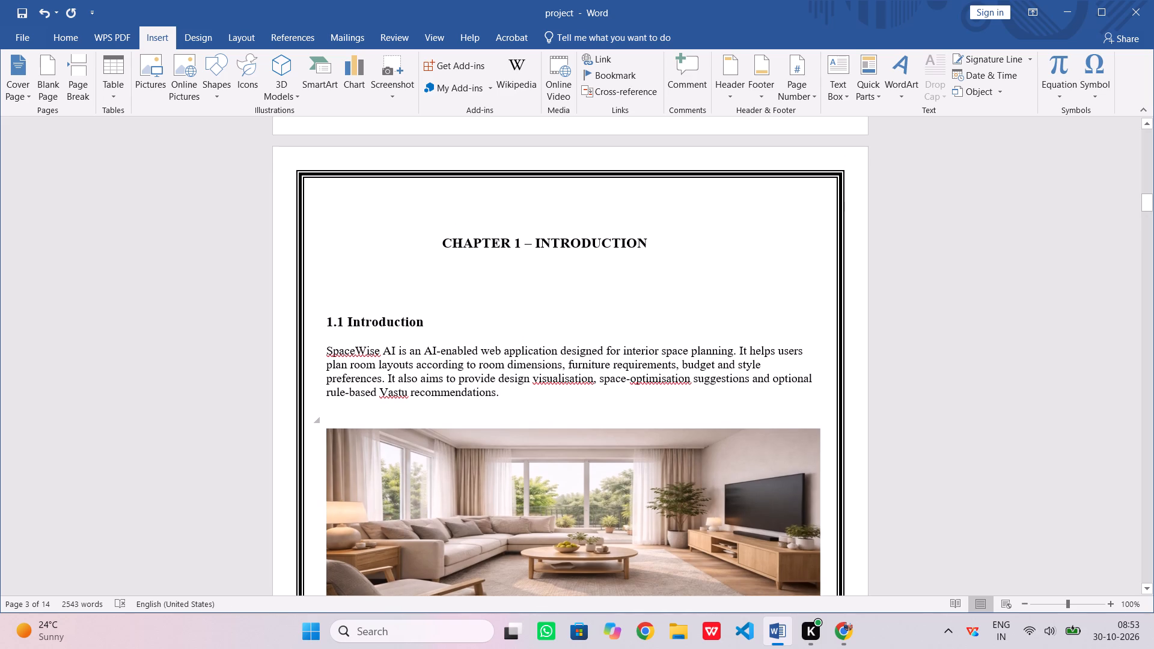
scroll(446, 528, "down", 17)
scroll(443, 517, "down", 5)
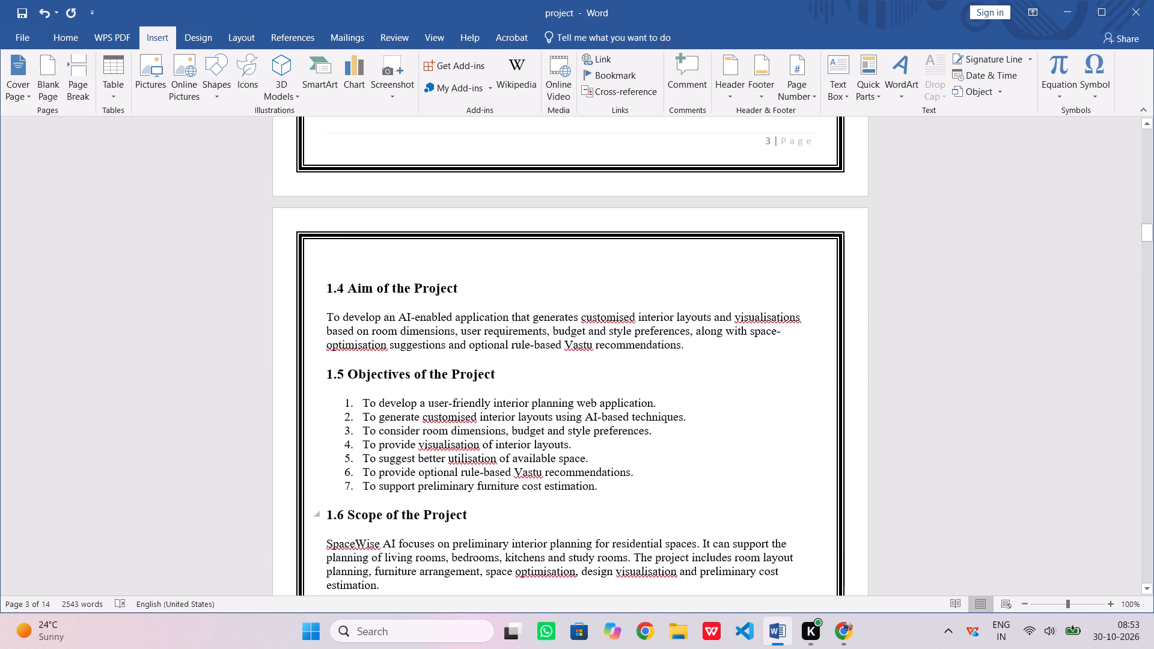
scroll(439, 516, "down", 3)
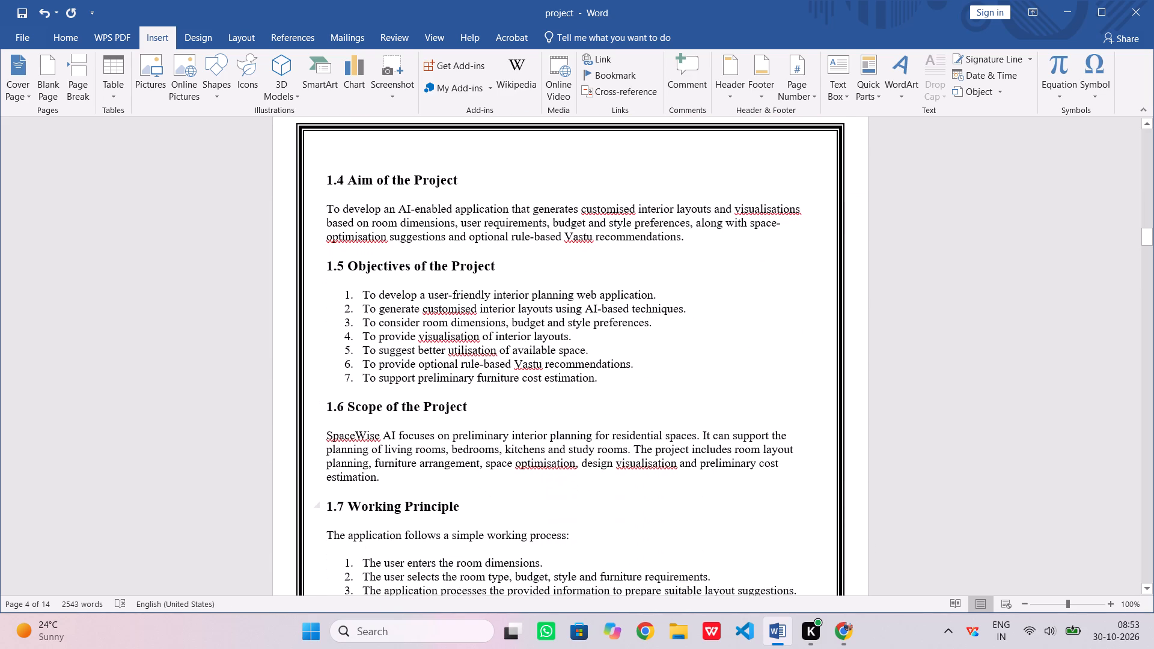
scroll(451, 522, "down", 5)
scroll(451, 522, "up", 4)
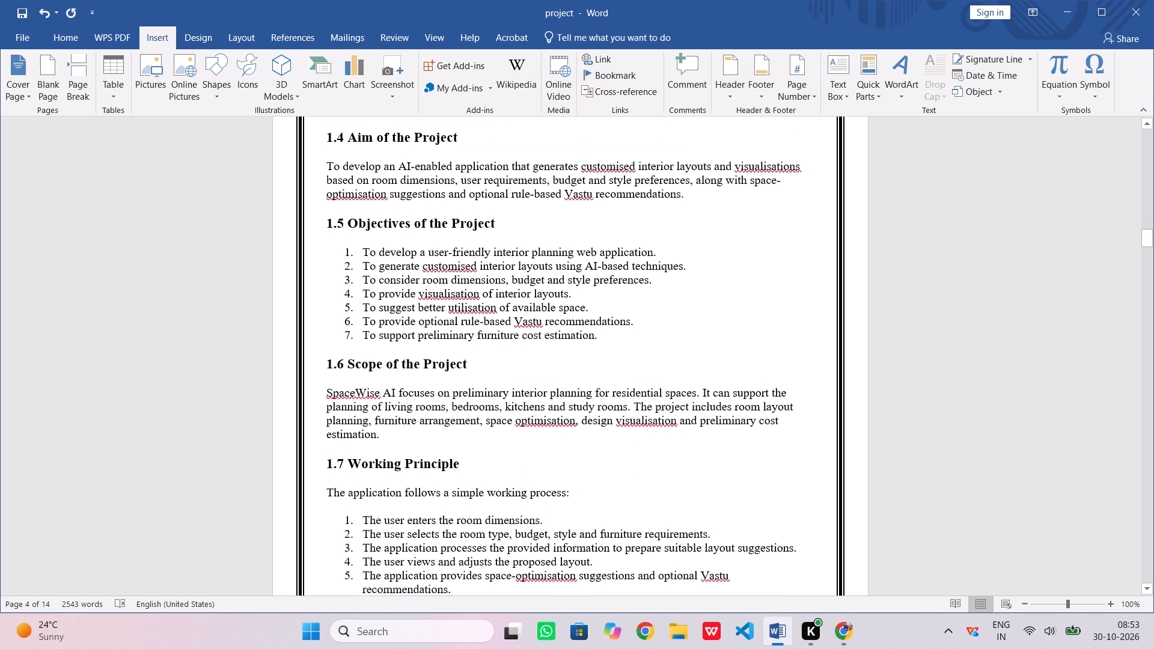
scroll(451, 522, "up", 12)
scroll(451, 522, "up", 11)
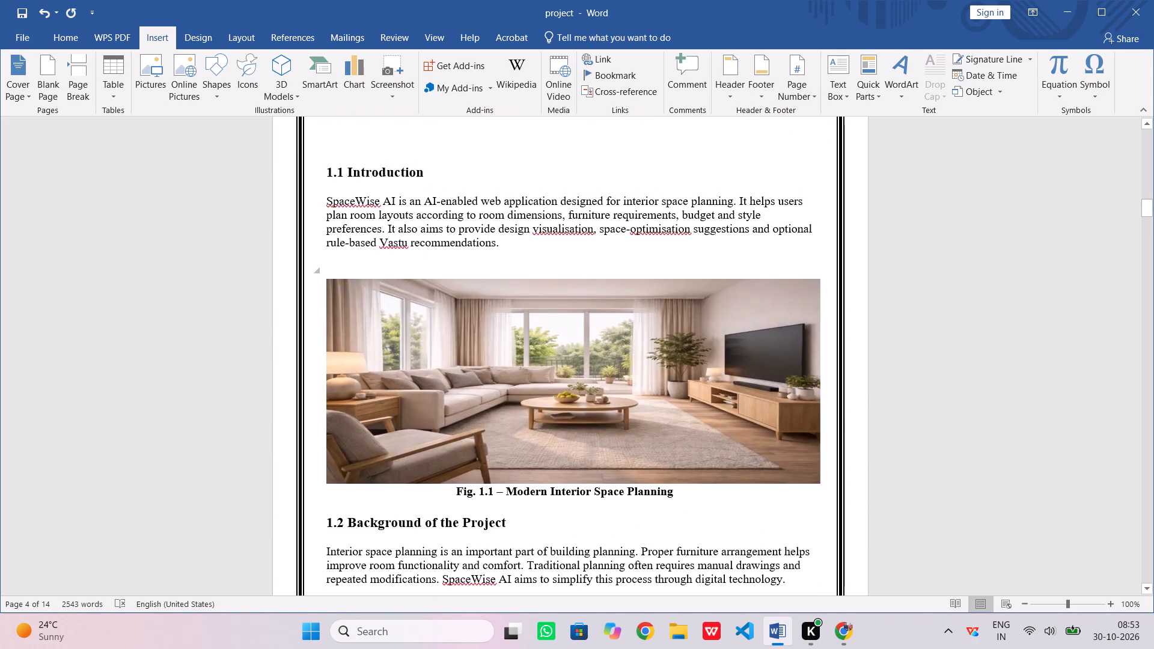
scroll(451, 522, "up", 3)
scroll(451, 522, "up", 20)
scroll(451, 522, "up", 5)
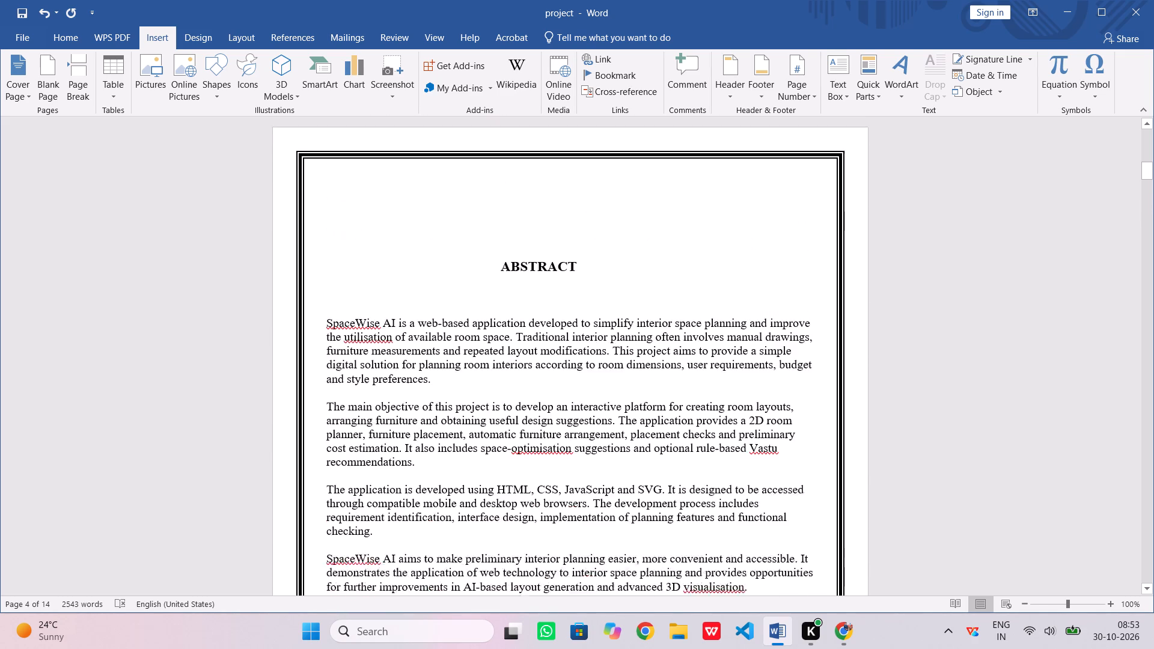
scroll(451, 522, "up", 17)
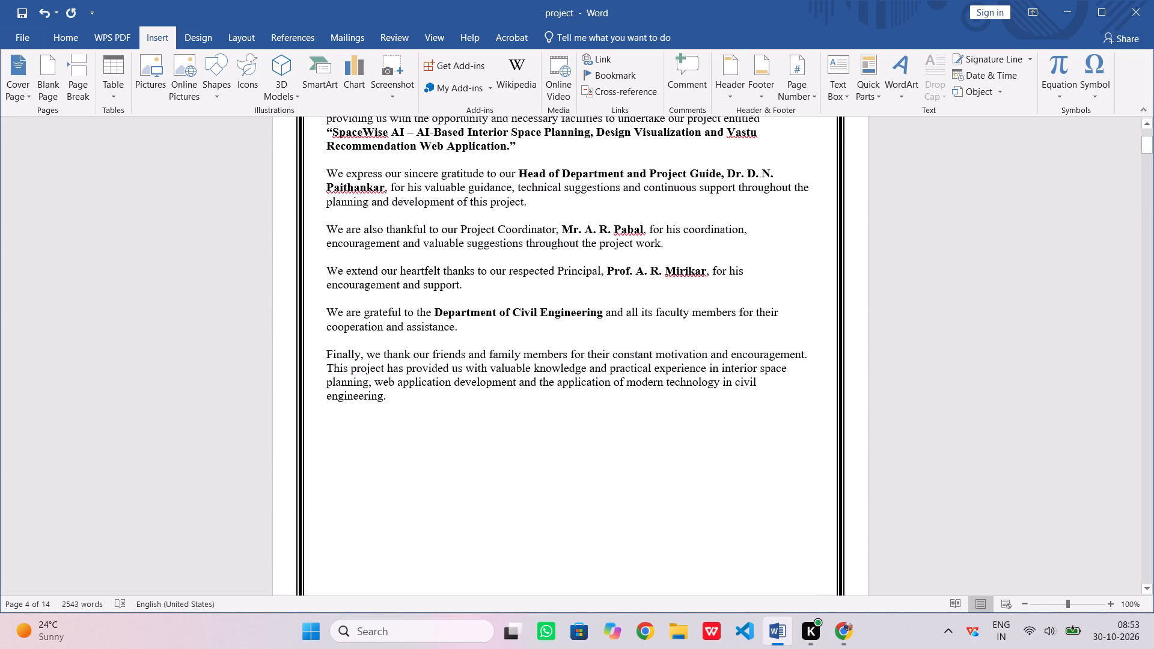
scroll(451, 522, "down", 16)
scroll(451, 522, "down", 9)
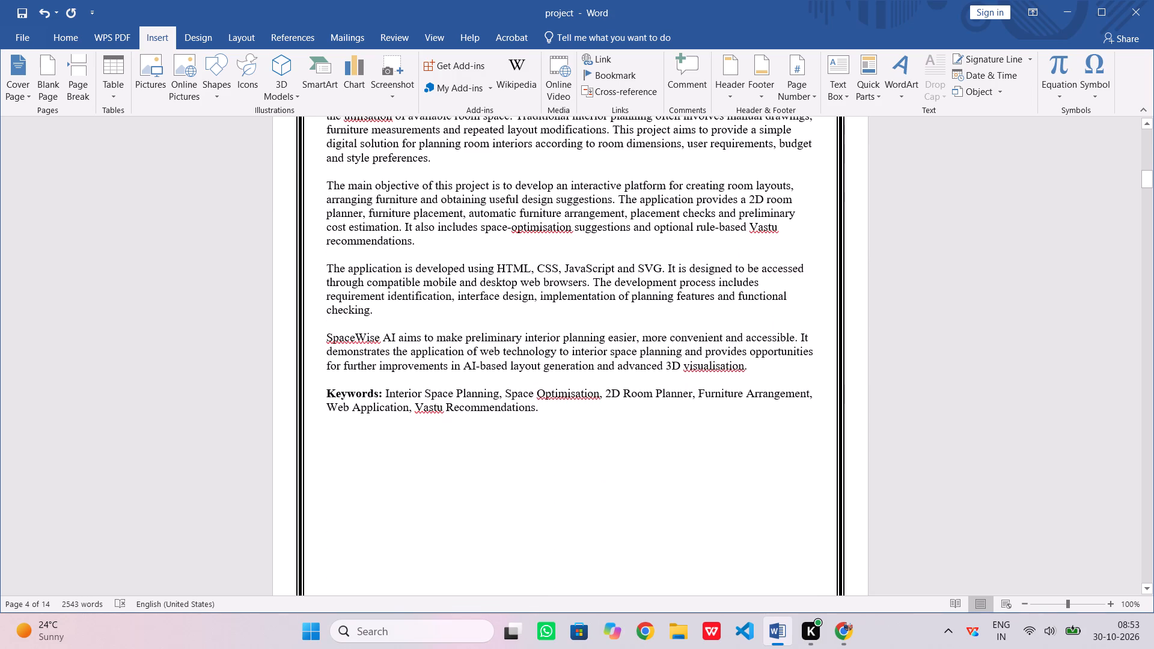
scroll(451, 522, "down", 10)
scroll(451, 522, "down", 11)
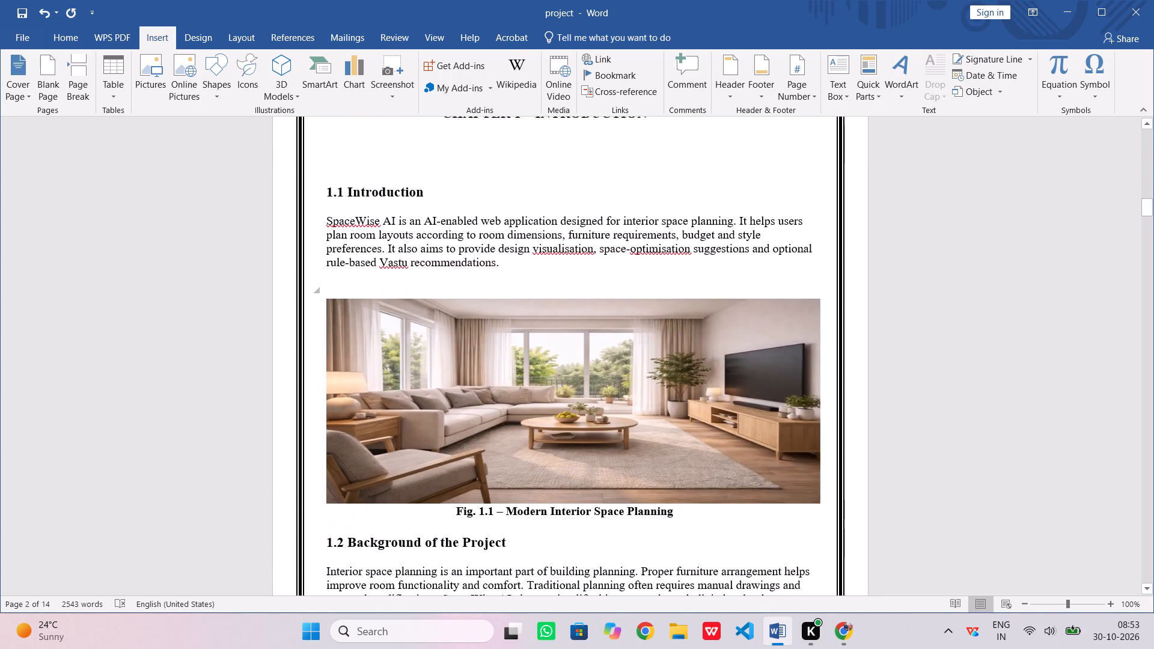
scroll(451, 522, "down", 5)
scroll(451, 522, "down", 18)
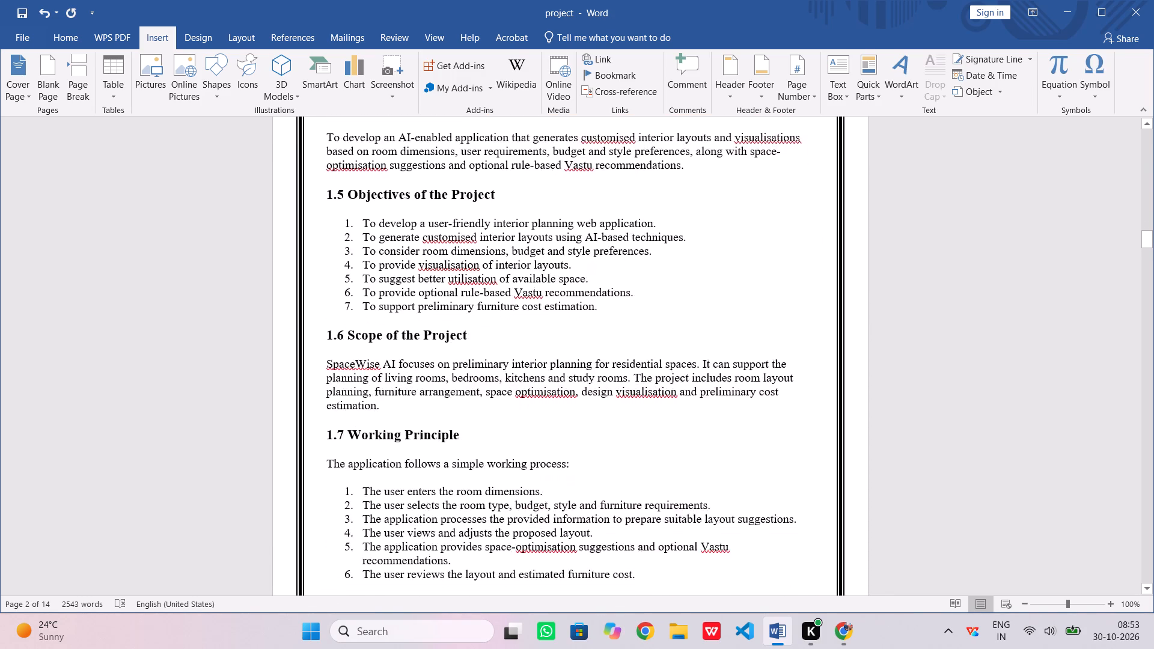
scroll(422, 540, "down", 4)
scroll(391, 536, "down", 20)
scroll(391, 536, "down", 5)
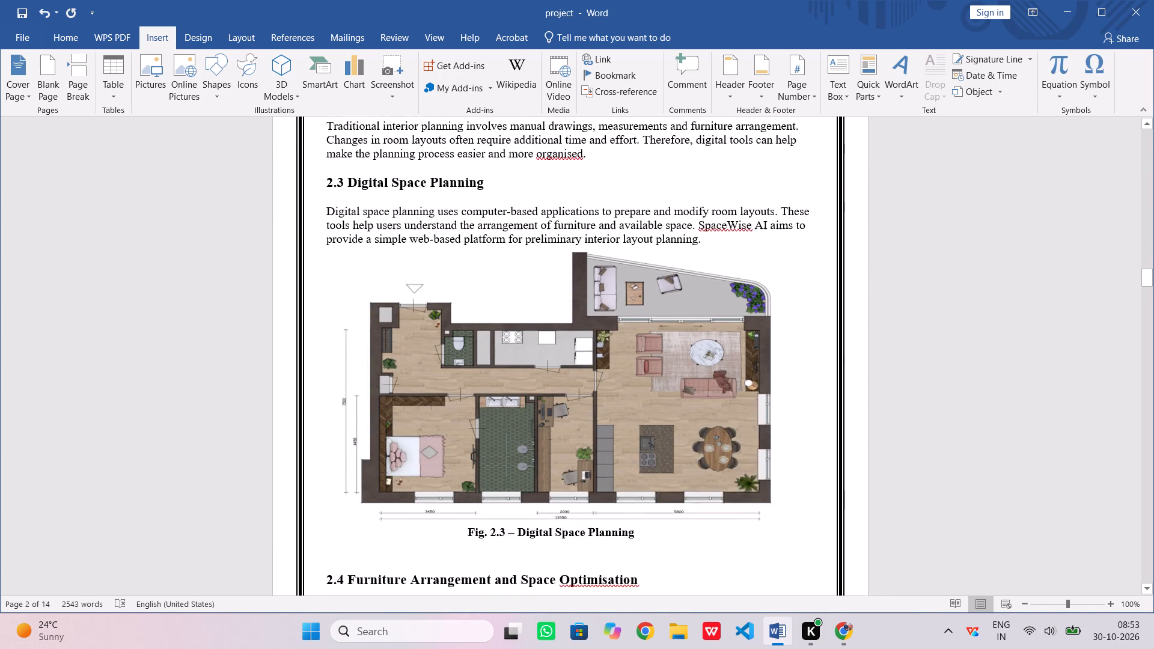
scroll(408, 526, "down", 16)
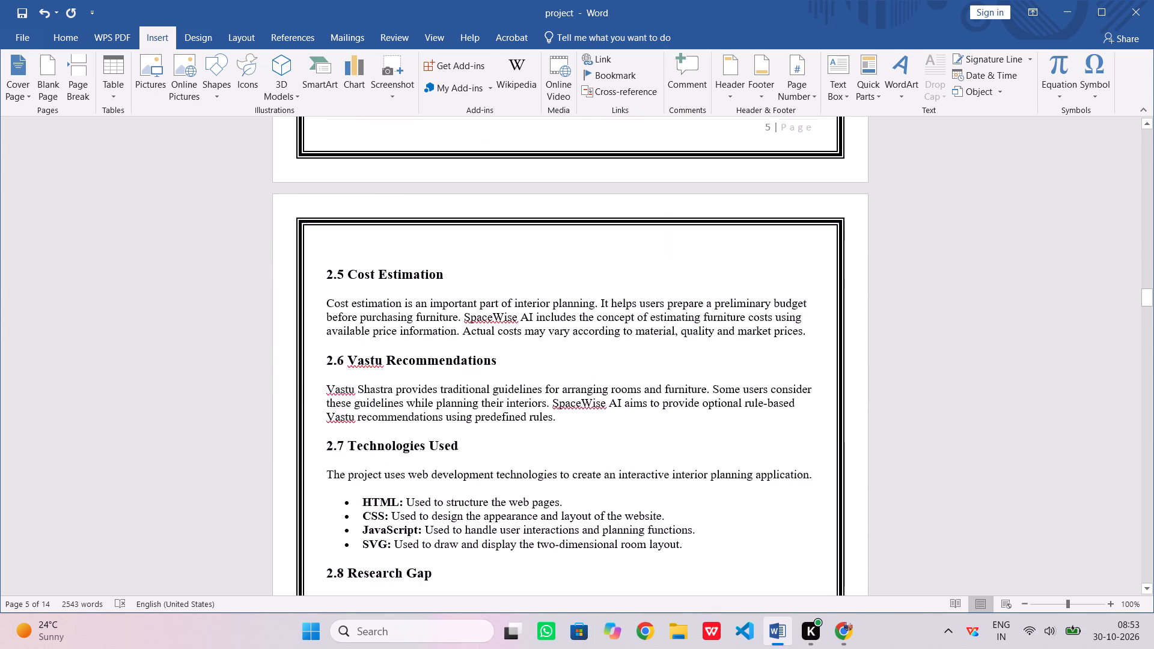
scroll(408, 526, "down", 5)
scroll(408, 526, "up", 13)
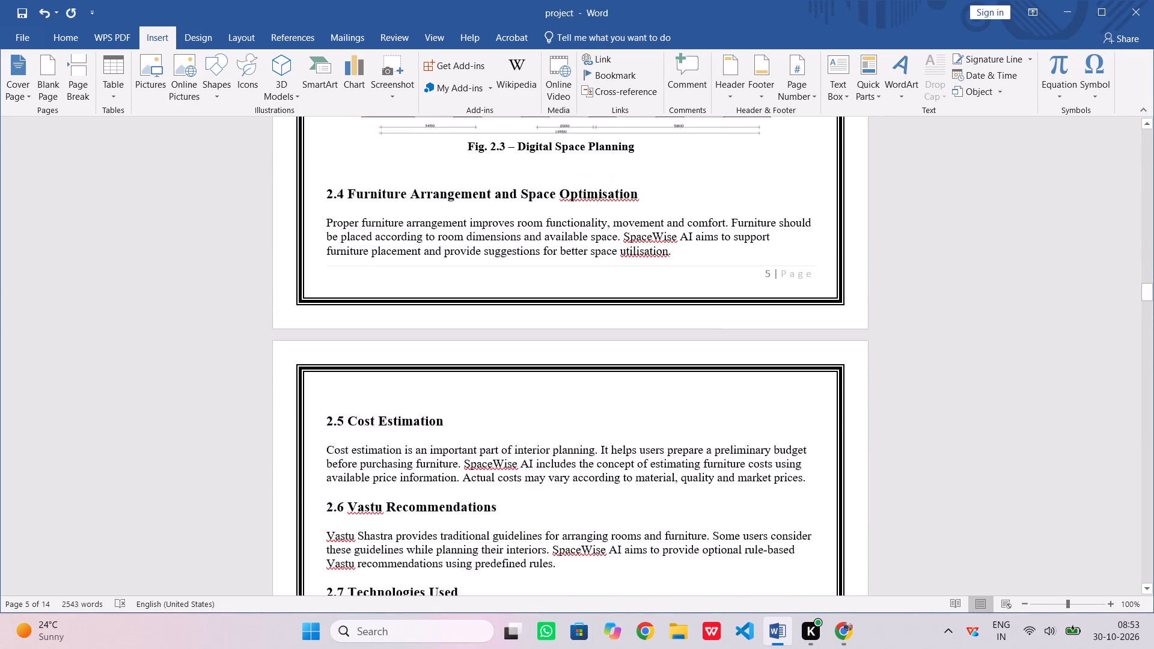
scroll(408, 526, "down", 16)
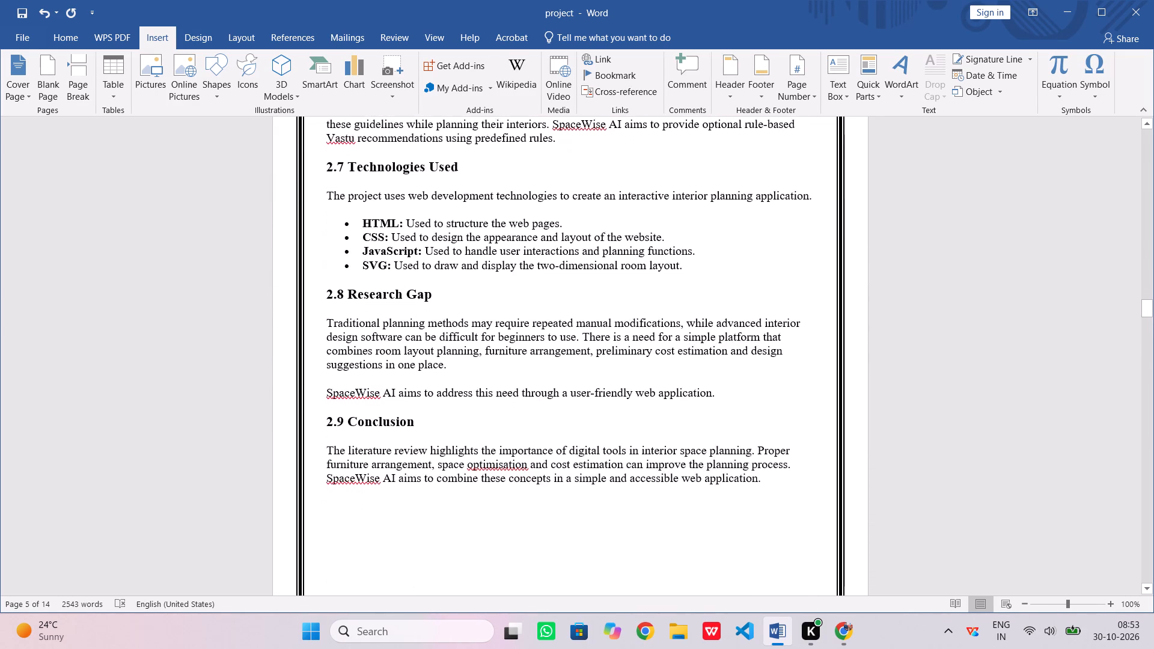
scroll(408, 526, "down", 20)
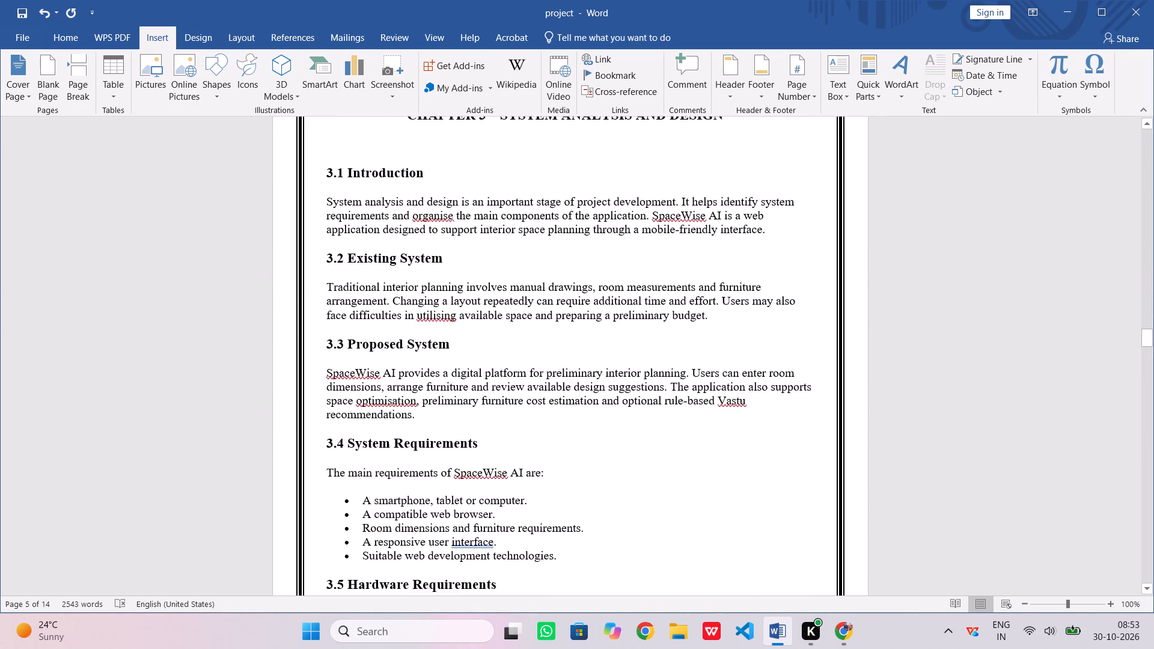
scroll(408, 526, "down", 18)
scroll(408, 526, "down", 4)
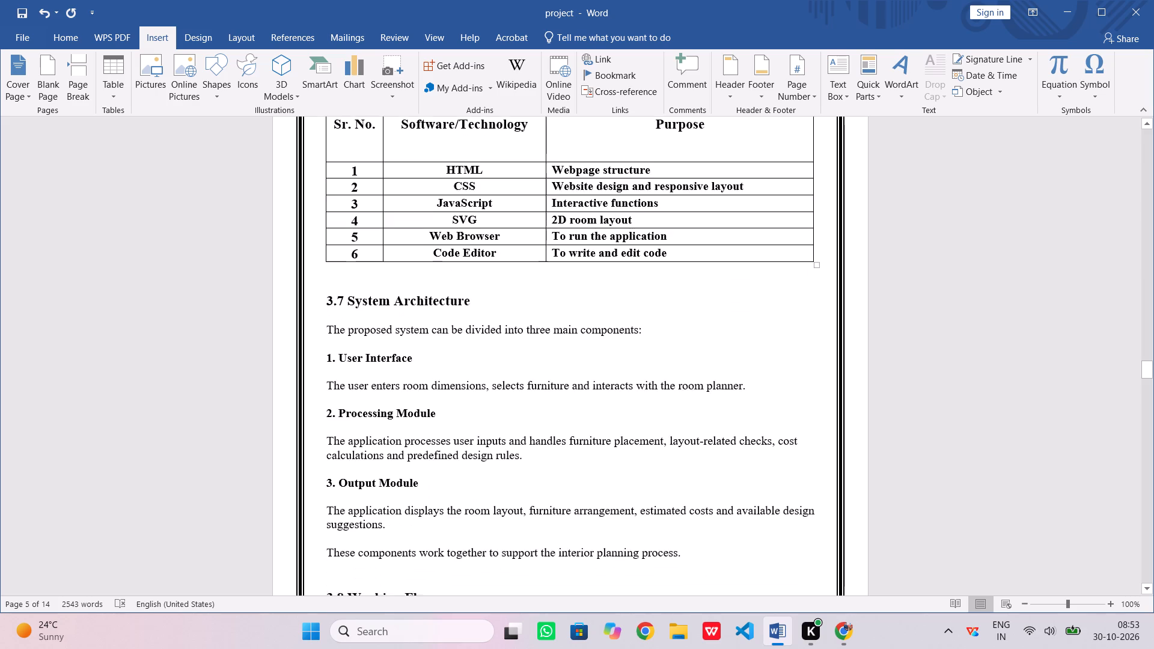
scroll(408, 526, "down", 20)
scroll(408, 526, "down", 5)
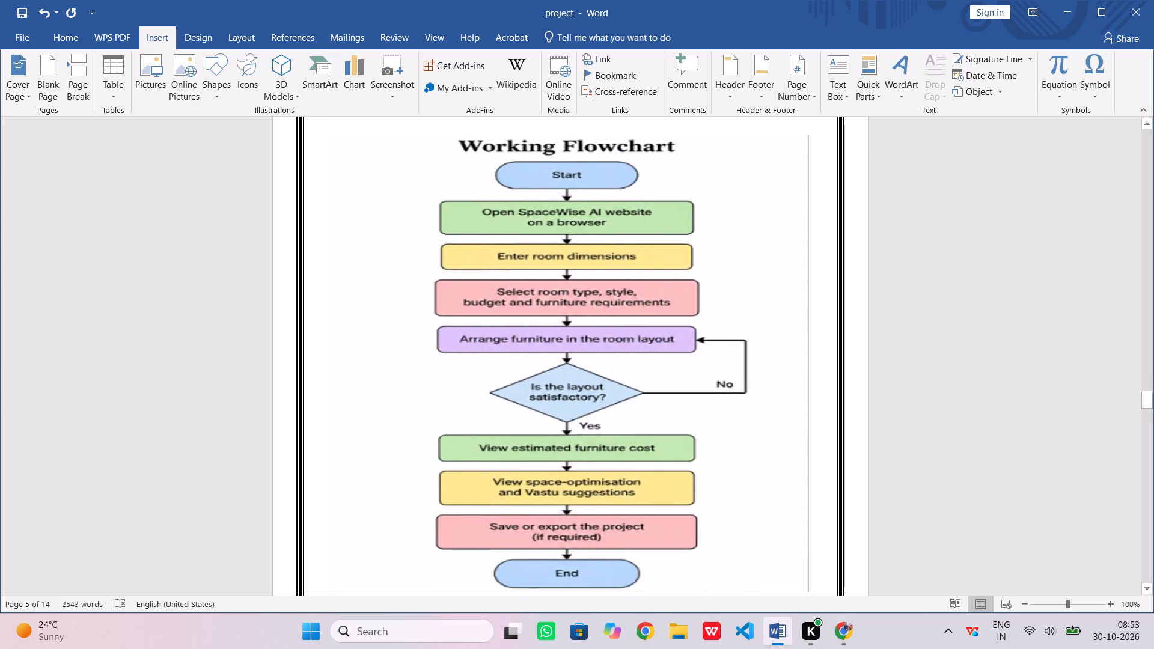
scroll(408, 526, "down", 17)
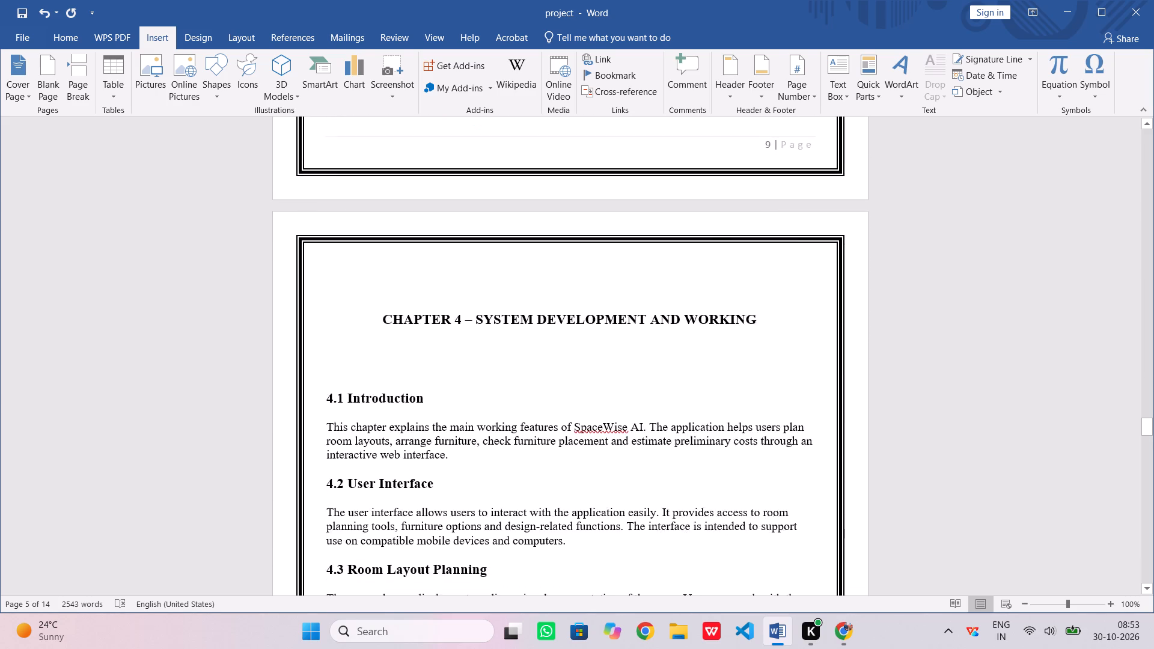
scroll(408, 526, "down", 4)
scroll(408, 526, "down", 20)
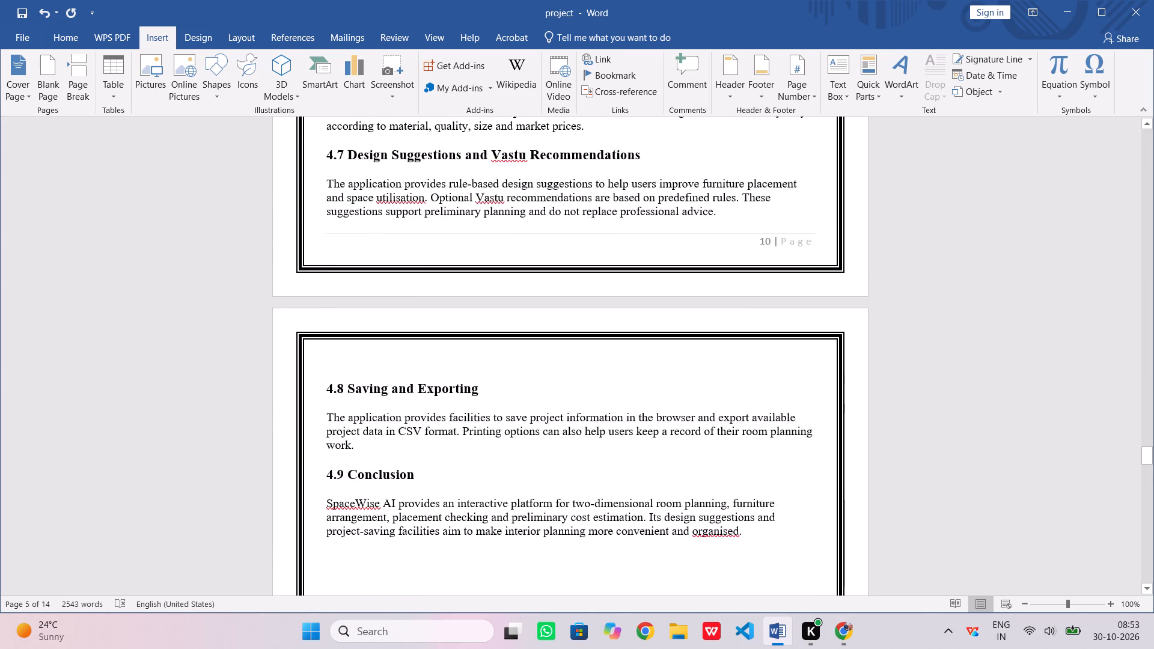
scroll(408, 526, "down", 20)
scroll(408, 526, "down", 4)
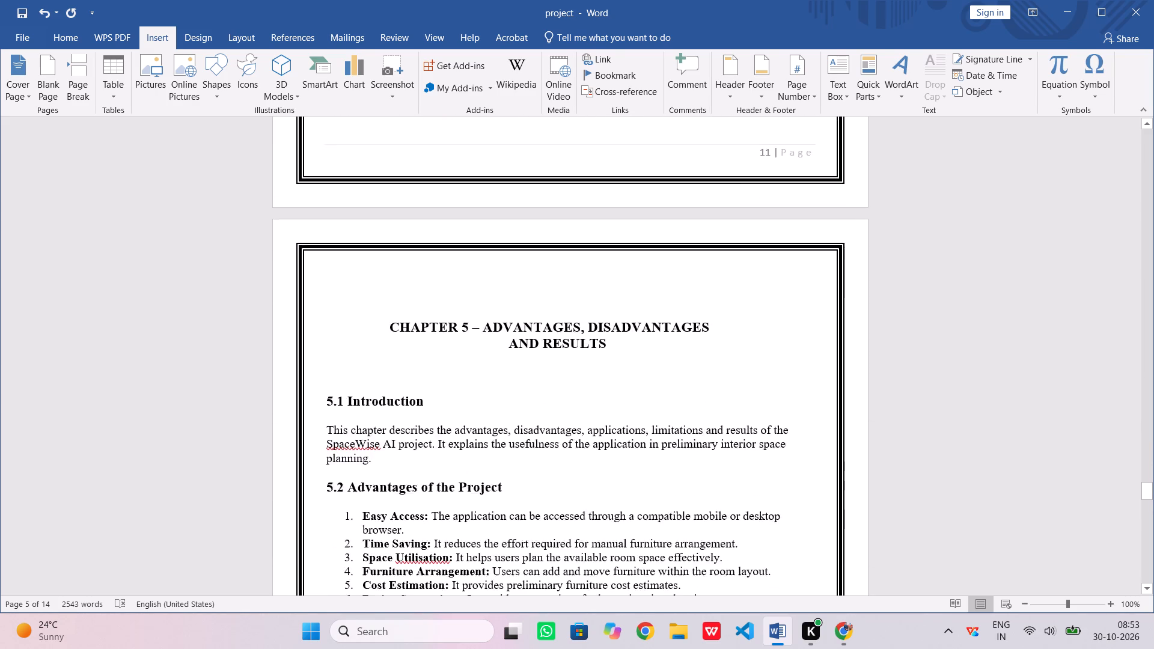
scroll(408, 528, "down", 13)
scroll(408, 528, "down", 11)
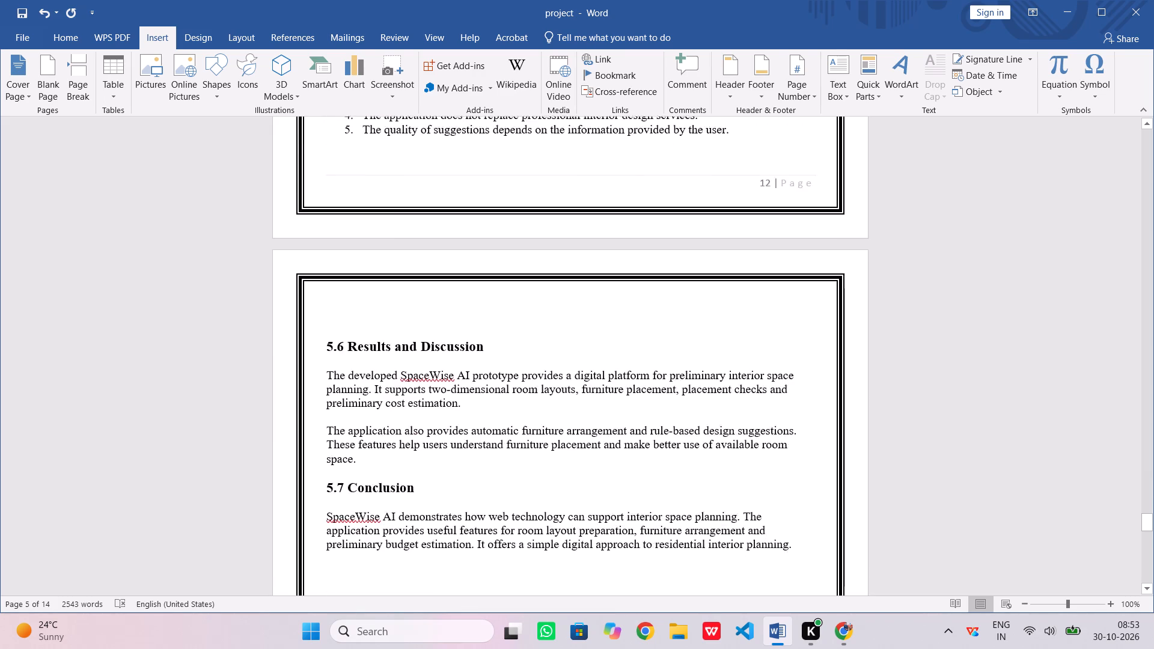
scroll(408, 528, "down", 12)
scroll(408, 528, "down", 17)
scroll(408, 528, "down", 9)
scroll(408, 528, "up", 1)
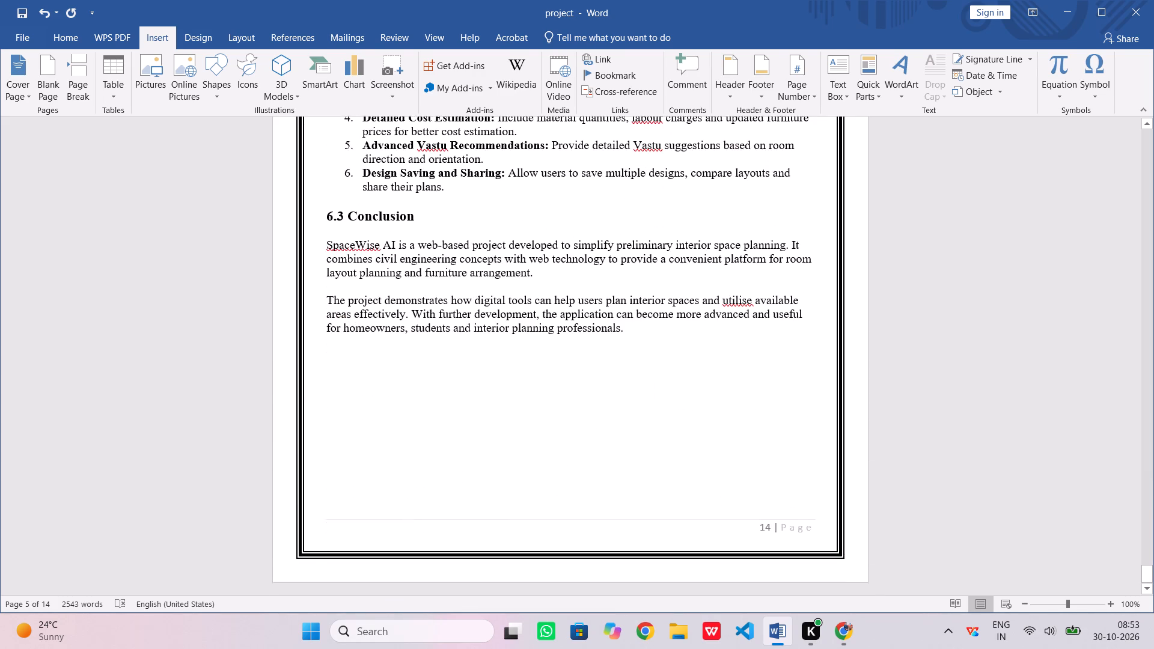
scroll(408, 528, "up", 7)
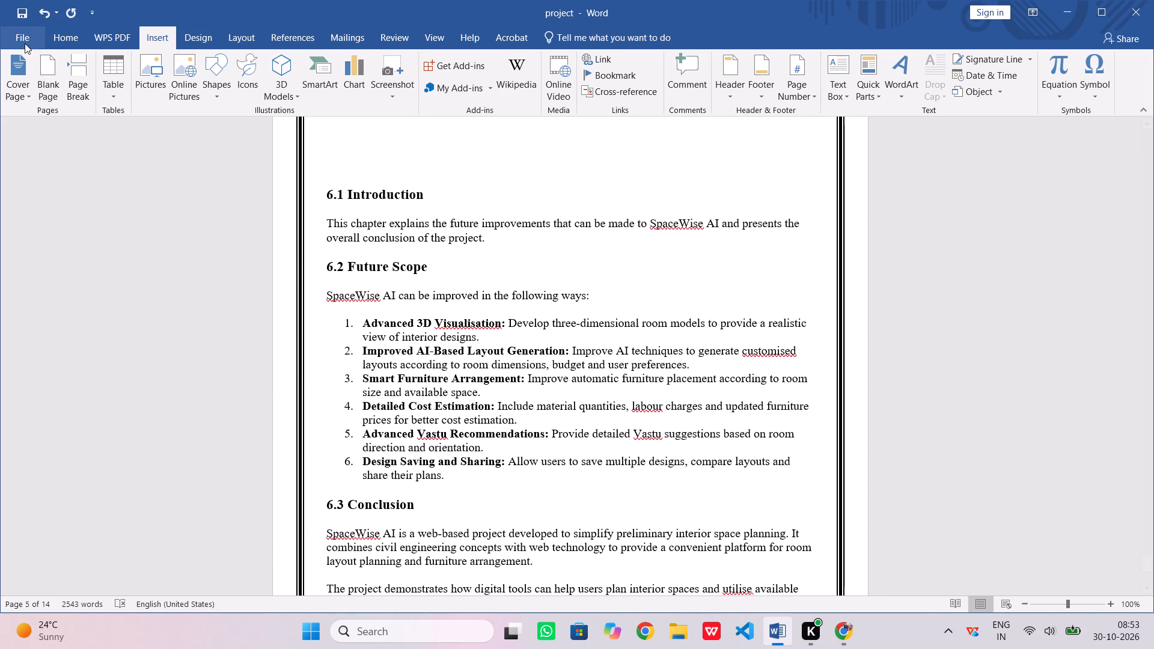
Save a copy of the report as a Word document named "project 1" in the Downloads folder.
left_click(25, 43)
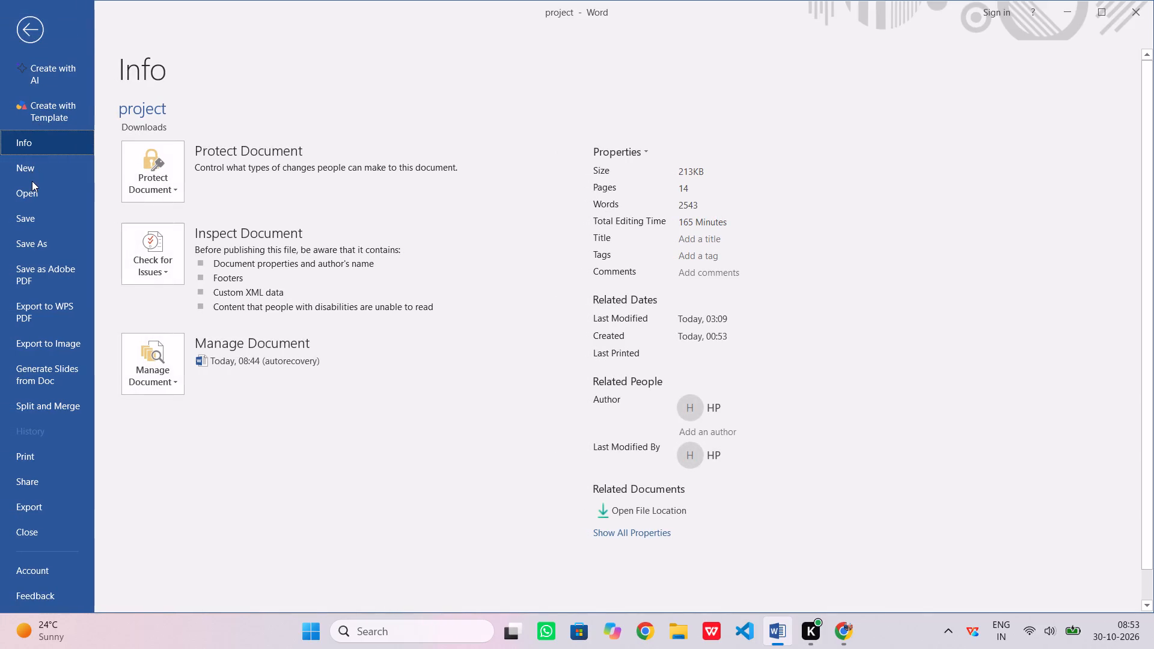
left_click(43, 232)
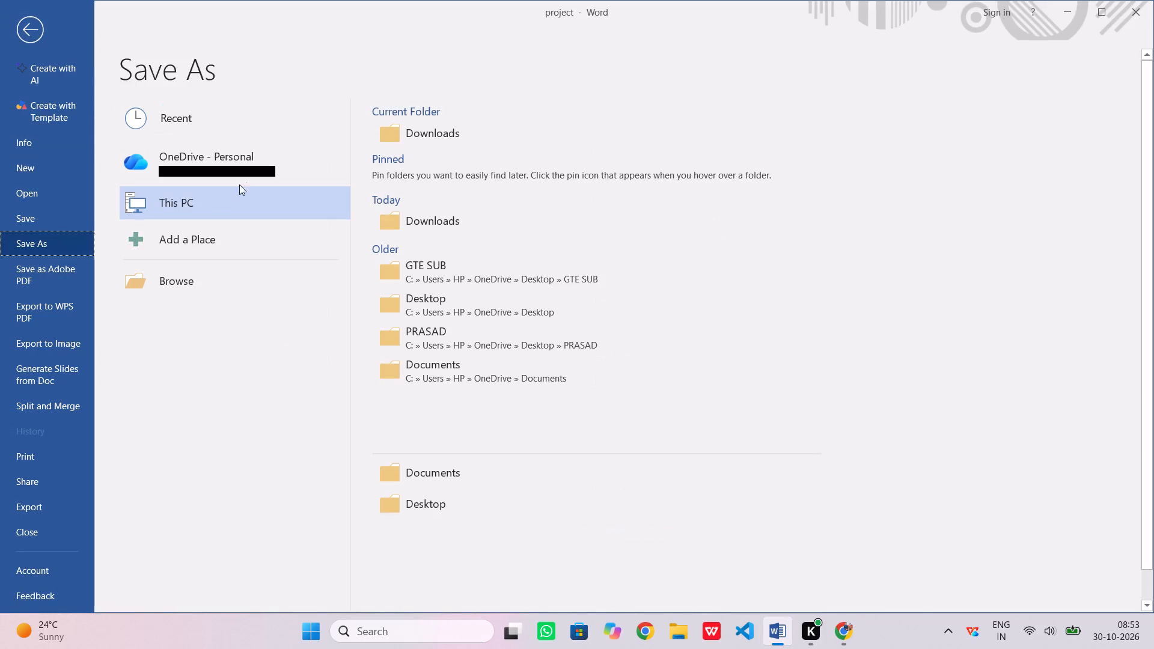
left_click(435, 125)
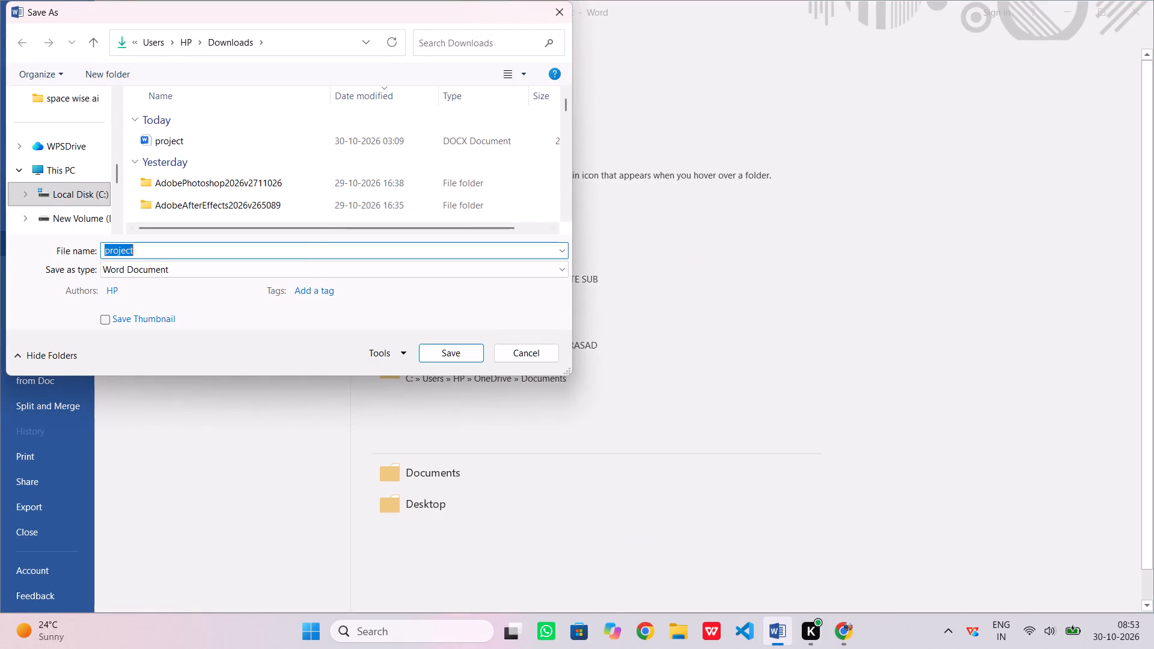
left_click(276, 252)
key("space")
type("1")
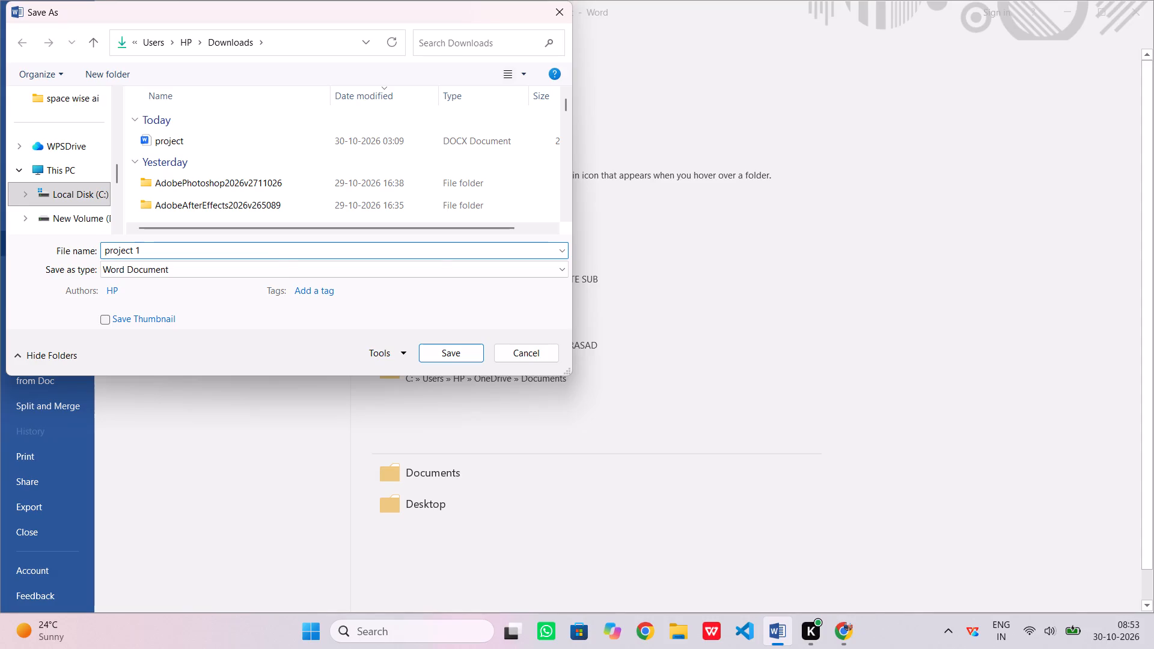
key("Return")
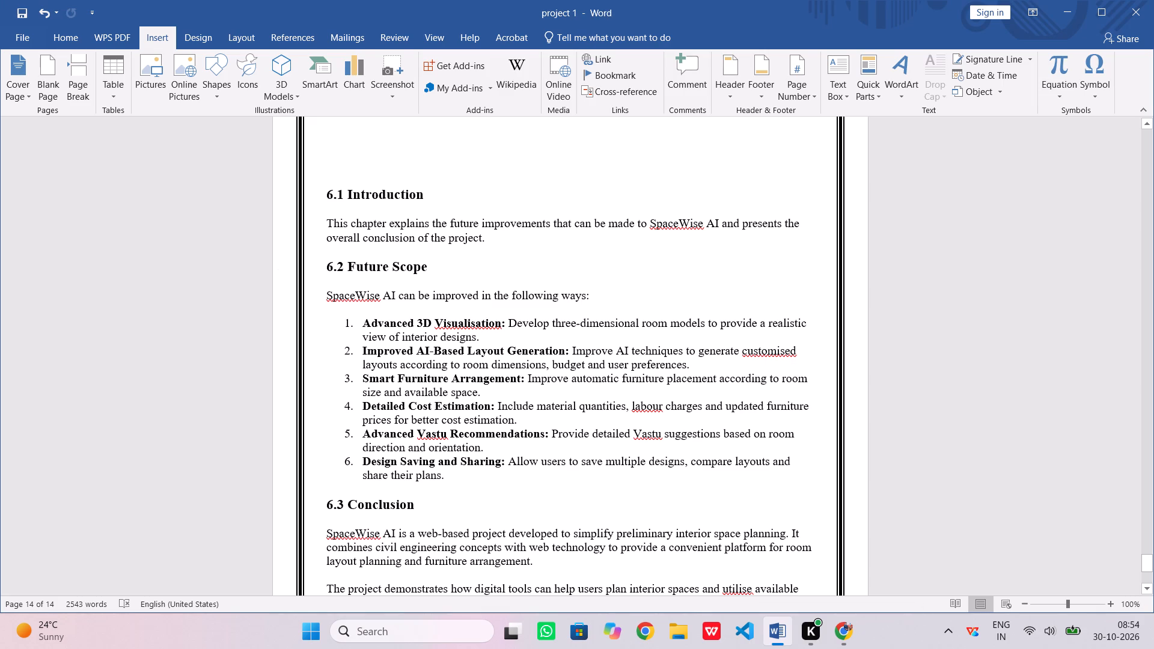
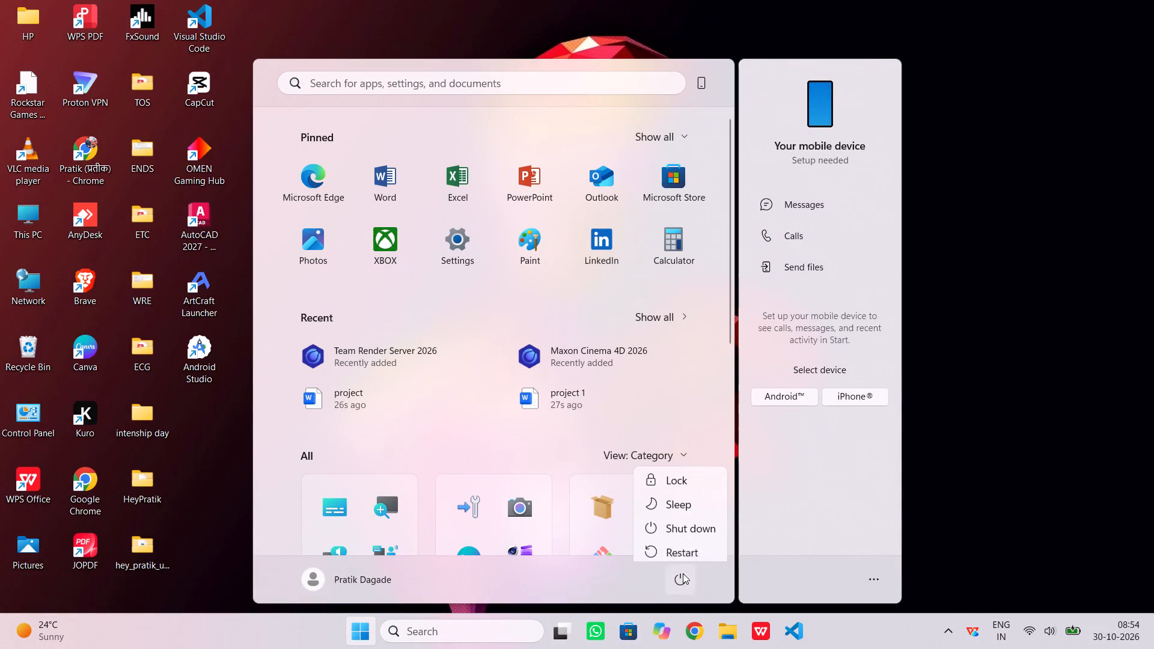
Shut down the computer.
double_click(690, 523)
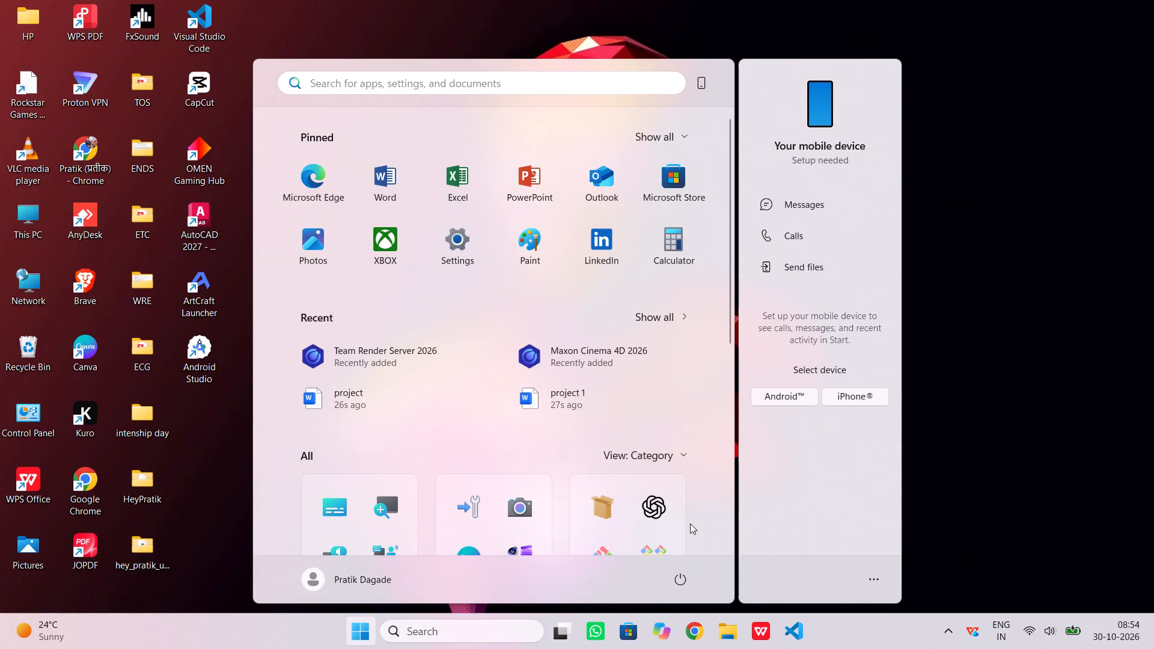